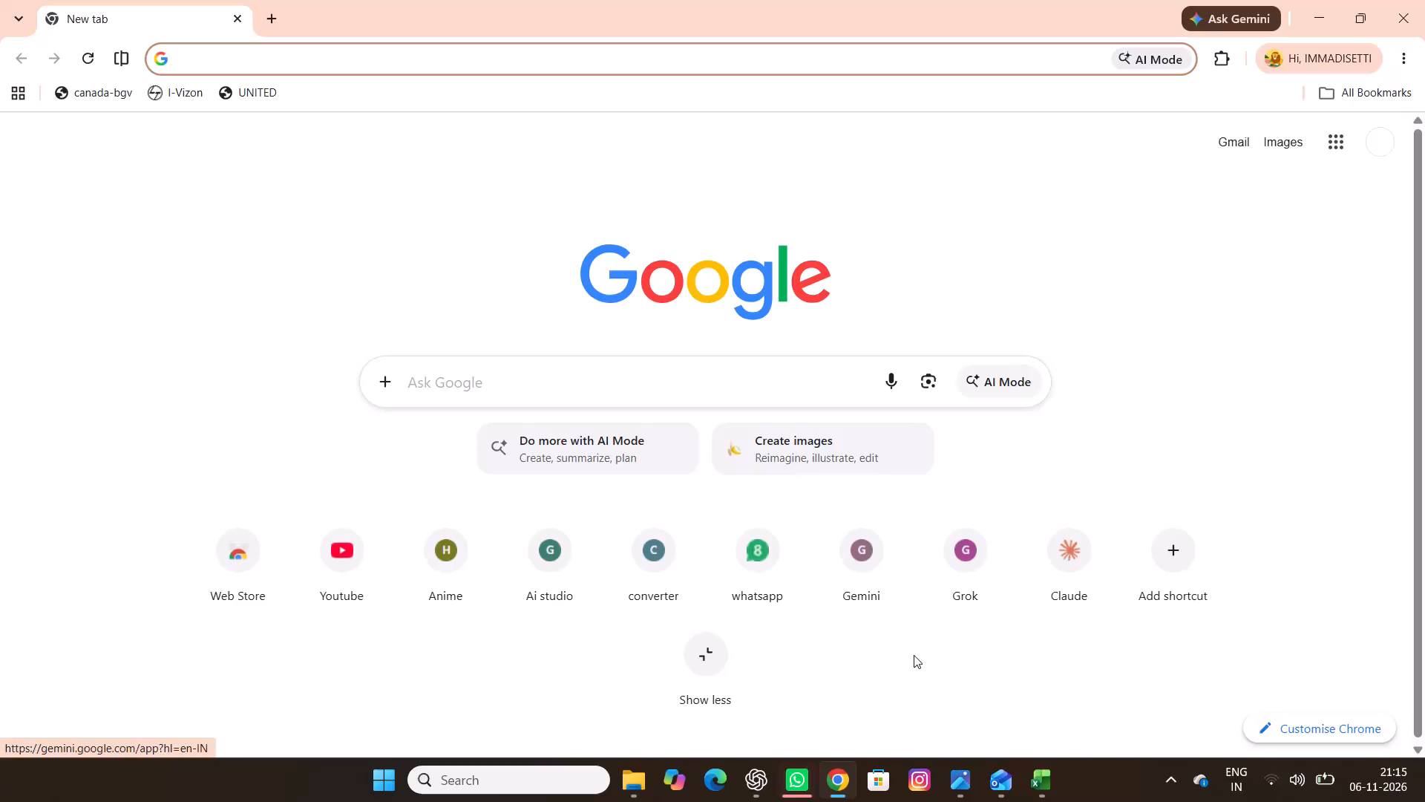
# Switch to the KYC workbook in Excel, enable editing, and duplicate the Family Details block A2:C11 at cell A12.
pyautogui.click(1045, 786)
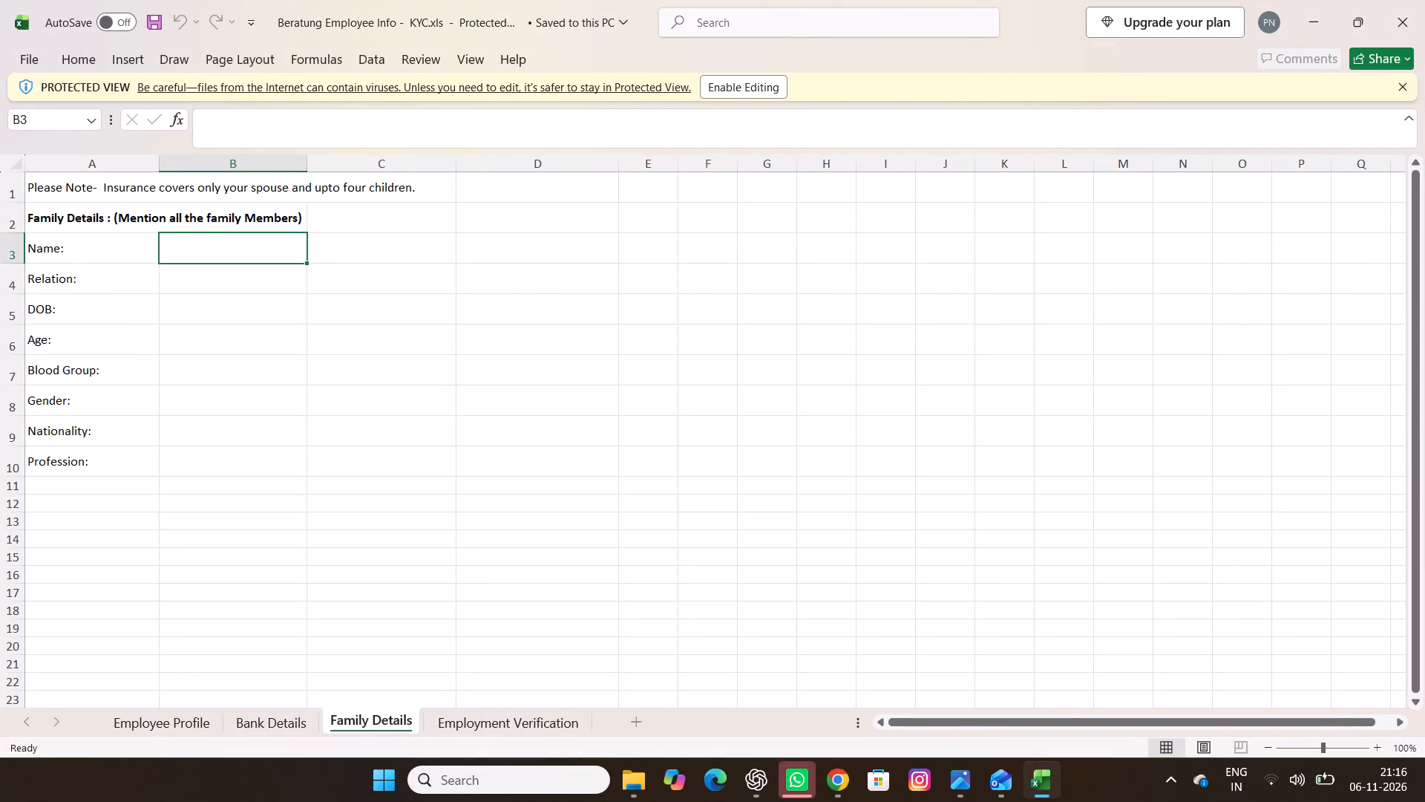
pyautogui.moveTo(344, 485); pyautogui.dragTo(68, 235)
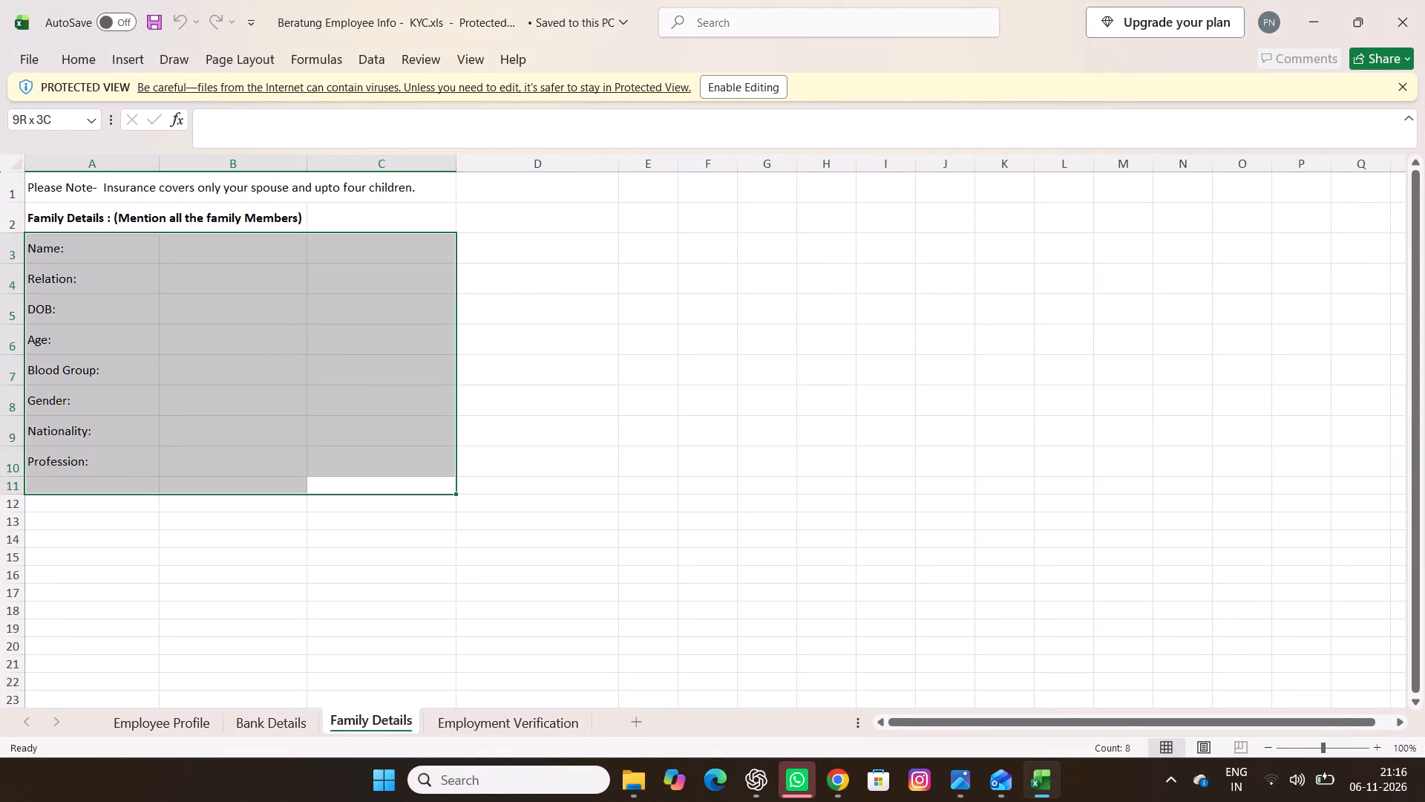
pyautogui.moveTo(68, 235); pyautogui.dragTo(70, 226)
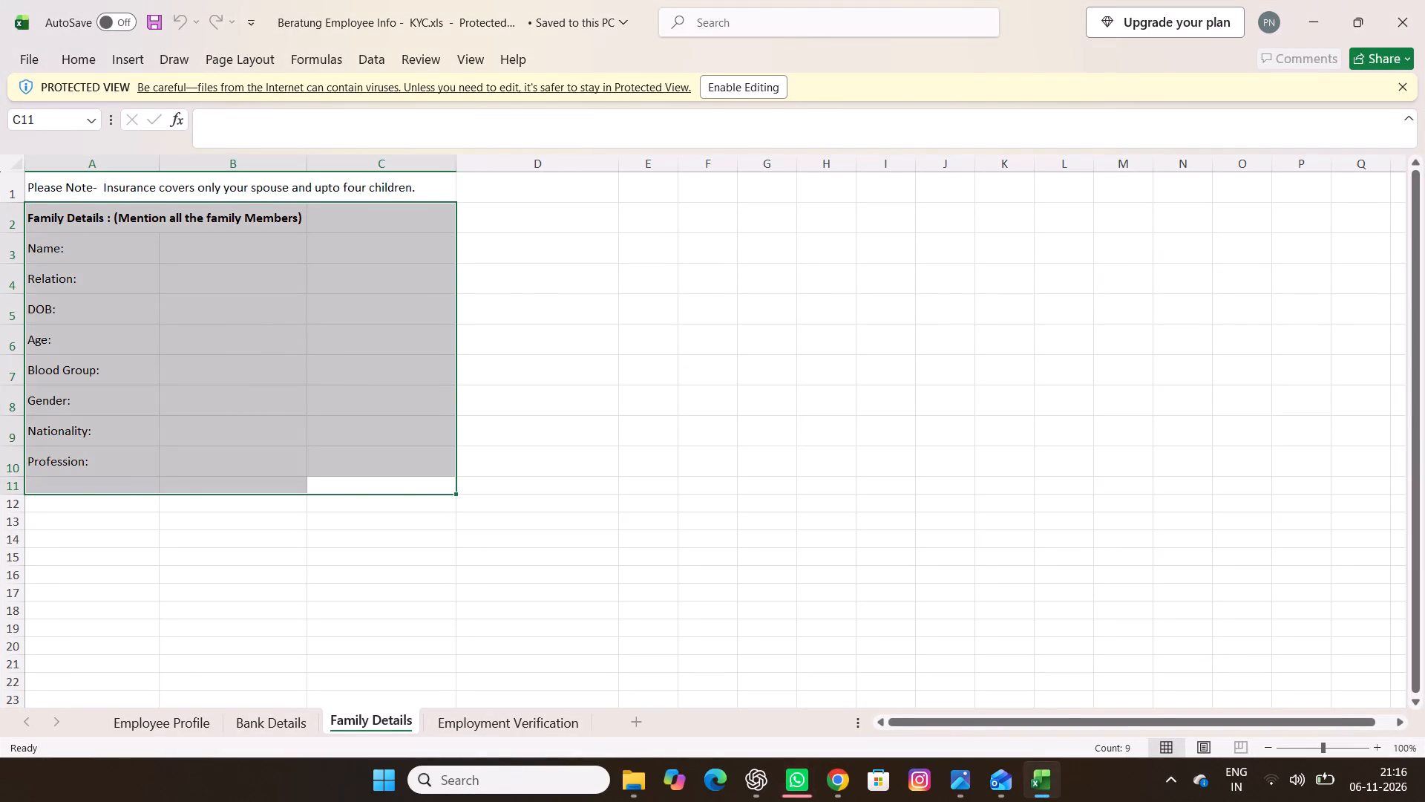
pyautogui.hotkey('ctrl', 'c')
pyautogui.click(68, 532)
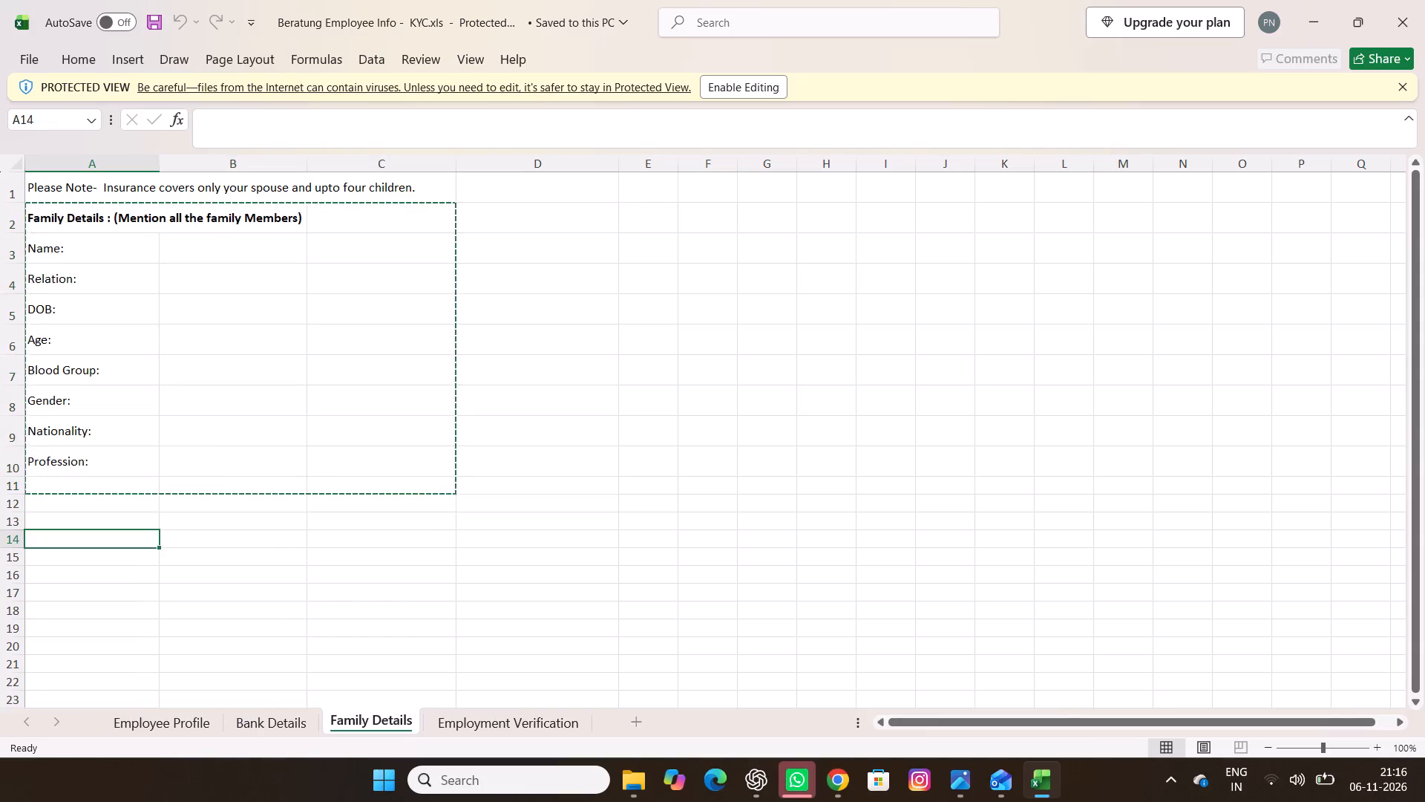
pyautogui.click(65, 521)
pyautogui.hotkey('ctrl', 'v')
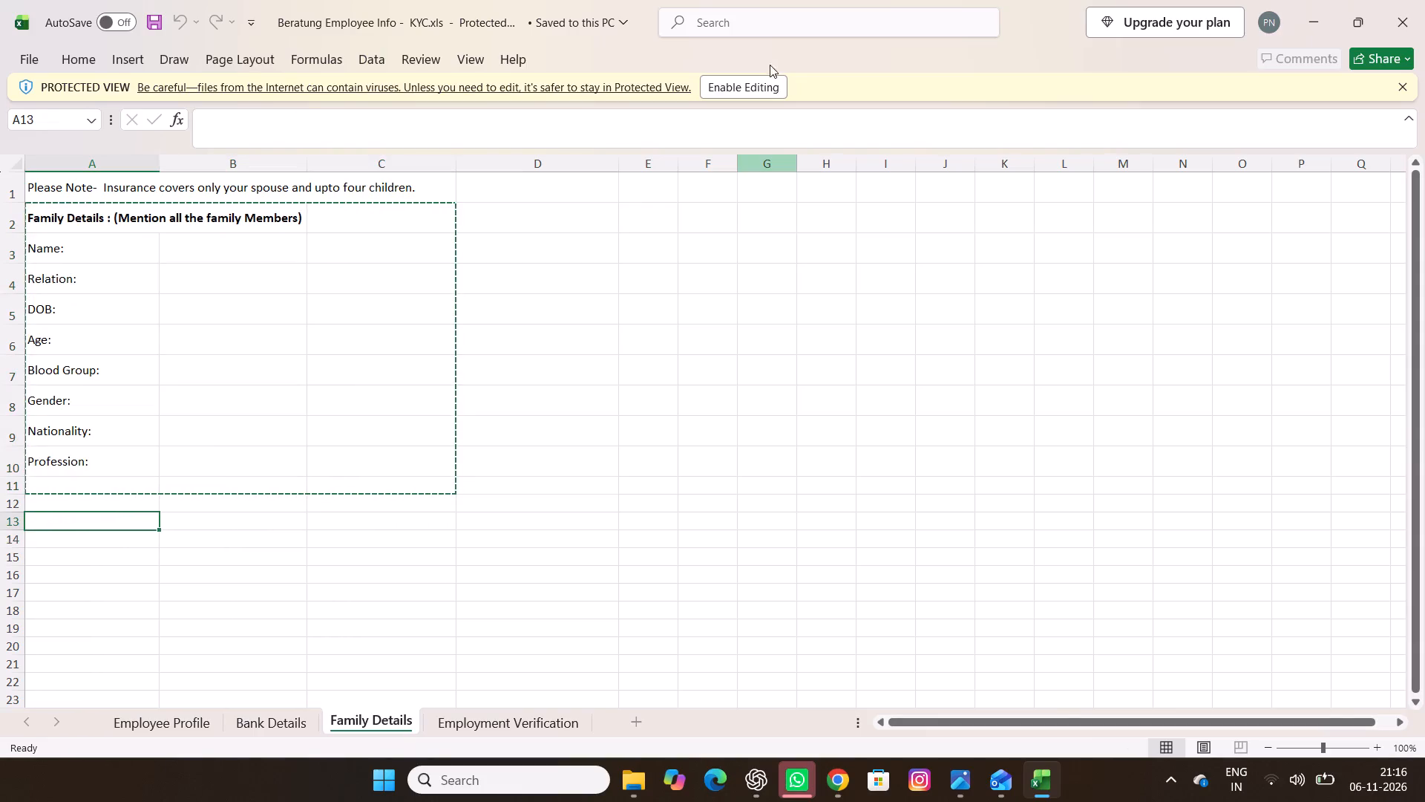
pyautogui.click(750, 80)
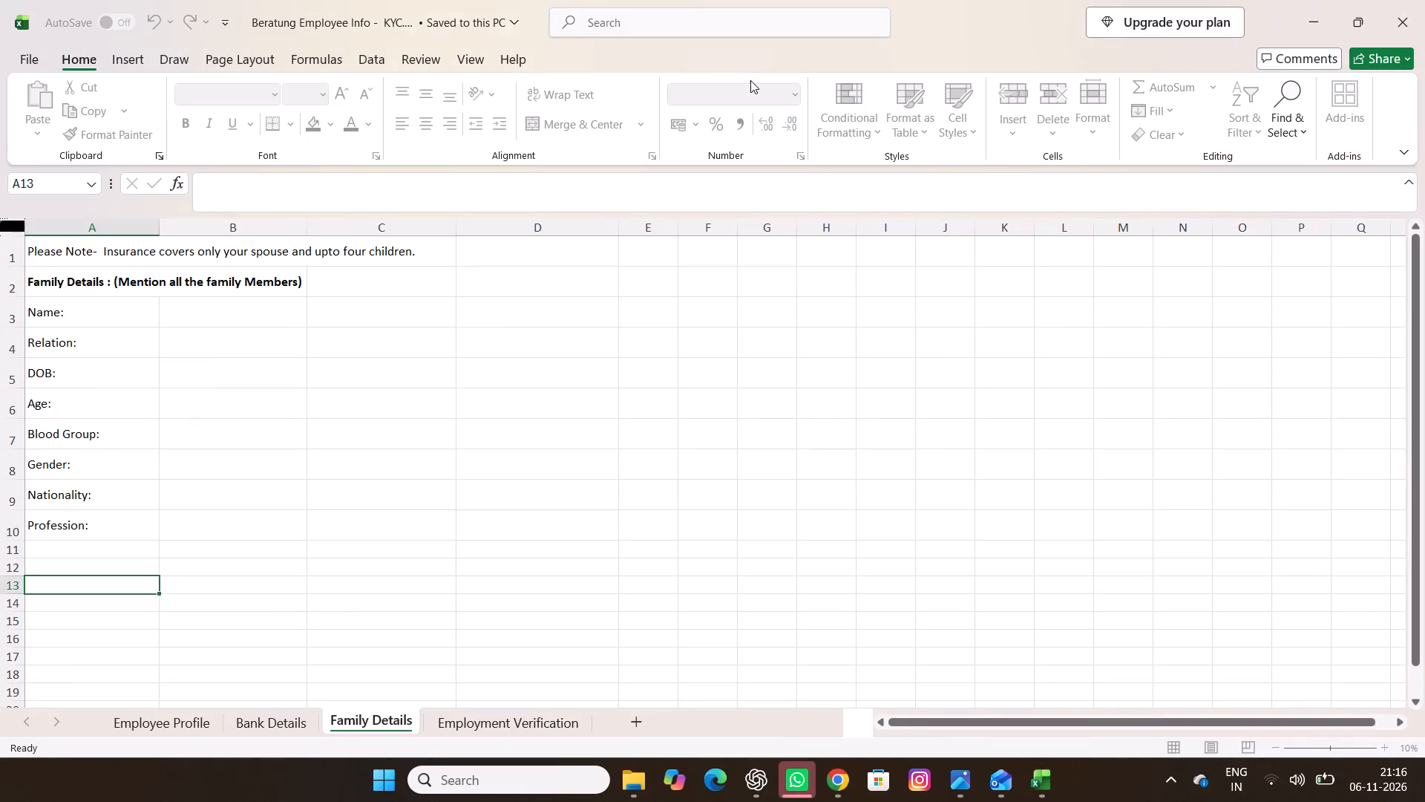
pyautogui.keyDown('ctrl'); pyautogui.click(750, 80); pyautogui.keyUp('ctrl')
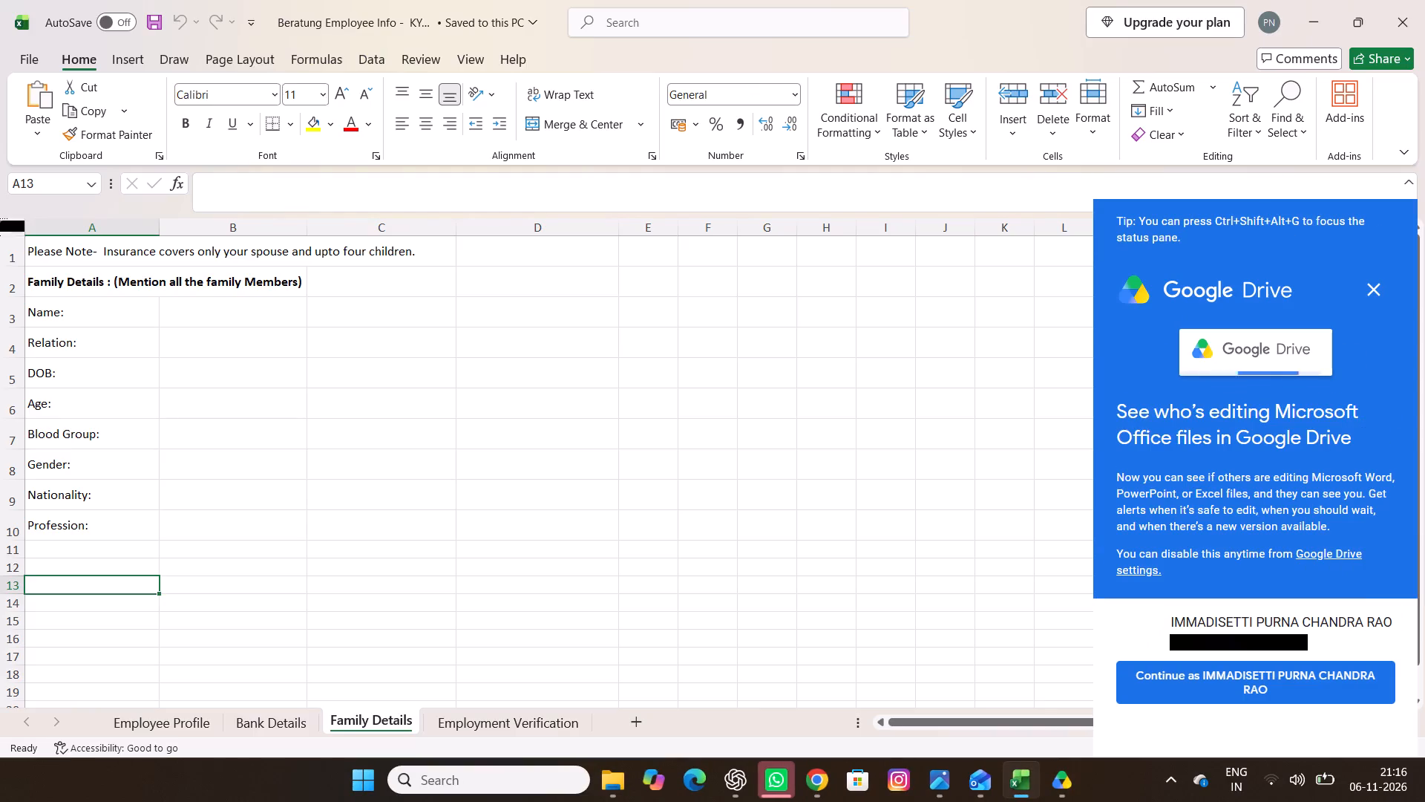
pyautogui.click(107, 565)
pyautogui.hotkey('ctrl', 'v')
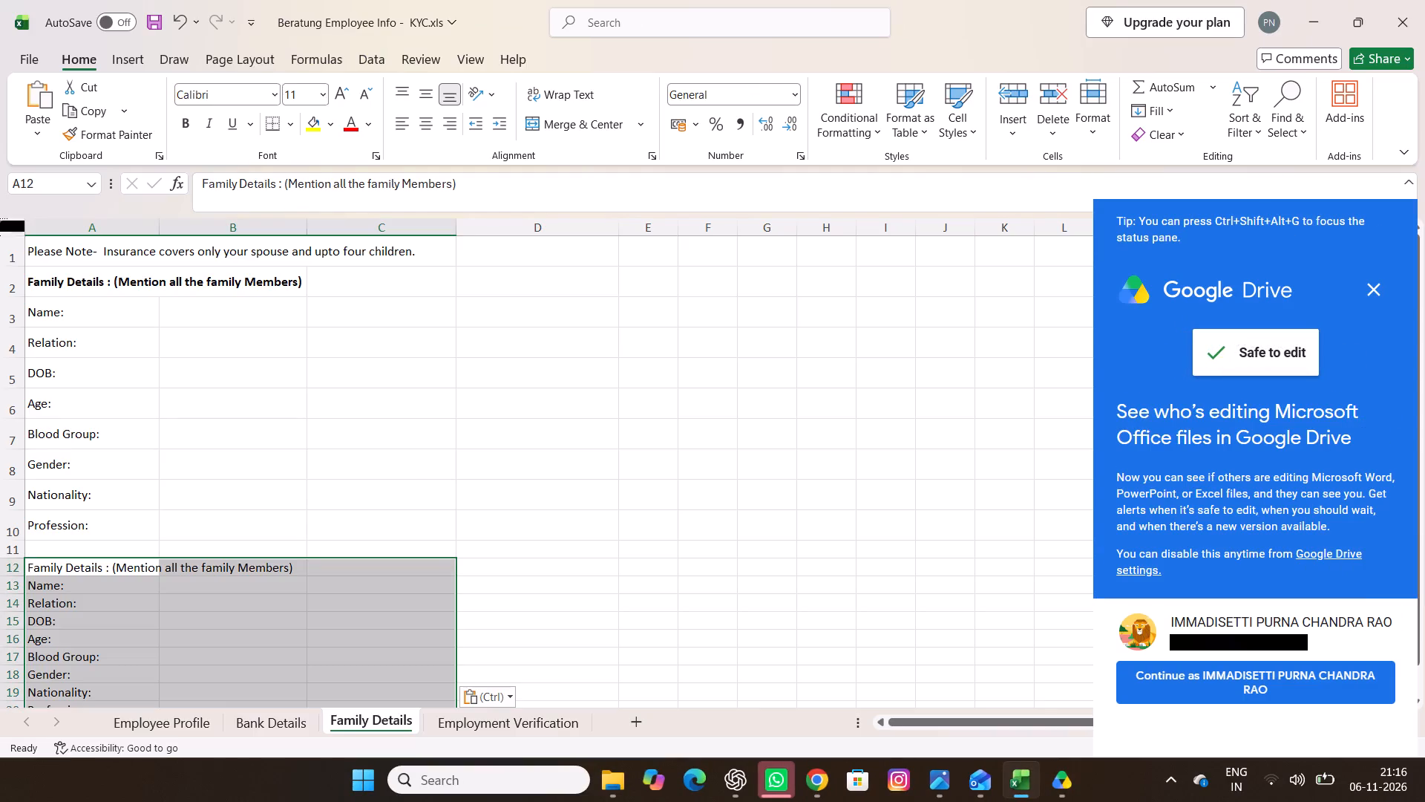
pyautogui.click(504, 550)
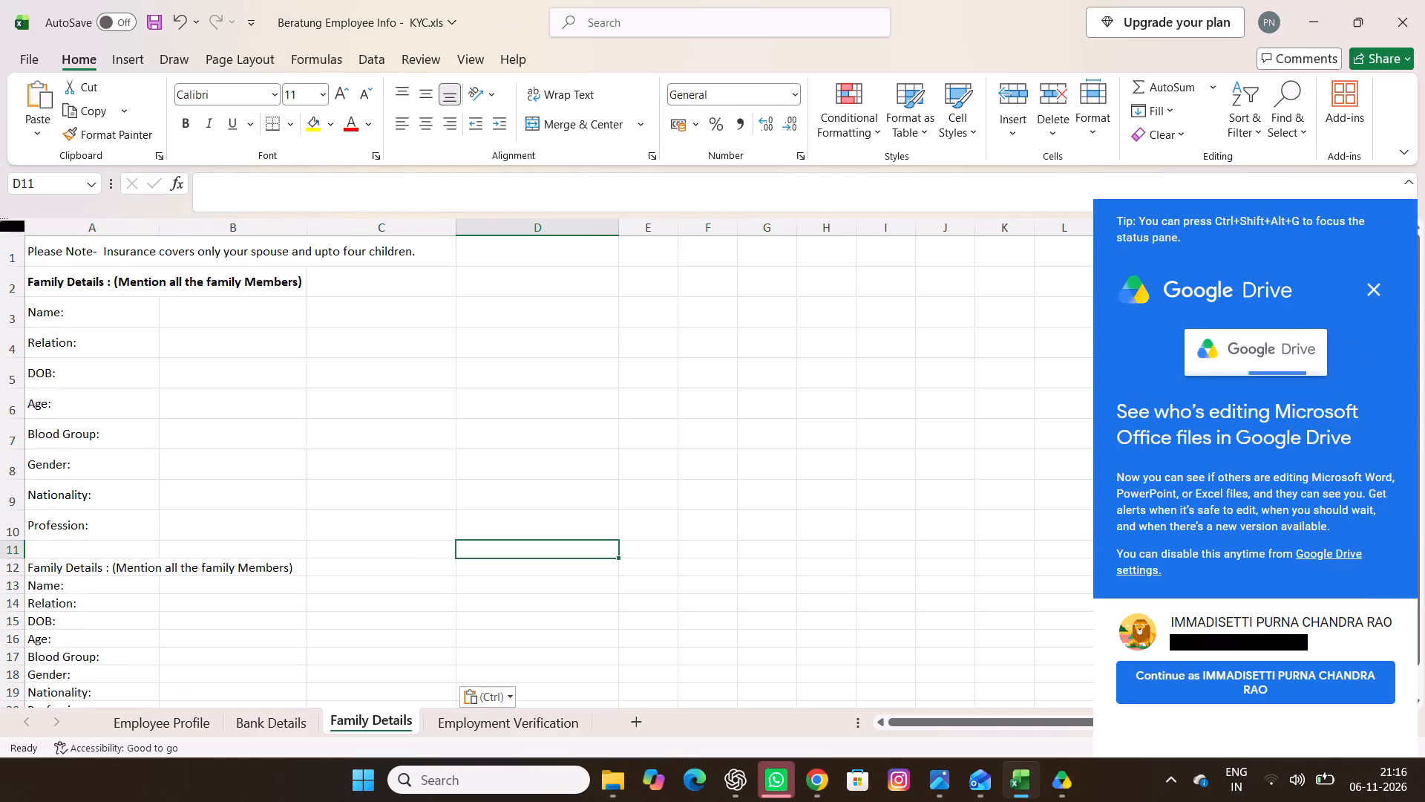
pyautogui.scroll(-1, 176, 540)
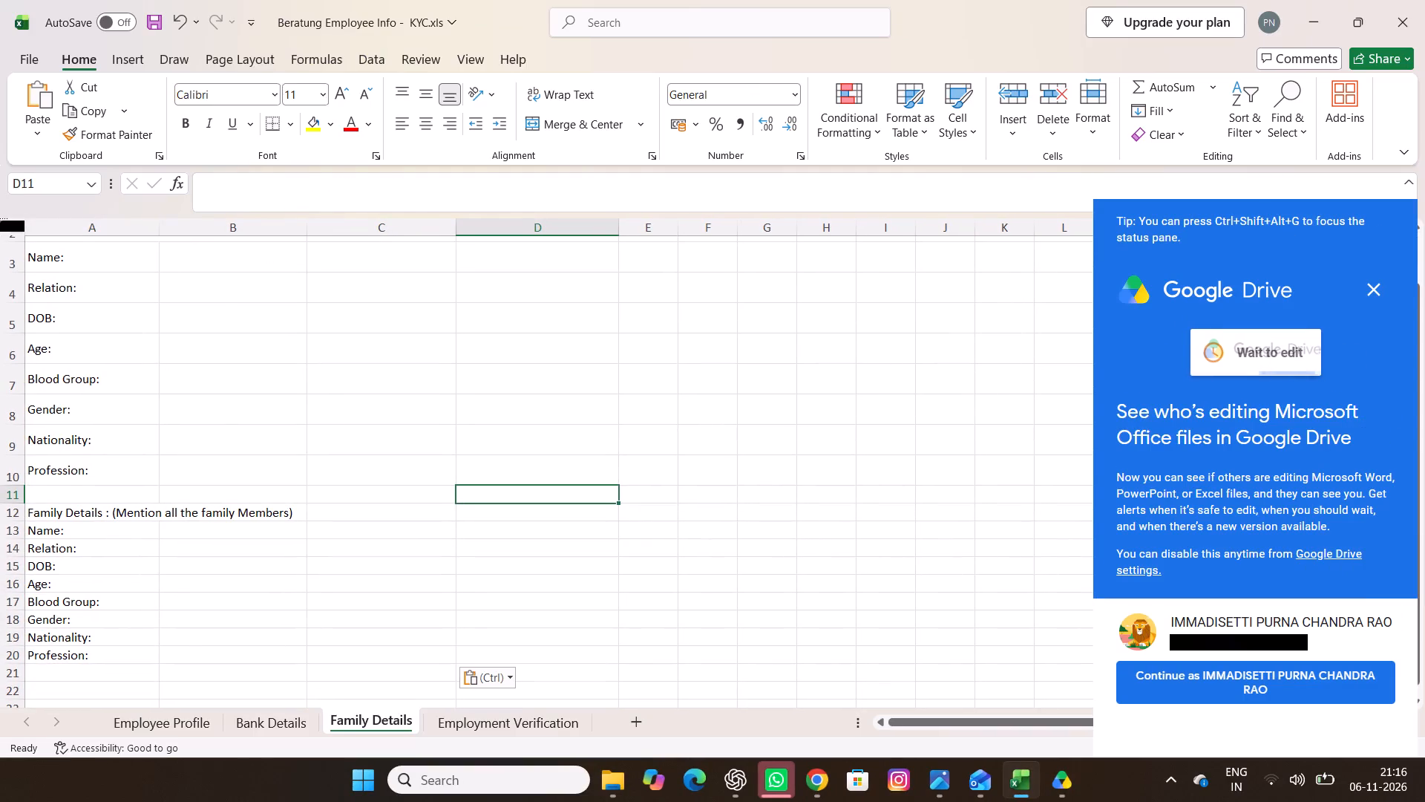
pyautogui.scroll(1, 232, 389)
# Enter the mother's full name in the first block's Name cell, B3, and widen column B to fit it.
pyautogui.click(221, 307)
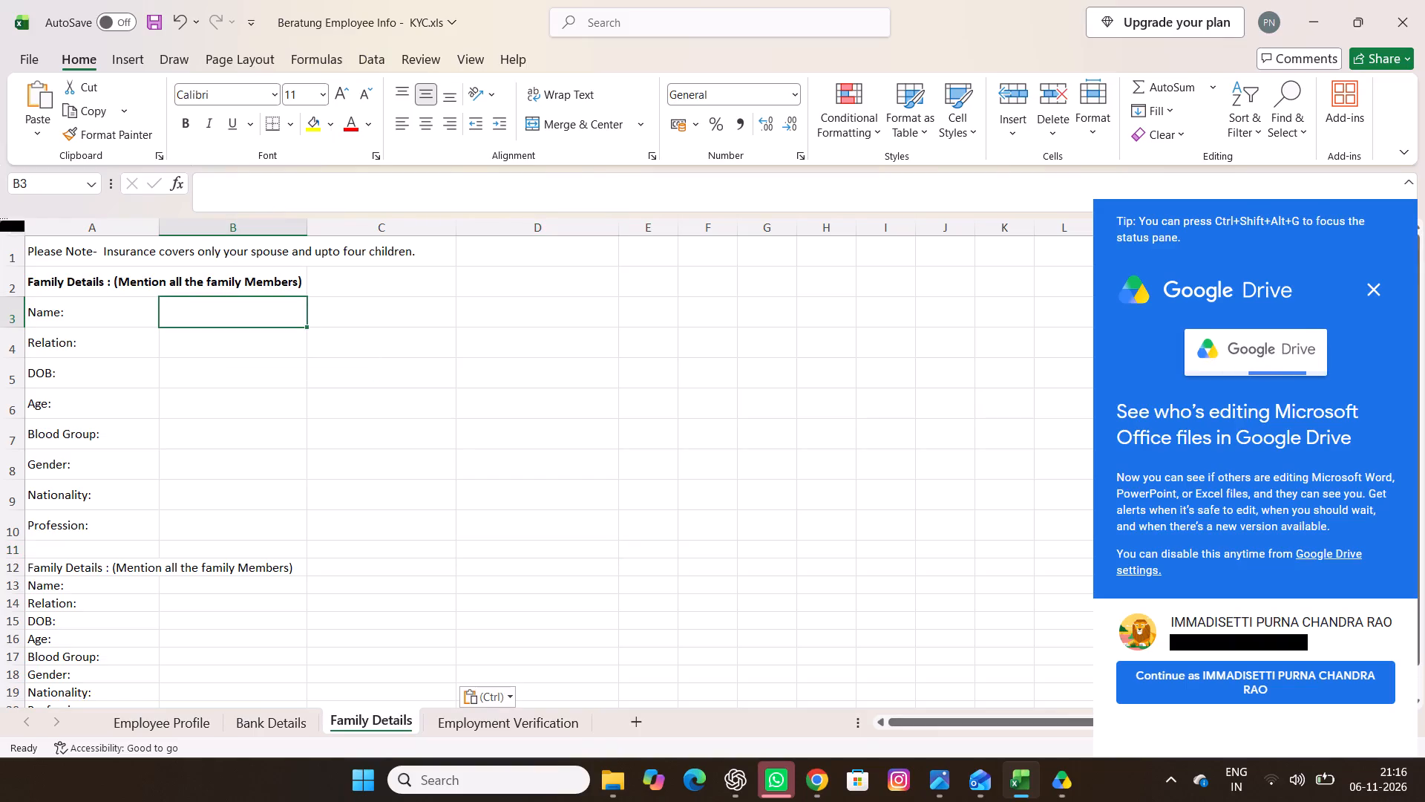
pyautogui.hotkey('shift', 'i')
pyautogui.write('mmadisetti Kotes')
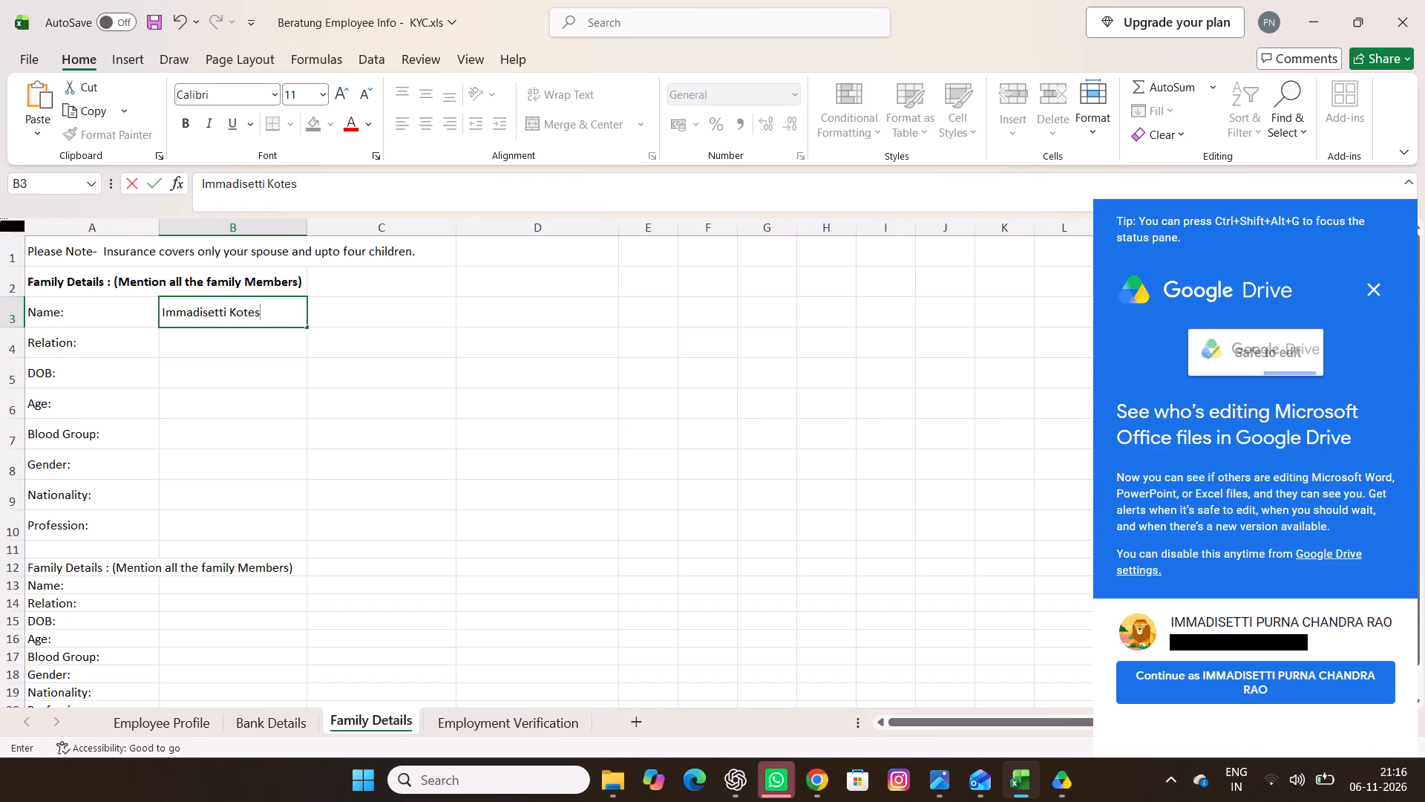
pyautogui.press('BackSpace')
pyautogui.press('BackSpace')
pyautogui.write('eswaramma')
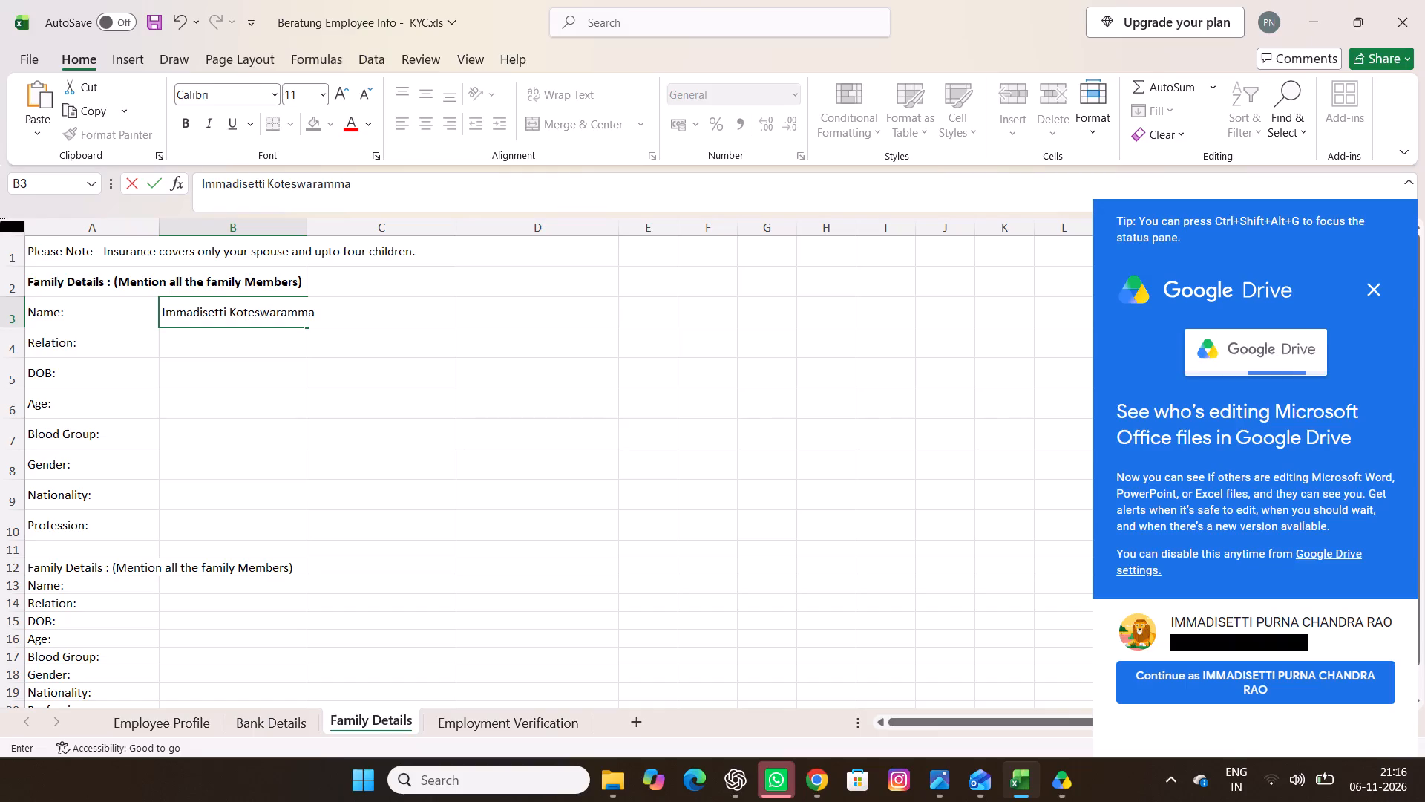
pyautogui.click(299, 267)
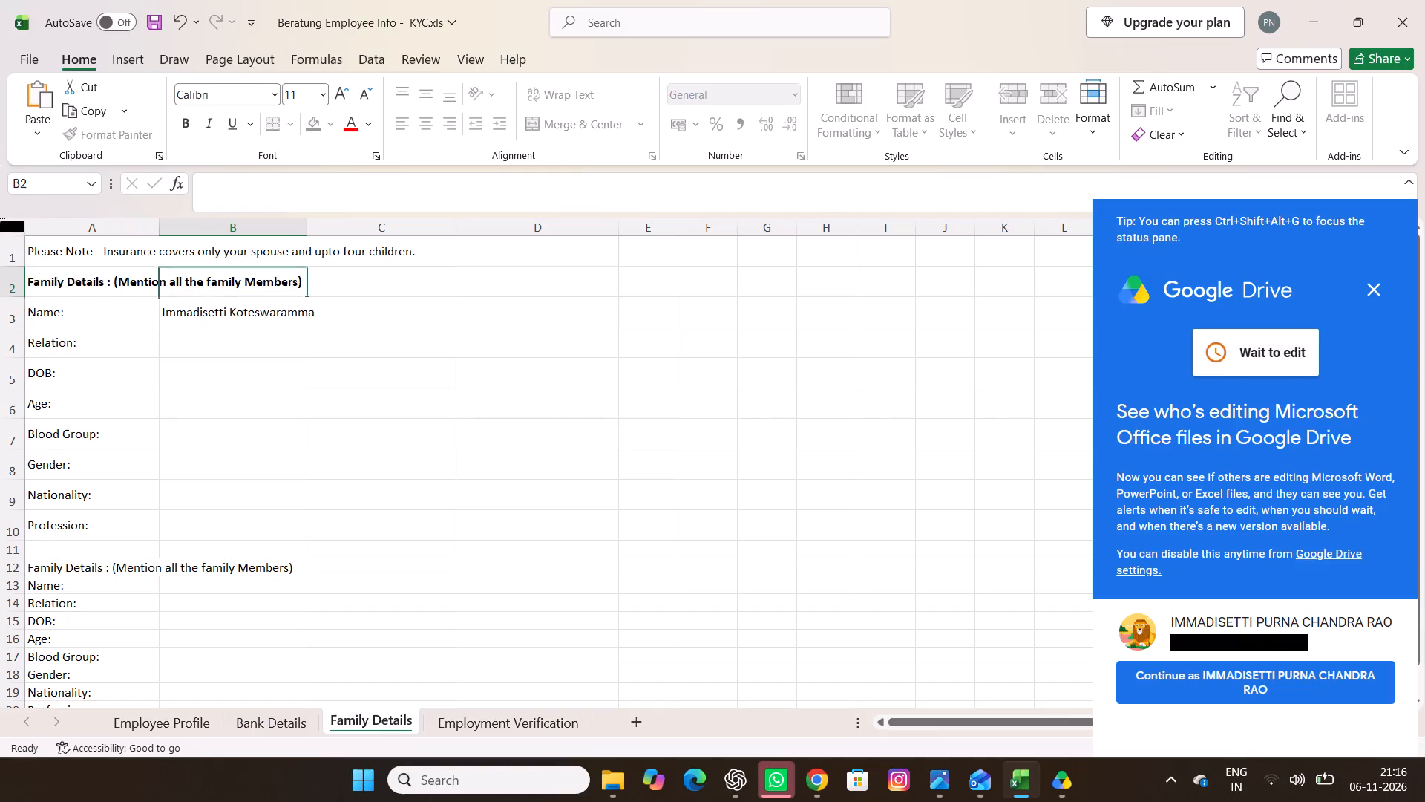
pyautogui.moveTo(306, 229); pyautogui.dragTo(324, 231)
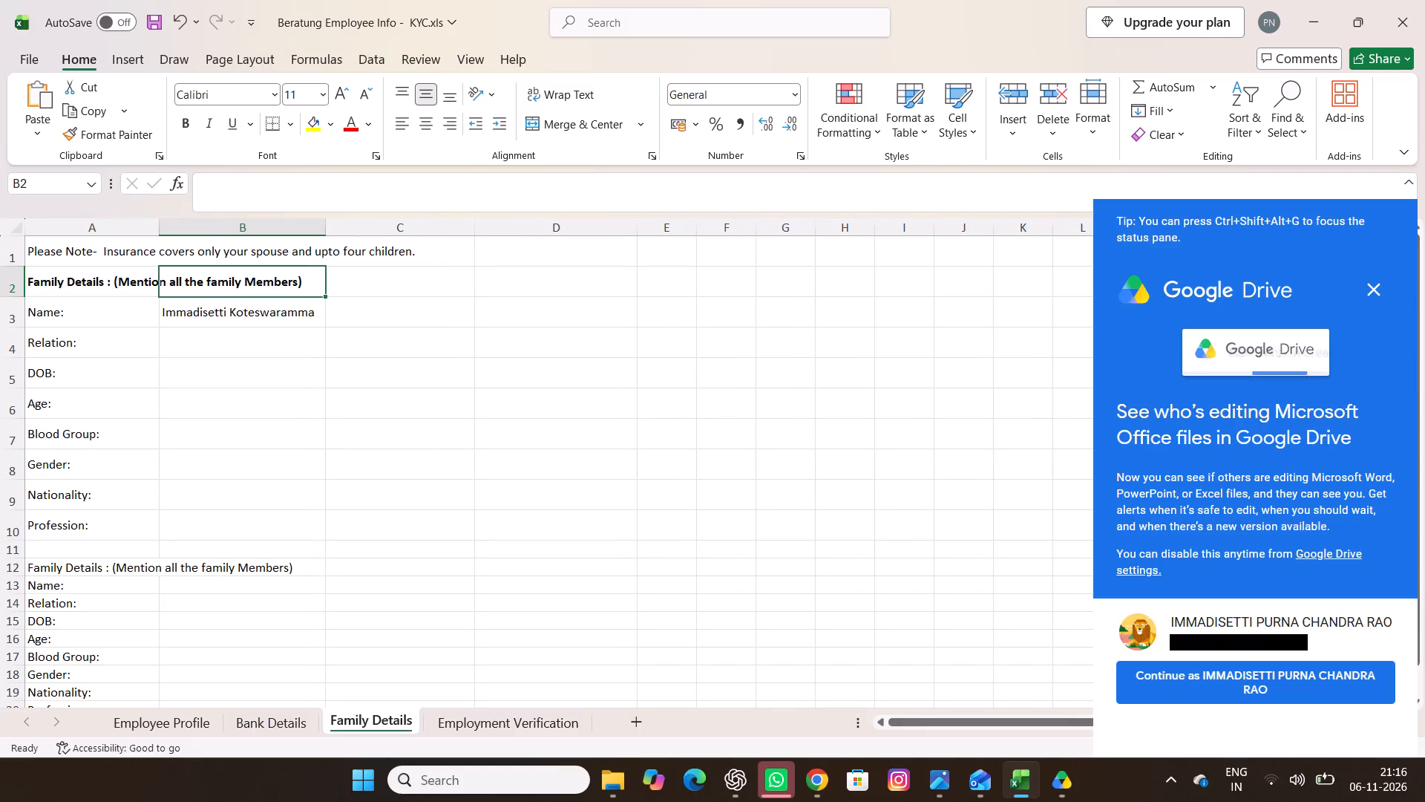
# Enter Mother as the relation in cell B4 of the first Family Details block.
pyautogui.click(272, 335)
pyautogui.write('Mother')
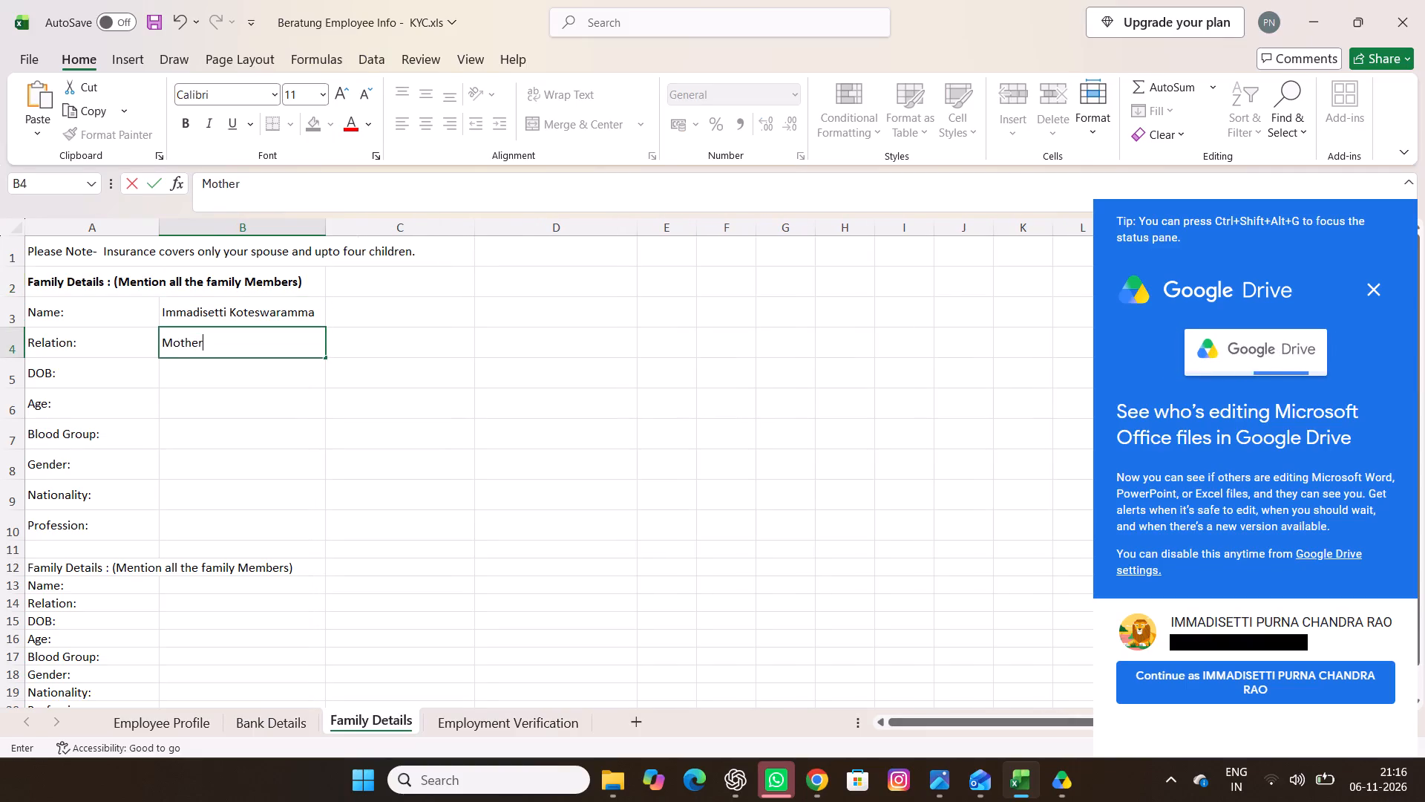
pyautogui.click(257, 377)
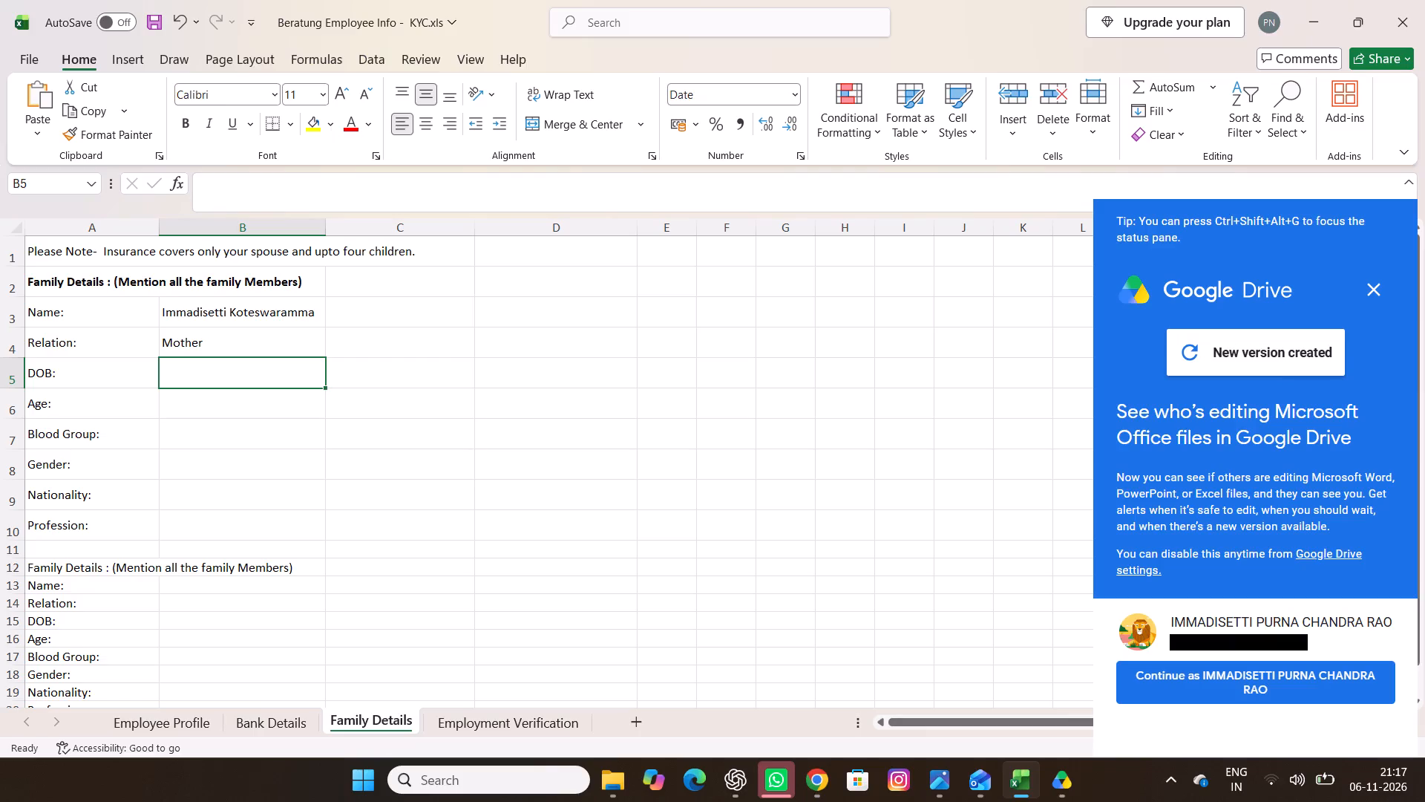
# Fill in the second Family Details block with the brother's name in B13 and Brother as the relation in B14.
pyautogui.scroll(-2, 243, 501)
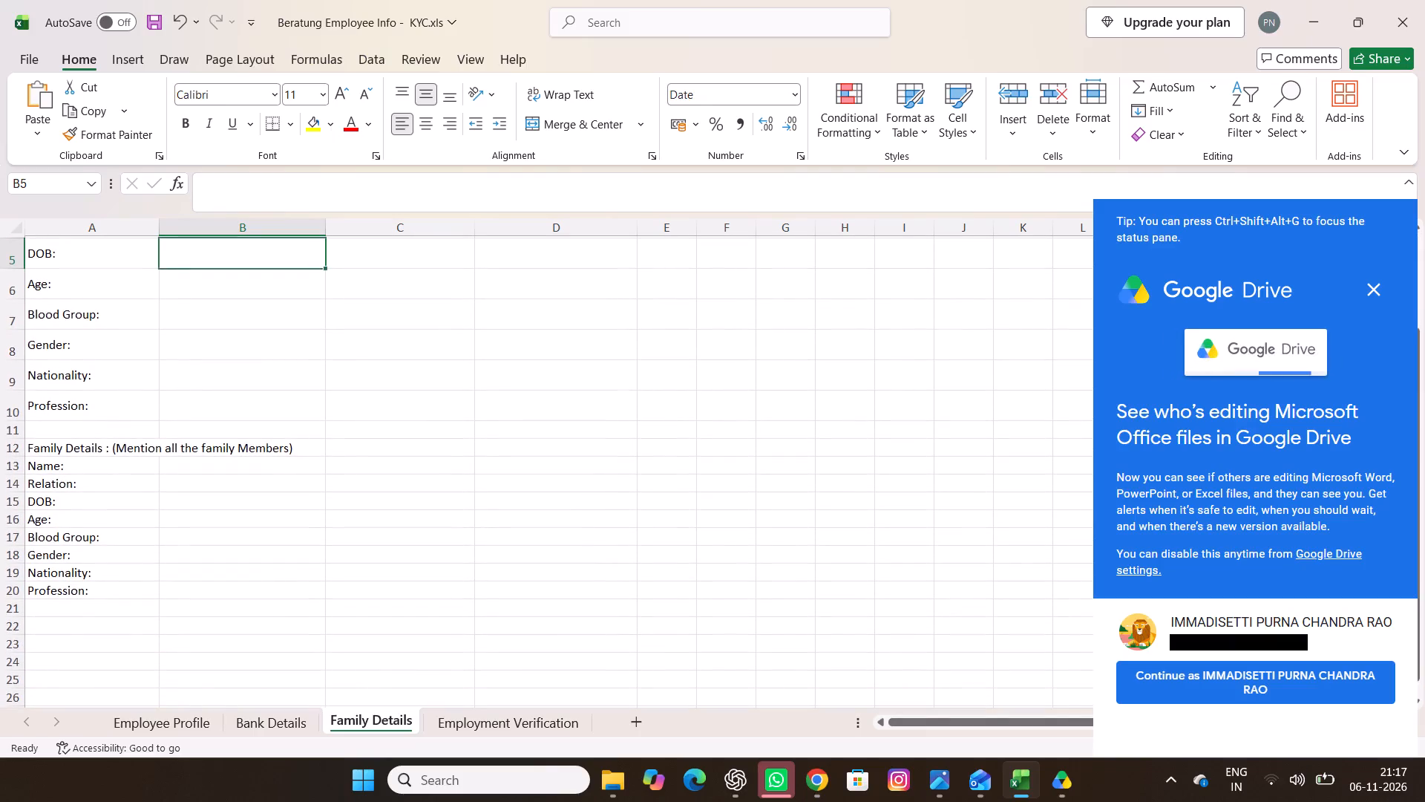
pyautogui.click(222, 469)
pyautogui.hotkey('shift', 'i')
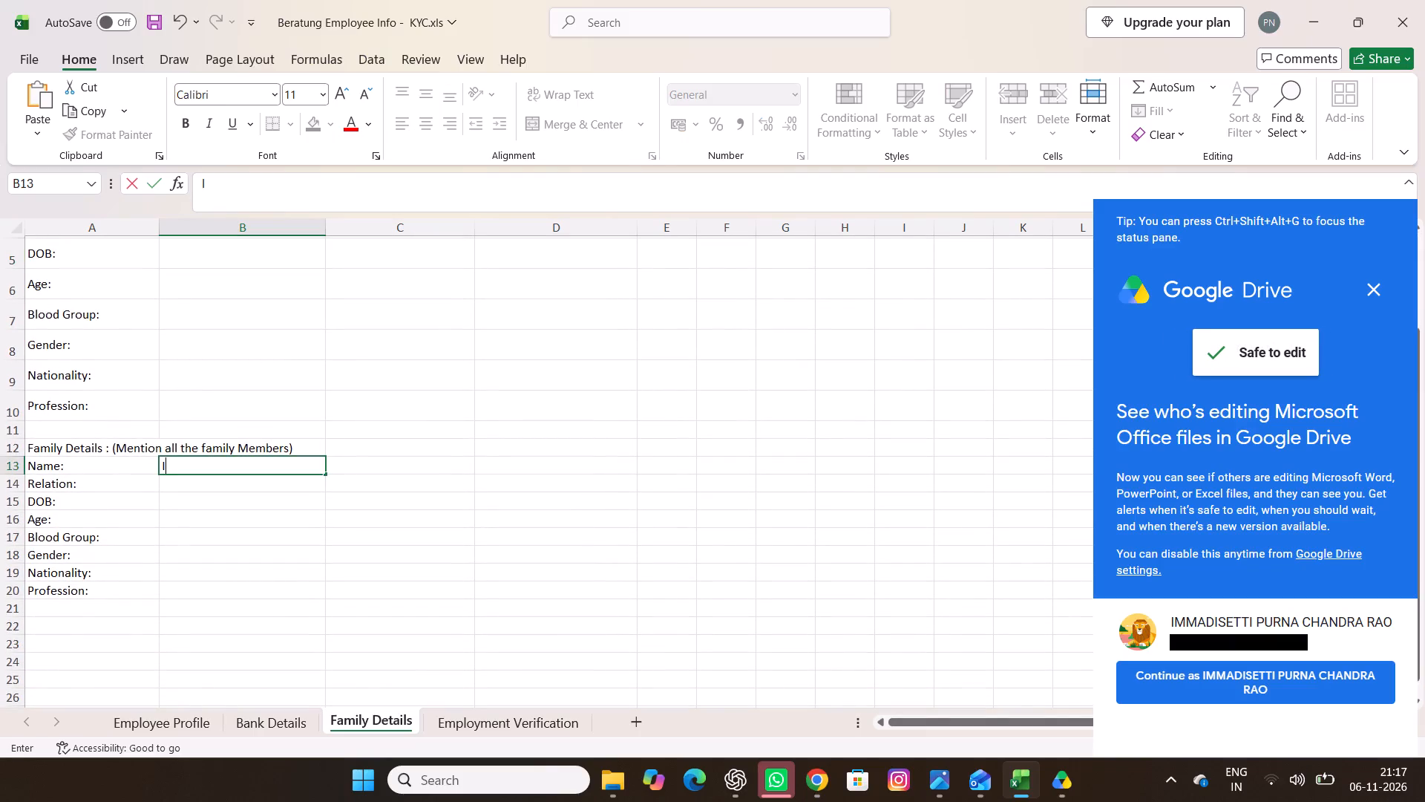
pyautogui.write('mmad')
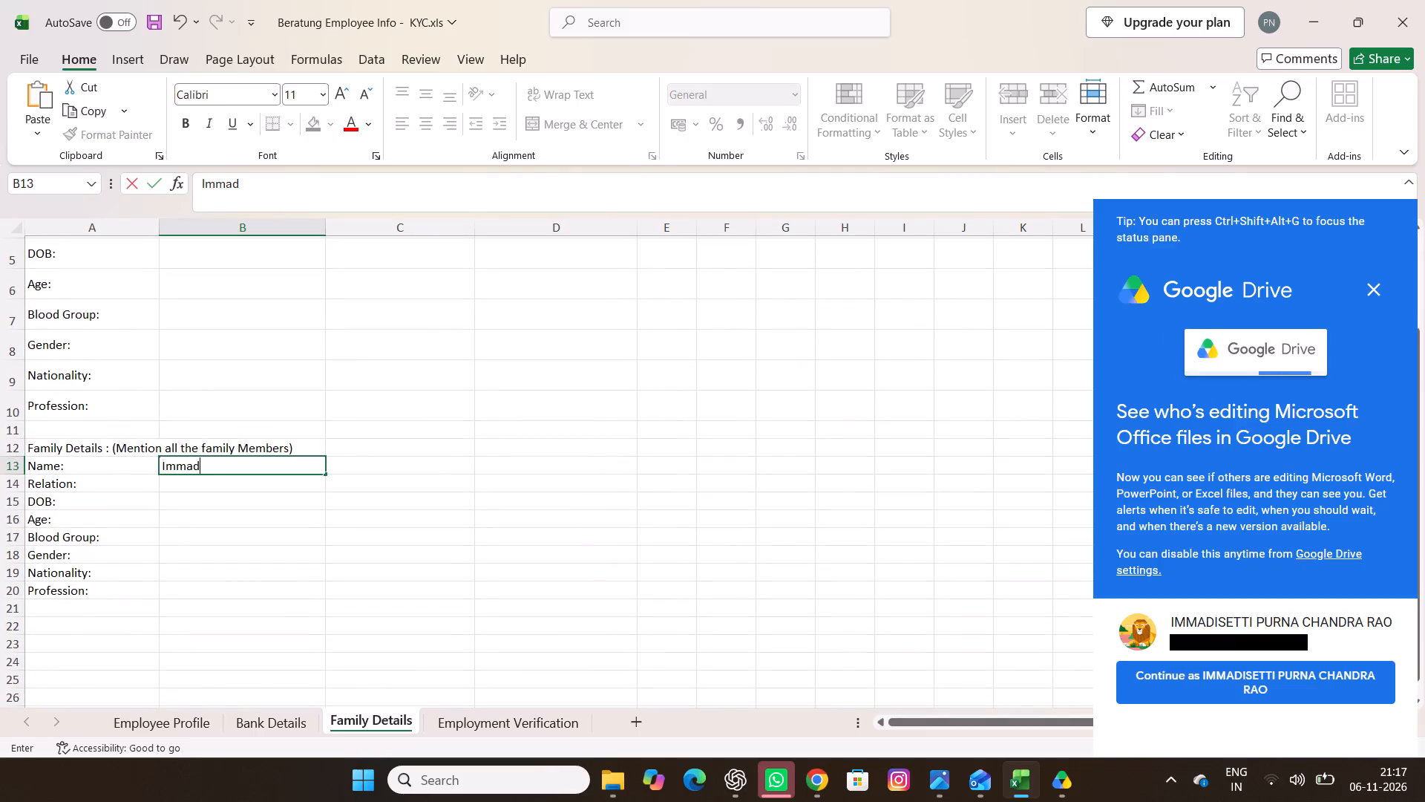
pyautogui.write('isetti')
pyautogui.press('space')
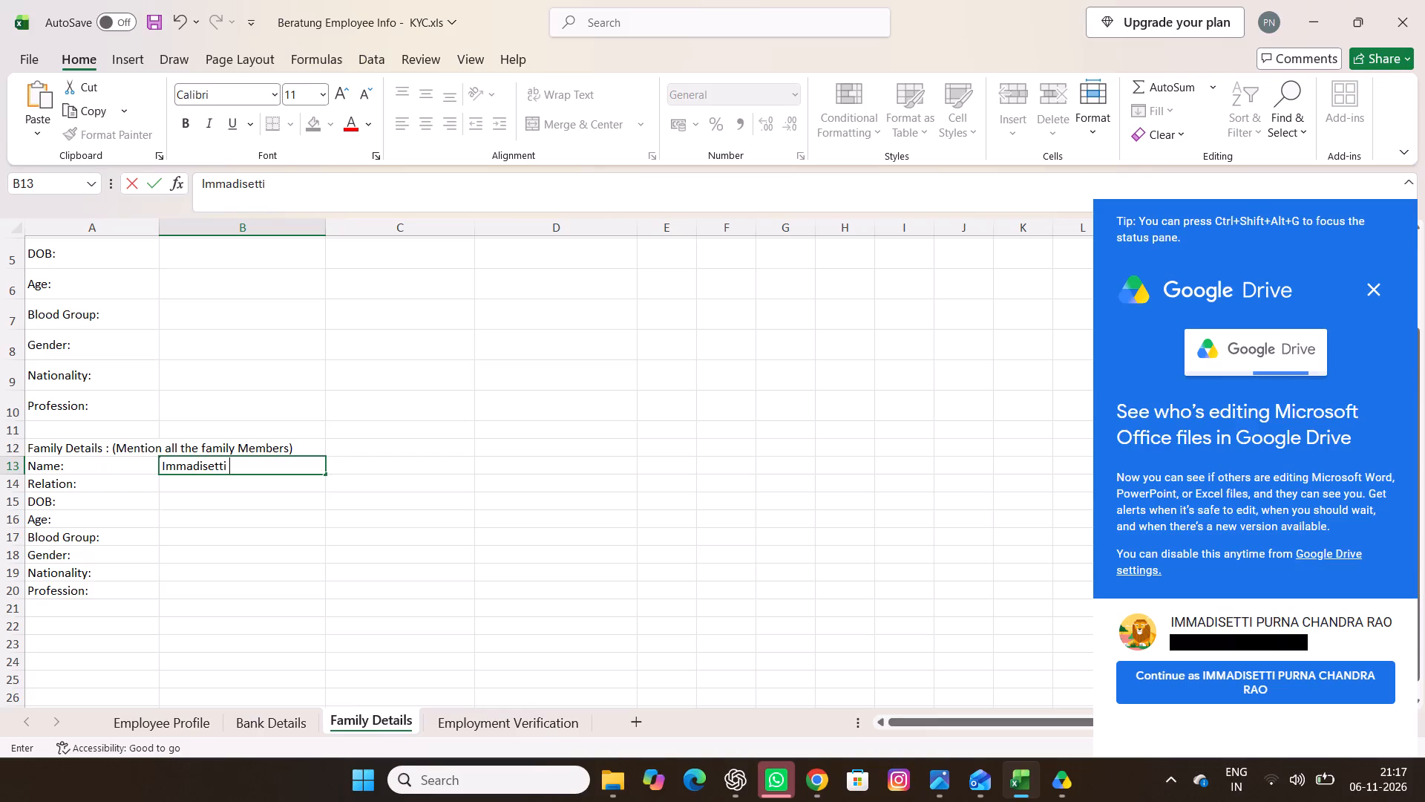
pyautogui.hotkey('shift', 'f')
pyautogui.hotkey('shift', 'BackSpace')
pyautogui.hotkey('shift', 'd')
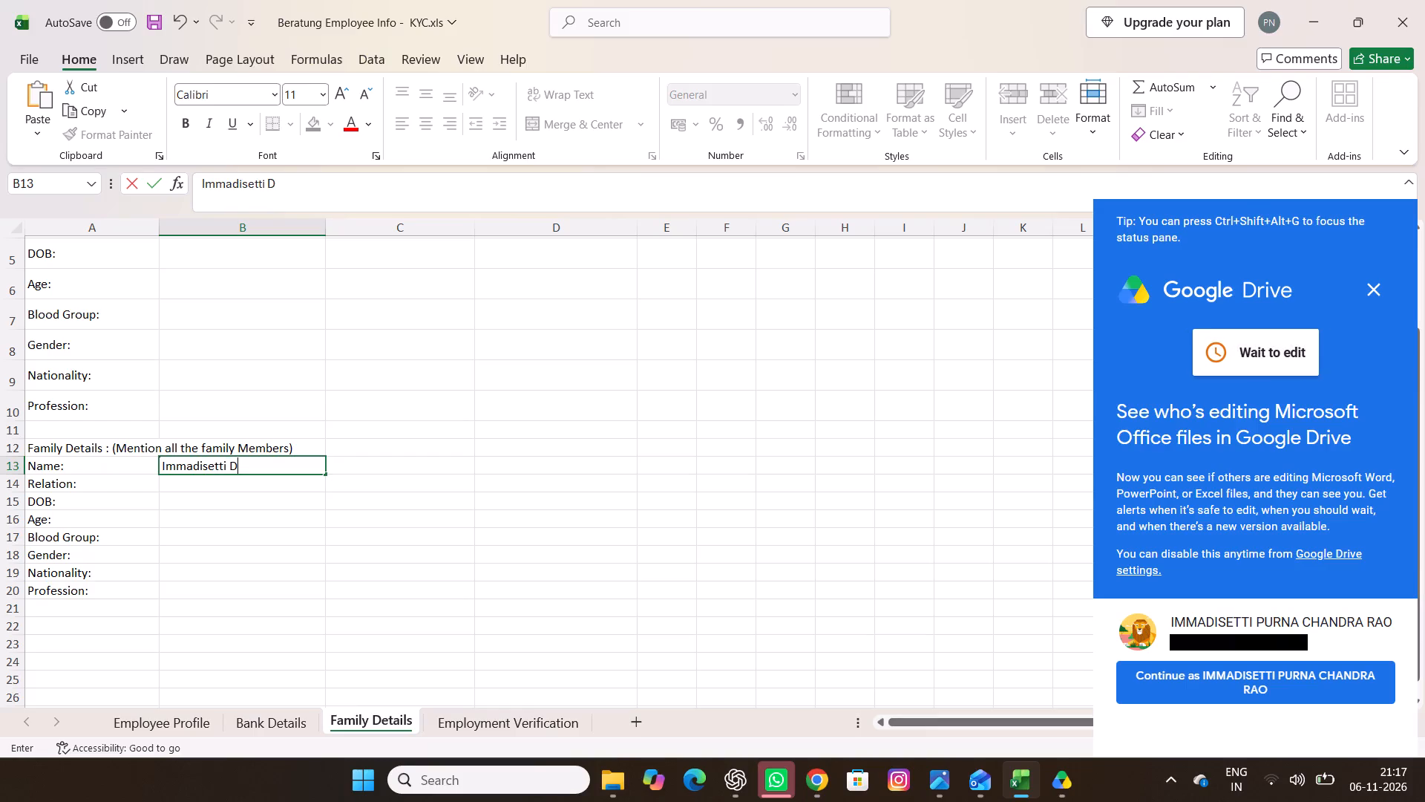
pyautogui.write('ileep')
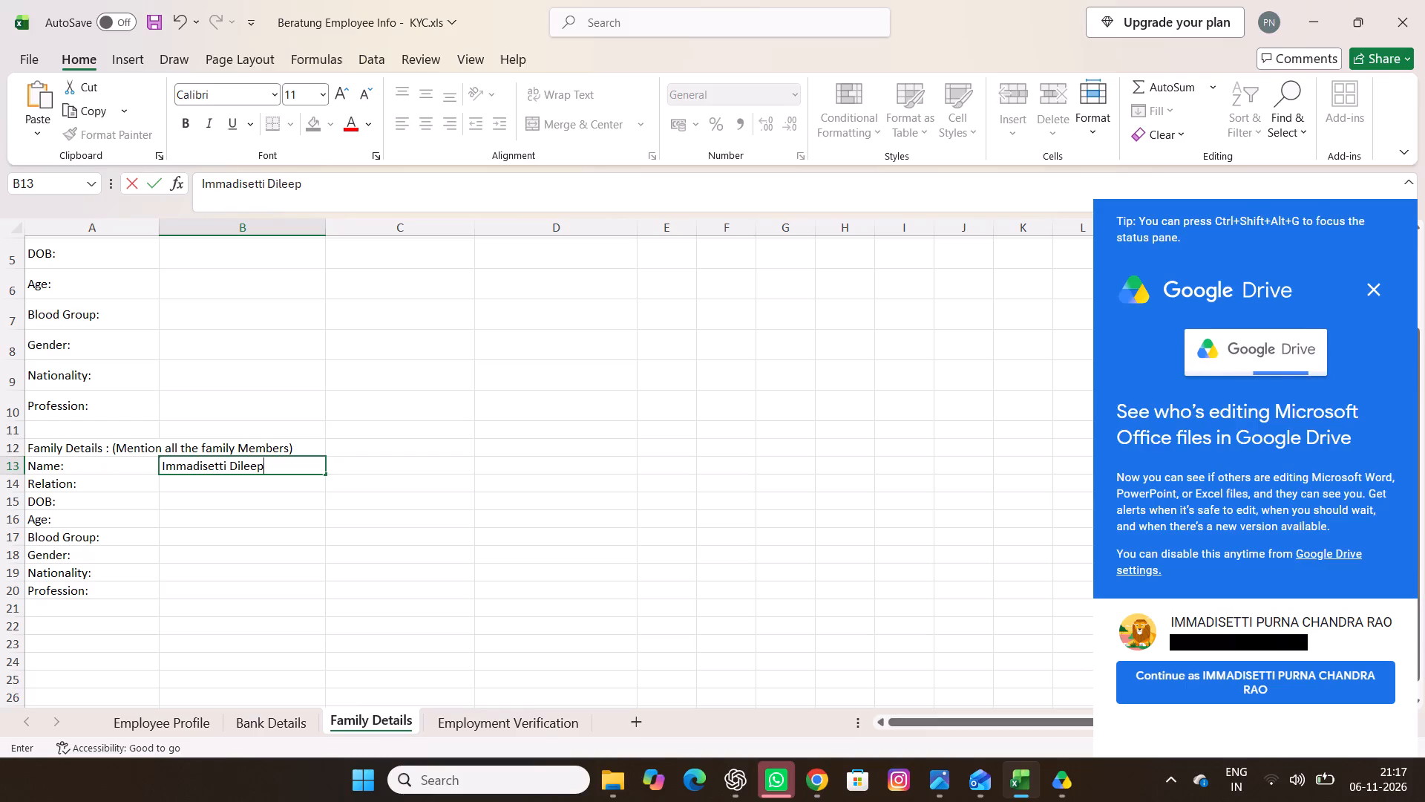
pyautogui.click(227, 485)
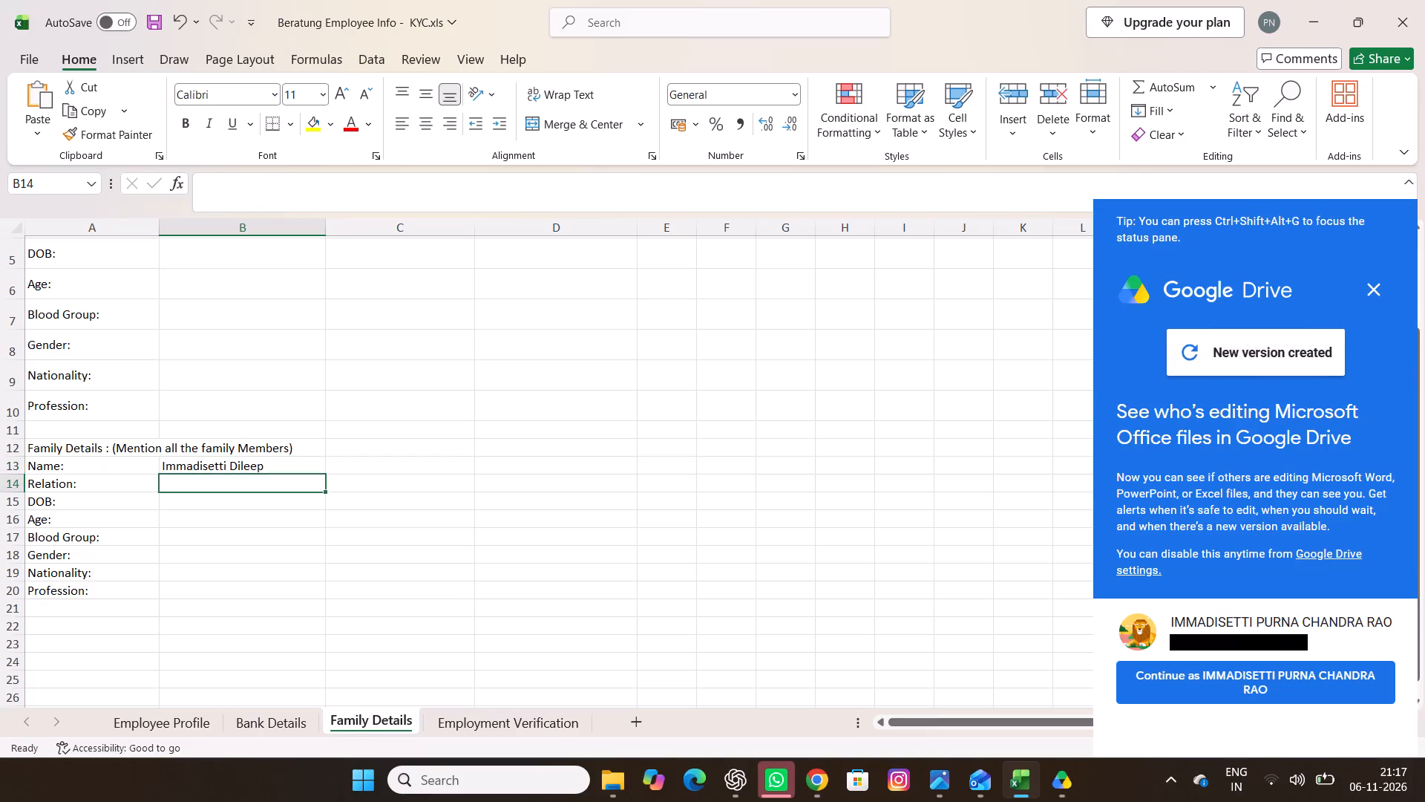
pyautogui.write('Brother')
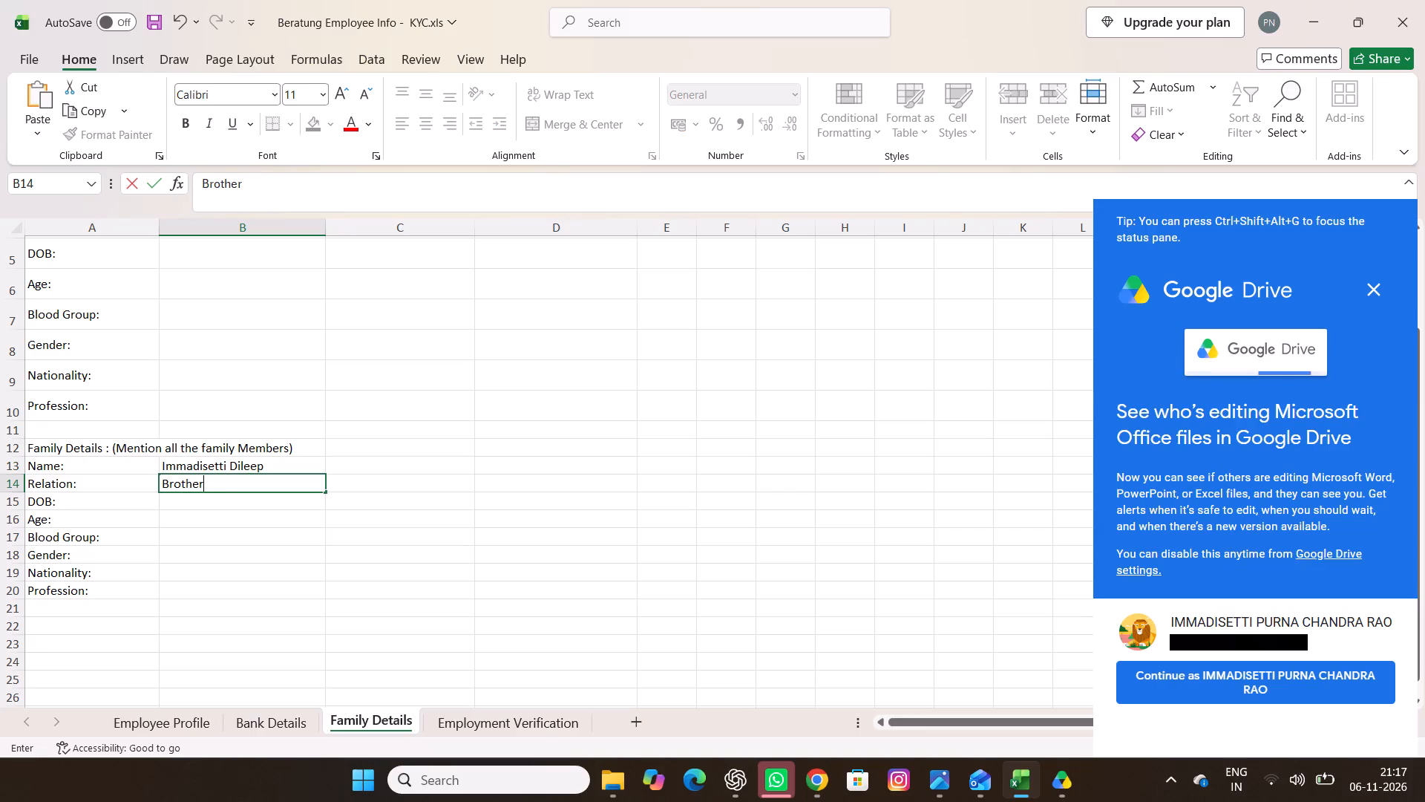
# Enter the brother's date of birth in the DOB cell, B15, of the second Family Details block.
pyautogui.click(223, 504)
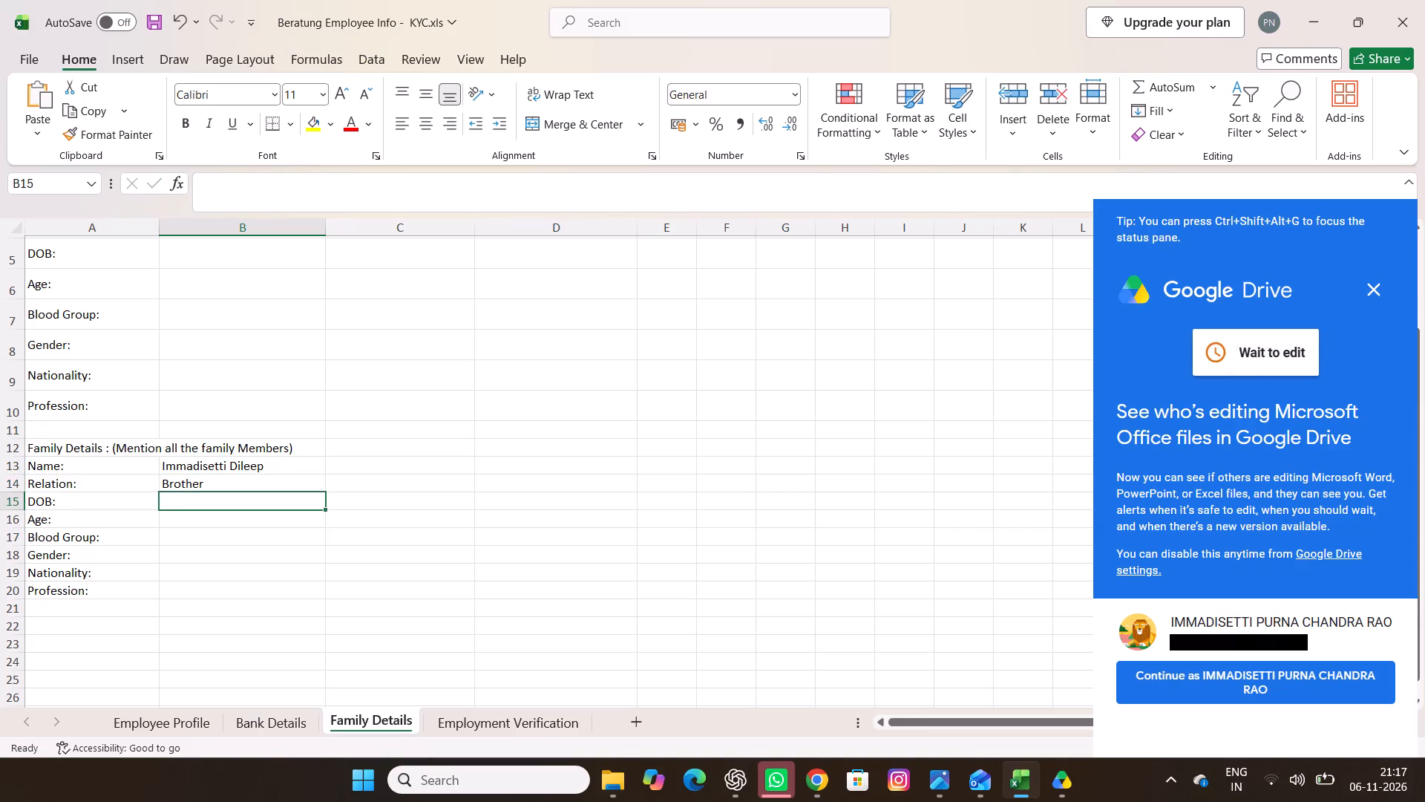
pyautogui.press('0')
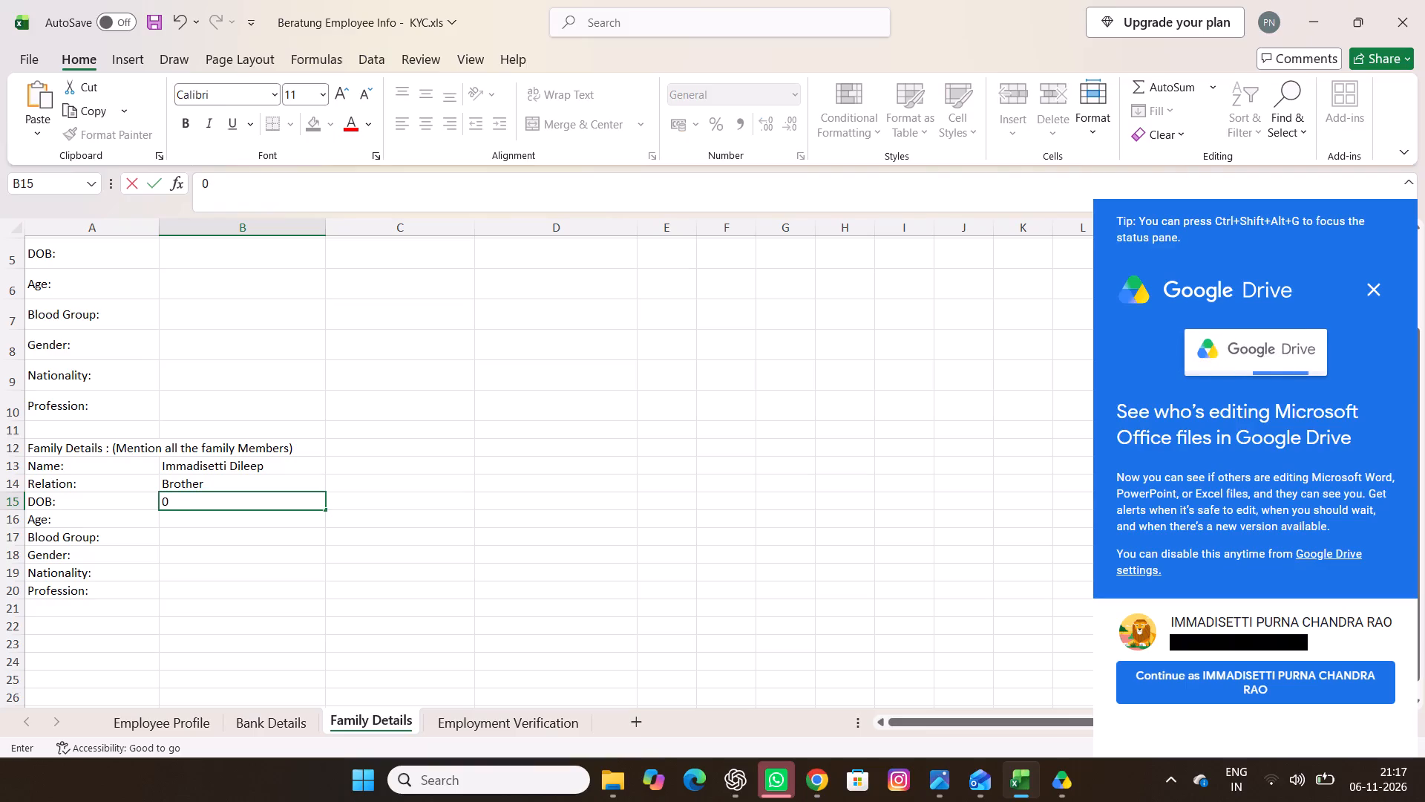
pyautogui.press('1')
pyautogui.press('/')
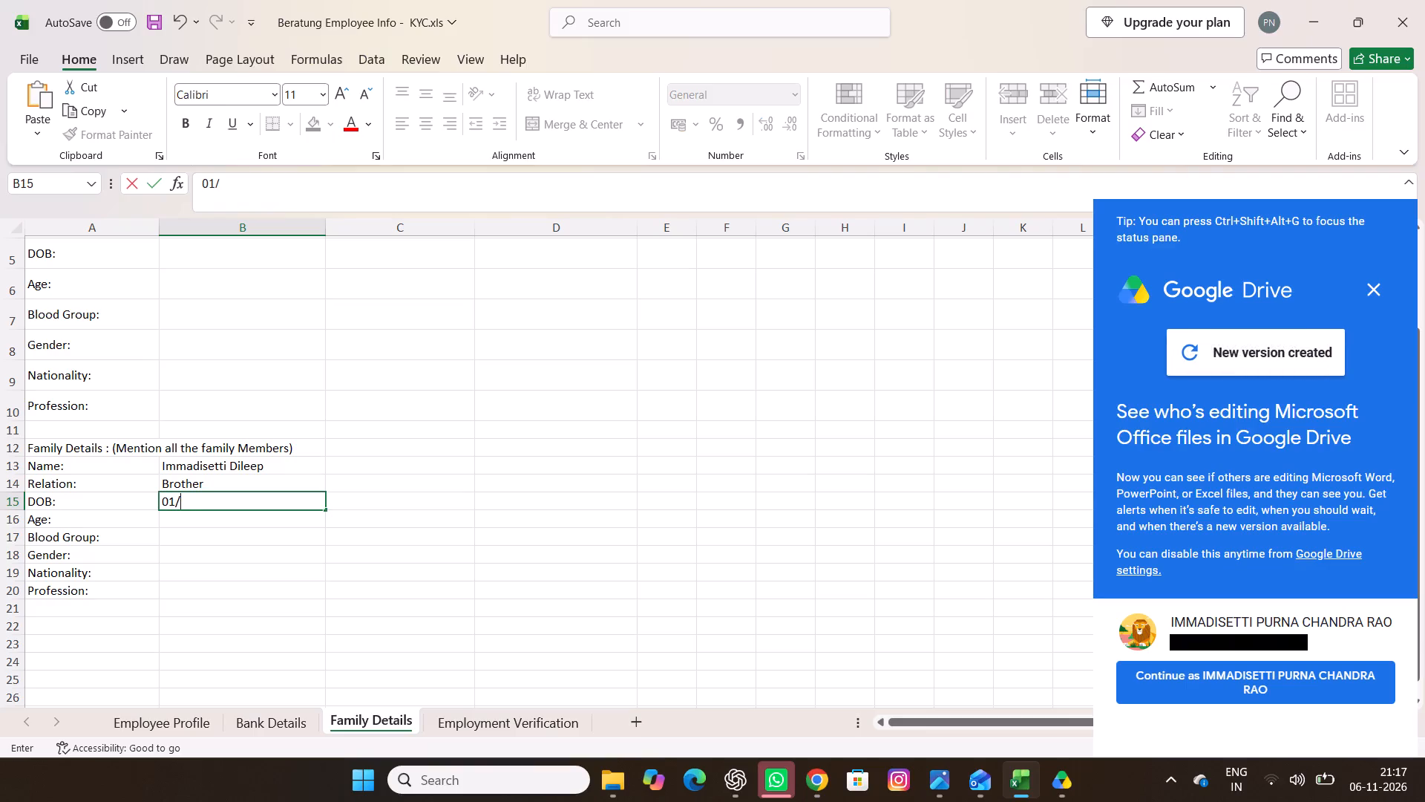
pyautogui.press('BackSpace')
pyautogui.press('BackSpace')
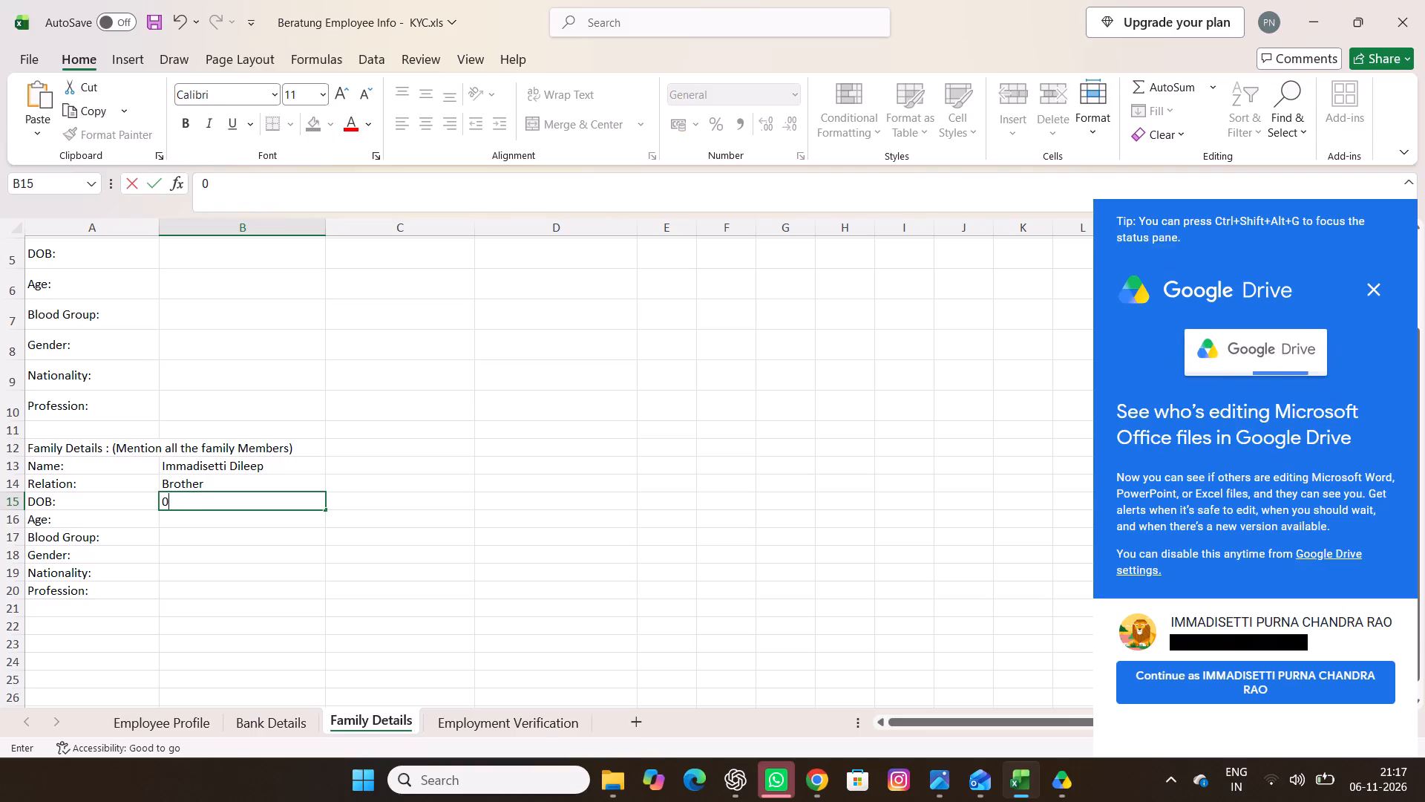
pyautogui.press('BackSpace')
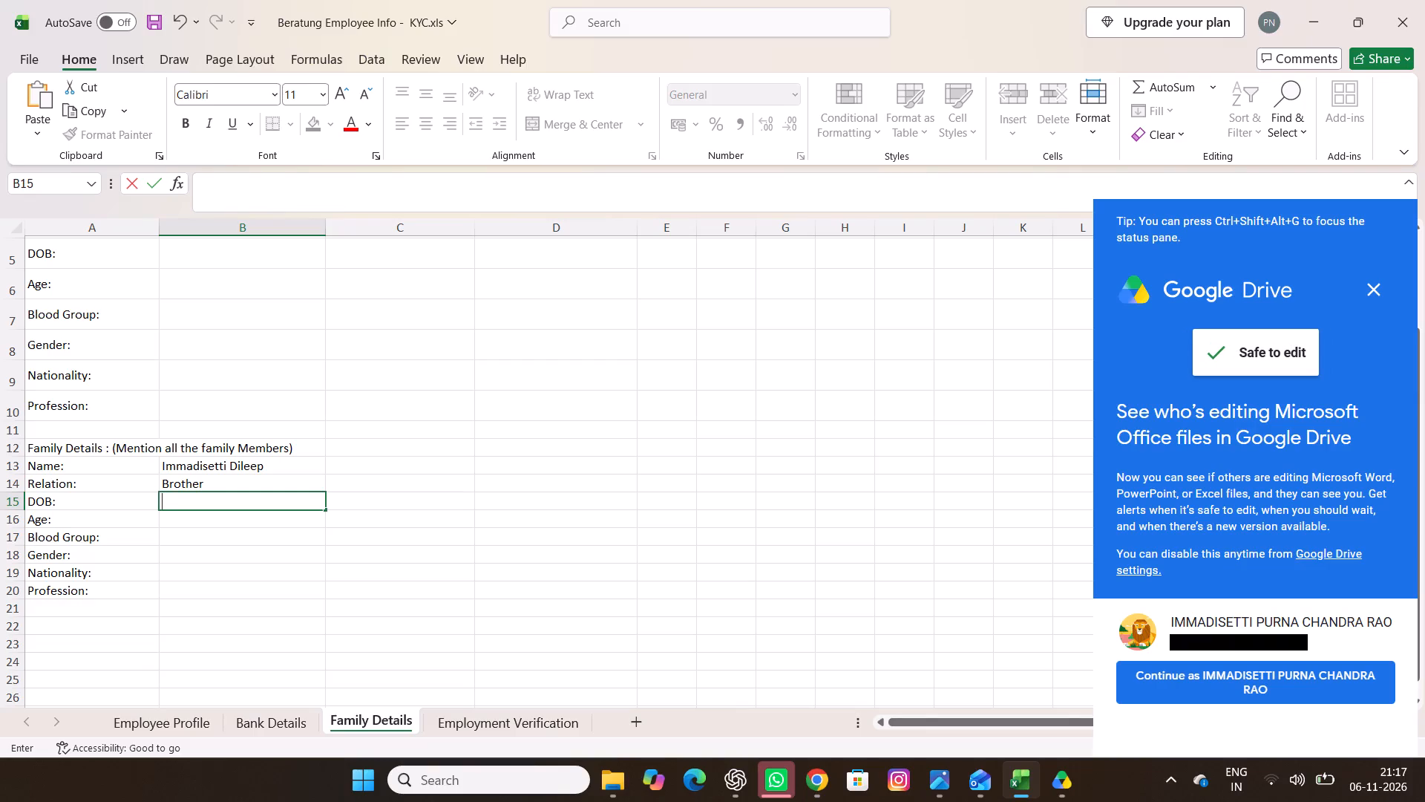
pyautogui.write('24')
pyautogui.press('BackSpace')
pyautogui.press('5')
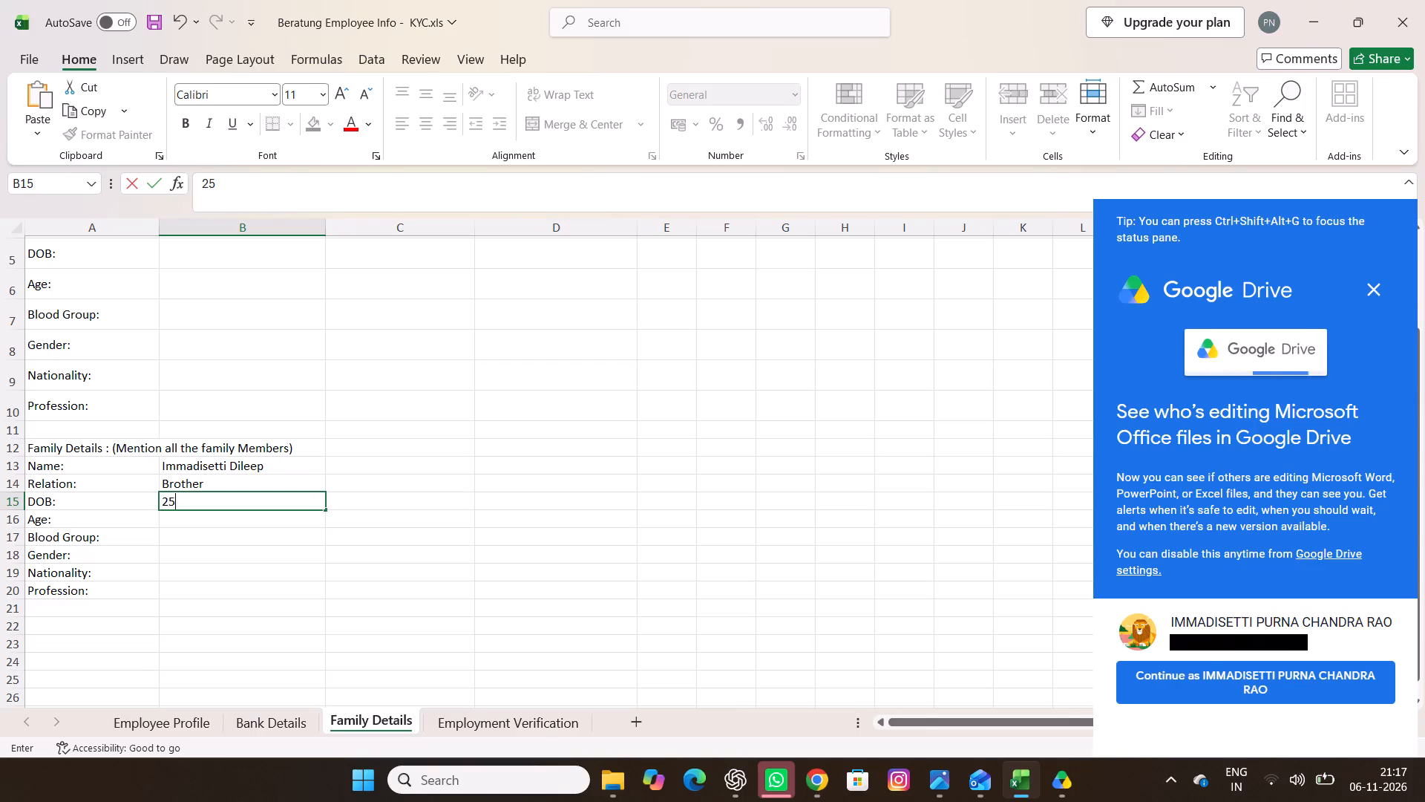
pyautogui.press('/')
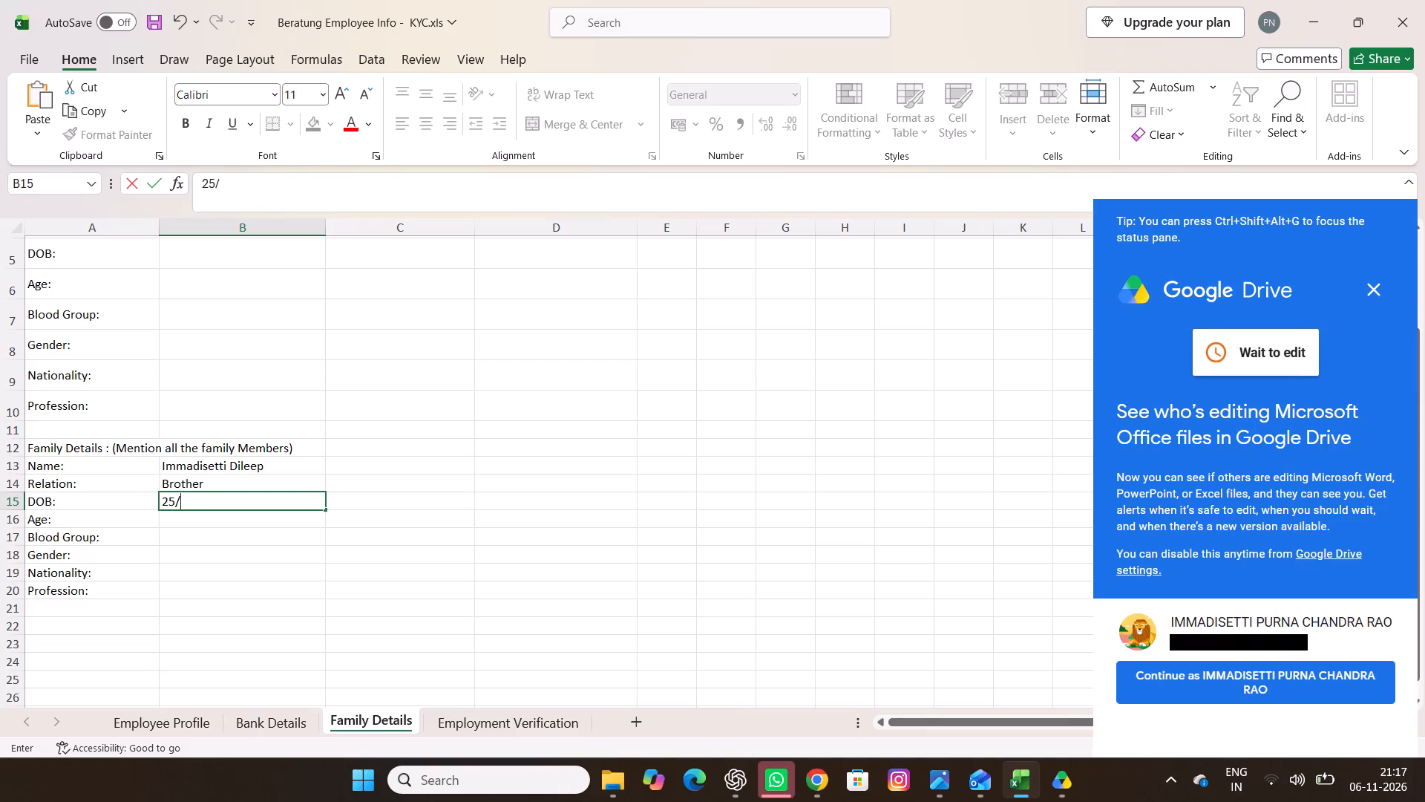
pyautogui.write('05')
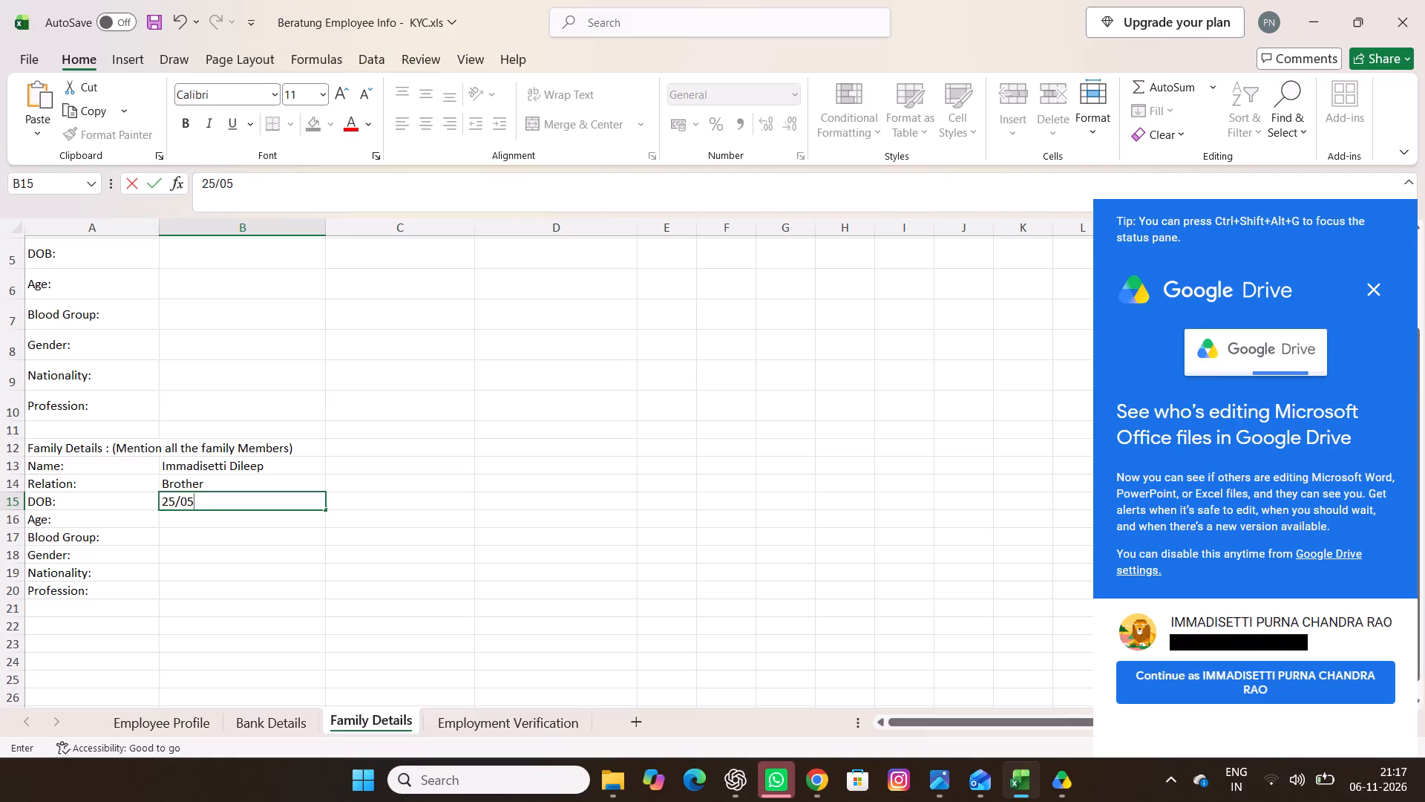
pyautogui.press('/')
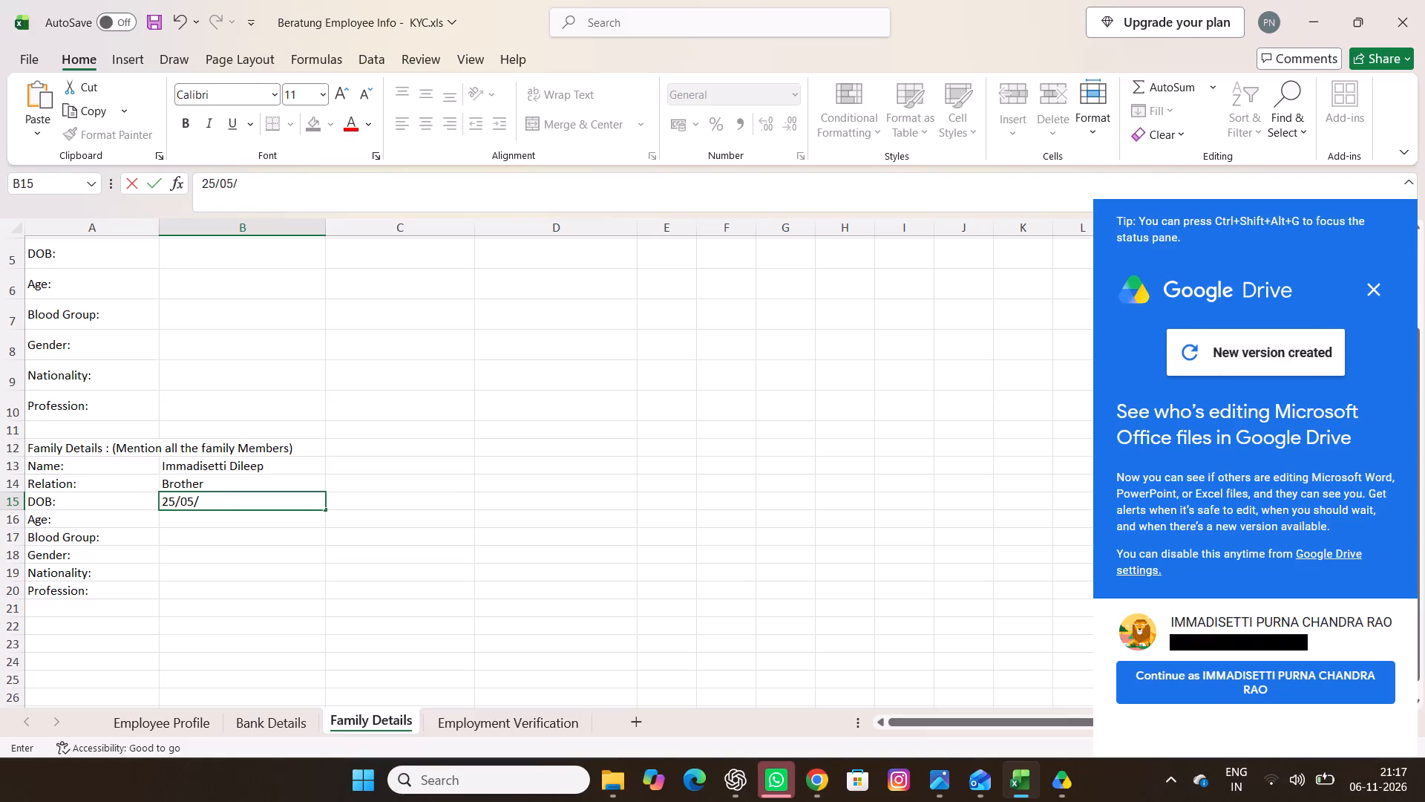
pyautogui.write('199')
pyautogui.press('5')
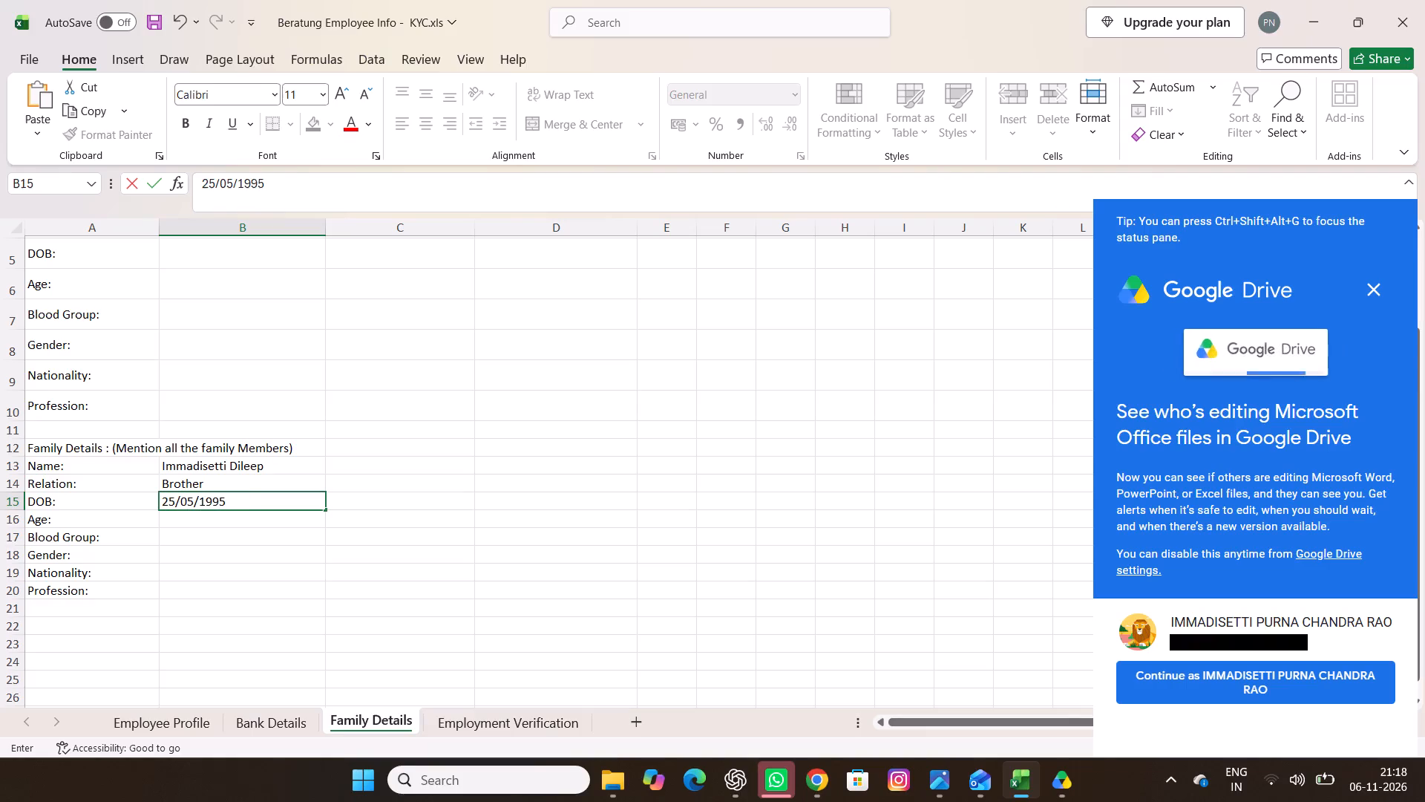
# Enter 30 as the brother's age in B16 and NA as his blood group in B17.
pyautogui.click(229, 525)
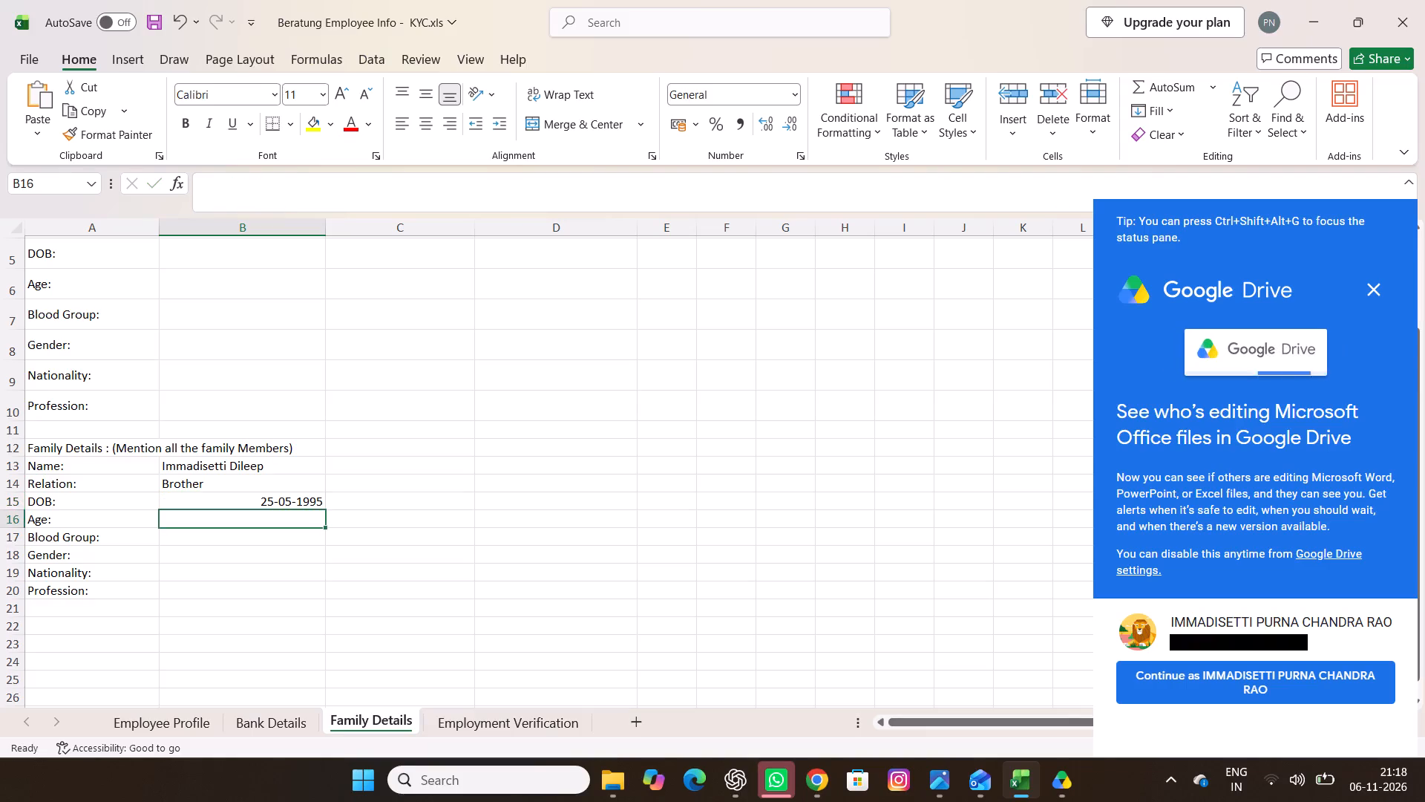
pyautogui.click(227, 521)
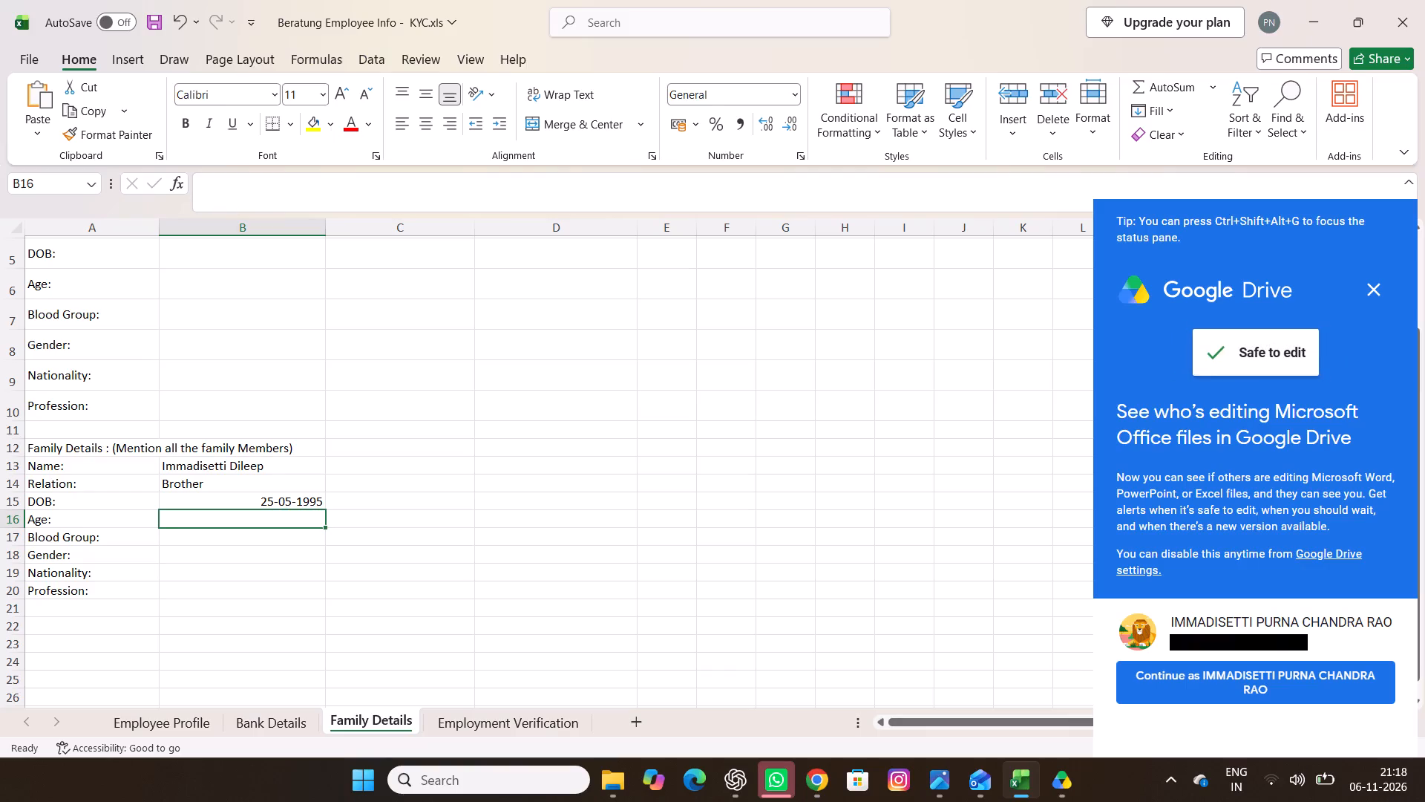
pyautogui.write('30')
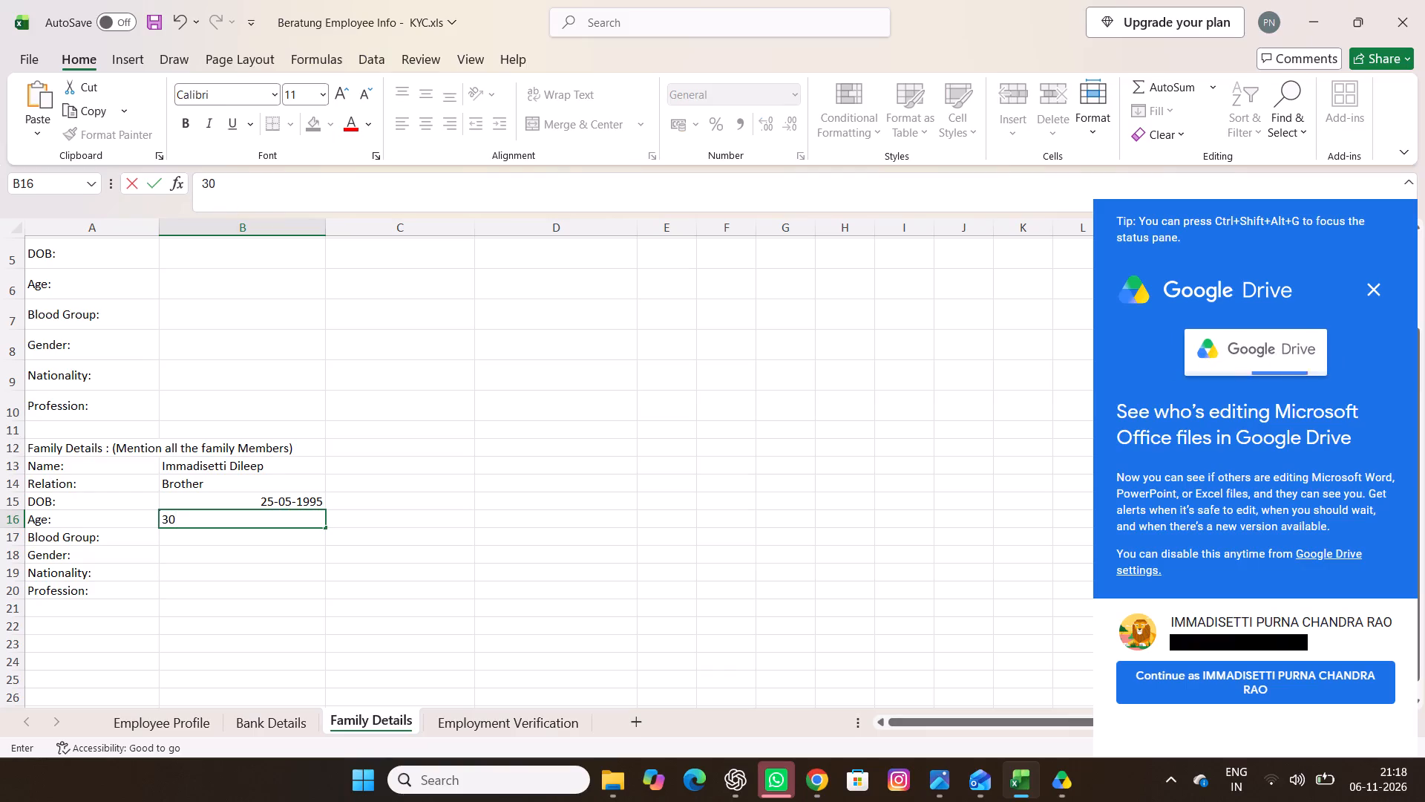
pyautogui.click(243, 536)
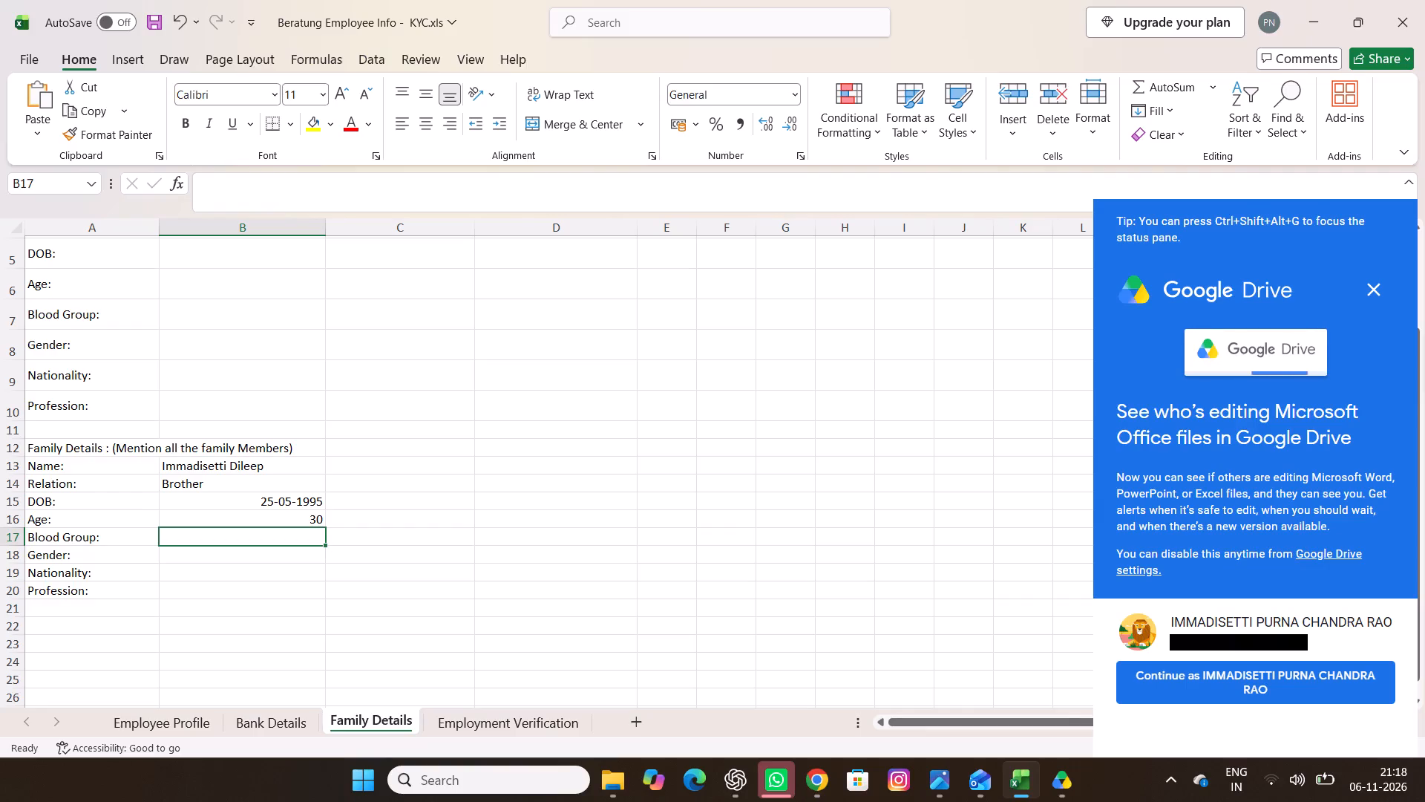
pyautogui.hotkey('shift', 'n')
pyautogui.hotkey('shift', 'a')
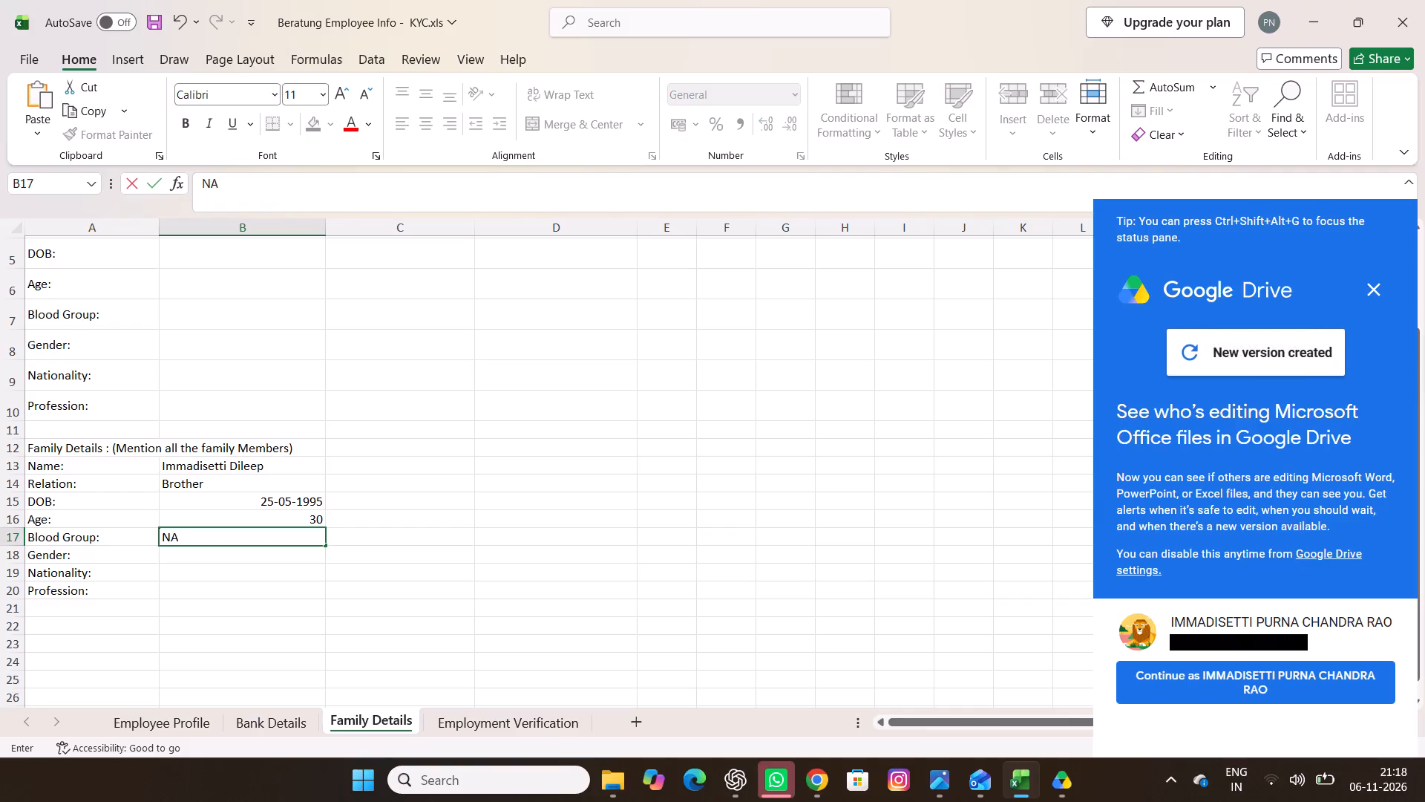
# Complete the brother's block with Male as gender in B18, Indian as nationality in B19, and NA as profession in B20.
pyautogui.click(223, 559)
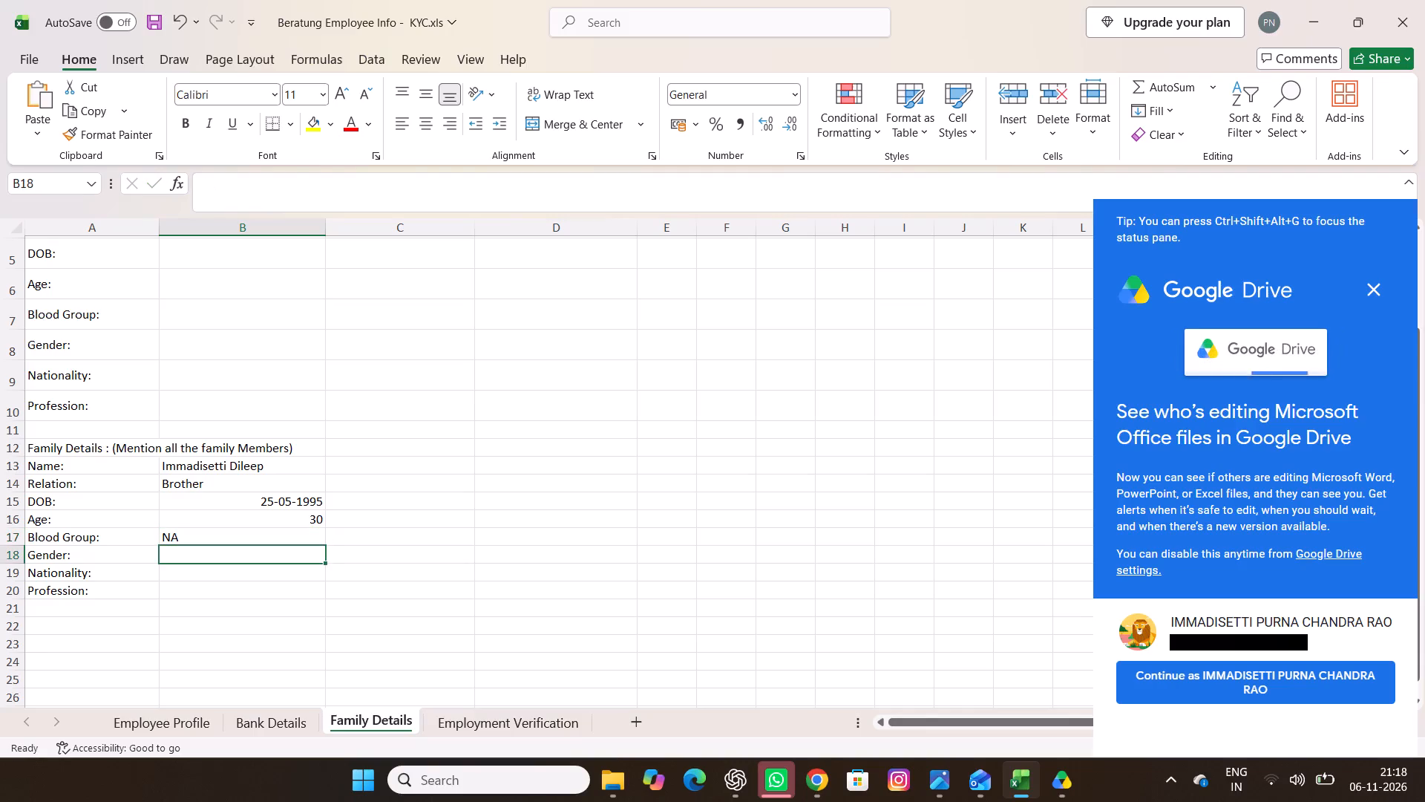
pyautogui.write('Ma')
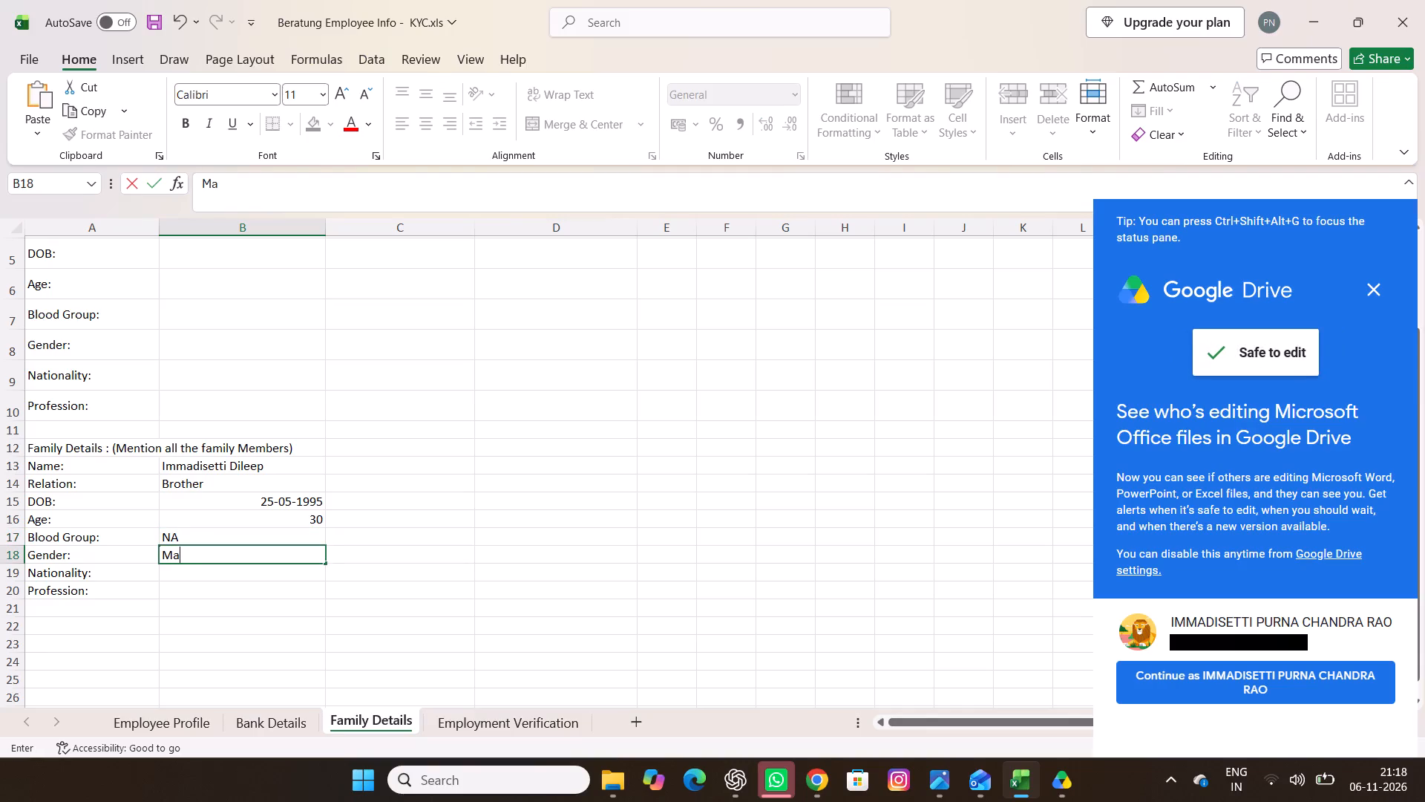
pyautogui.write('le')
pyautogui.click(220, 579)
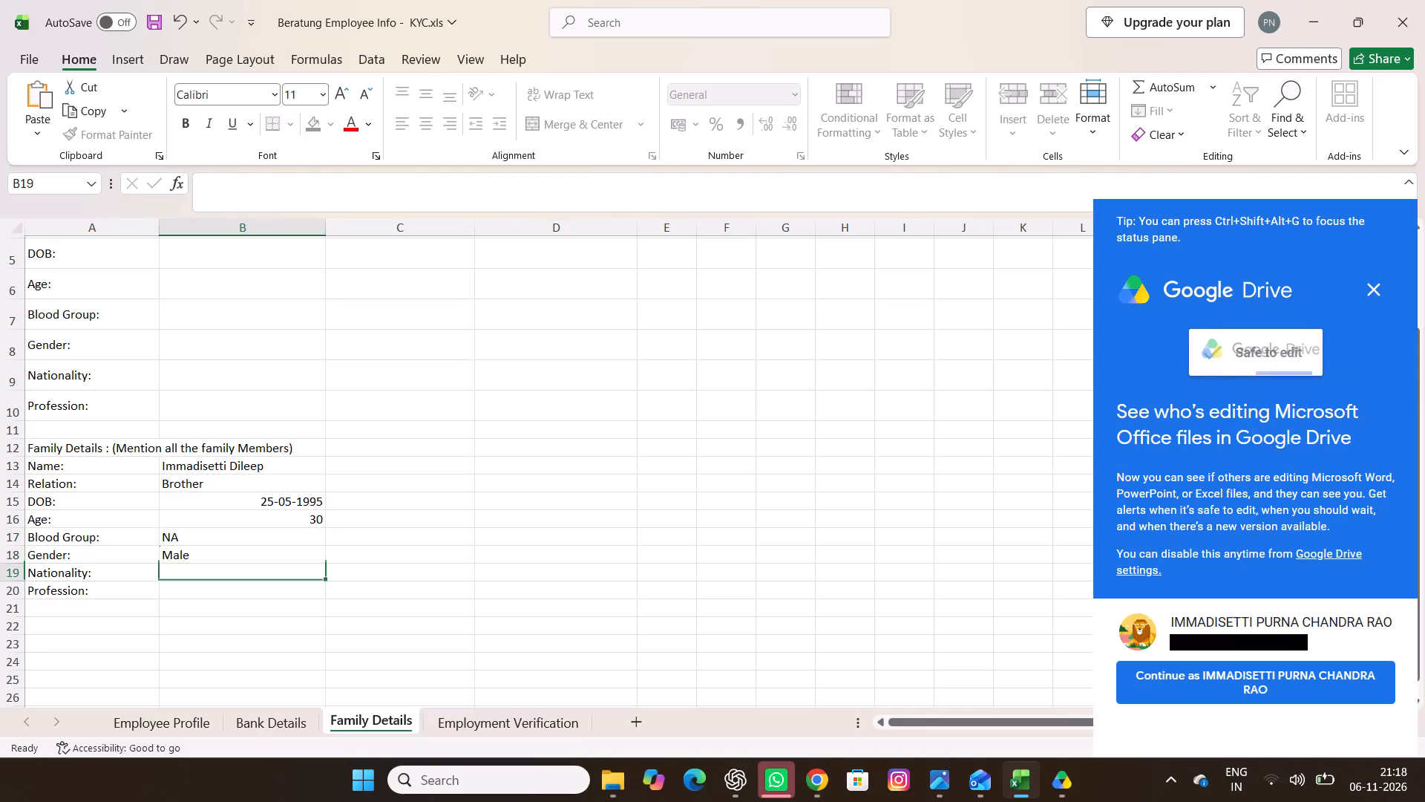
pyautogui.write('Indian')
pyautogui.click(216, 588)
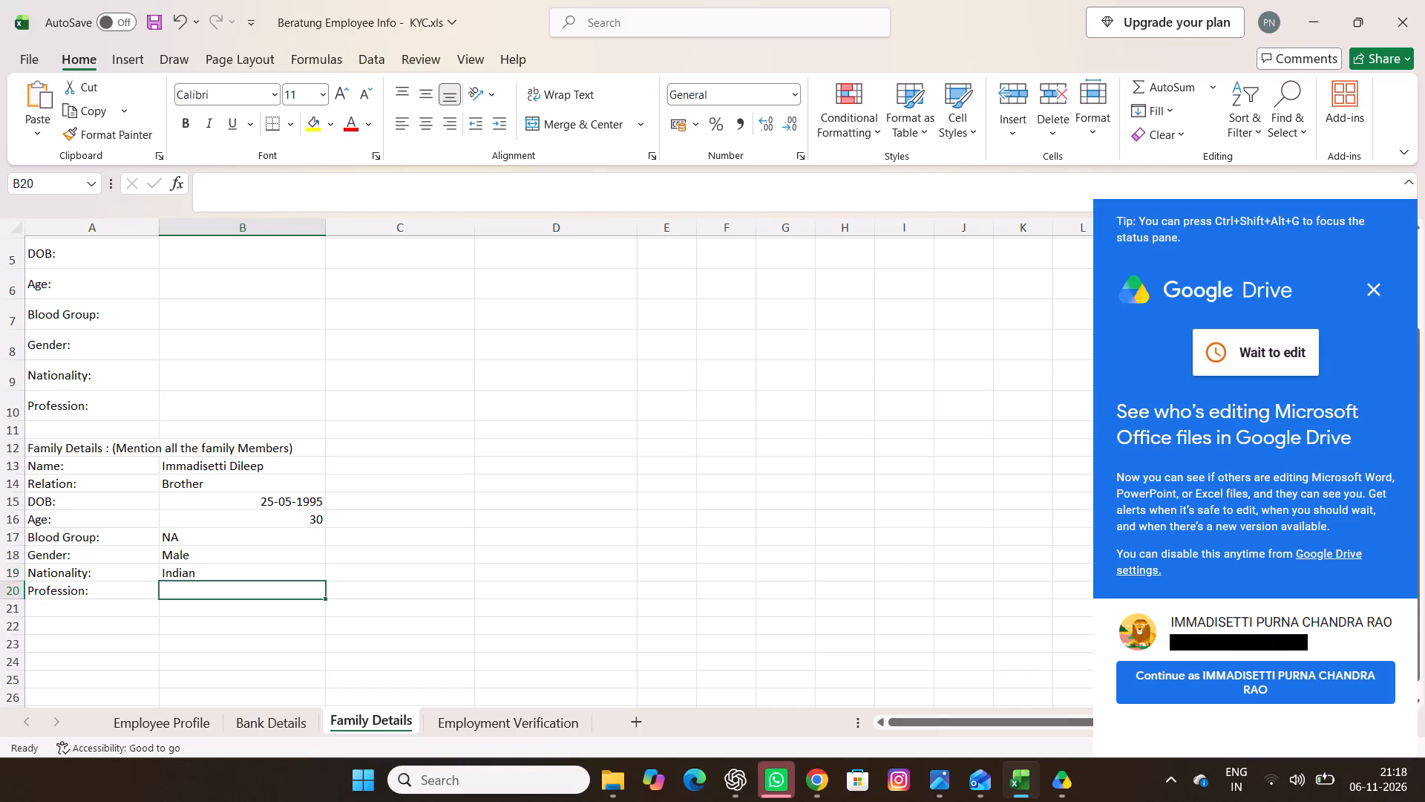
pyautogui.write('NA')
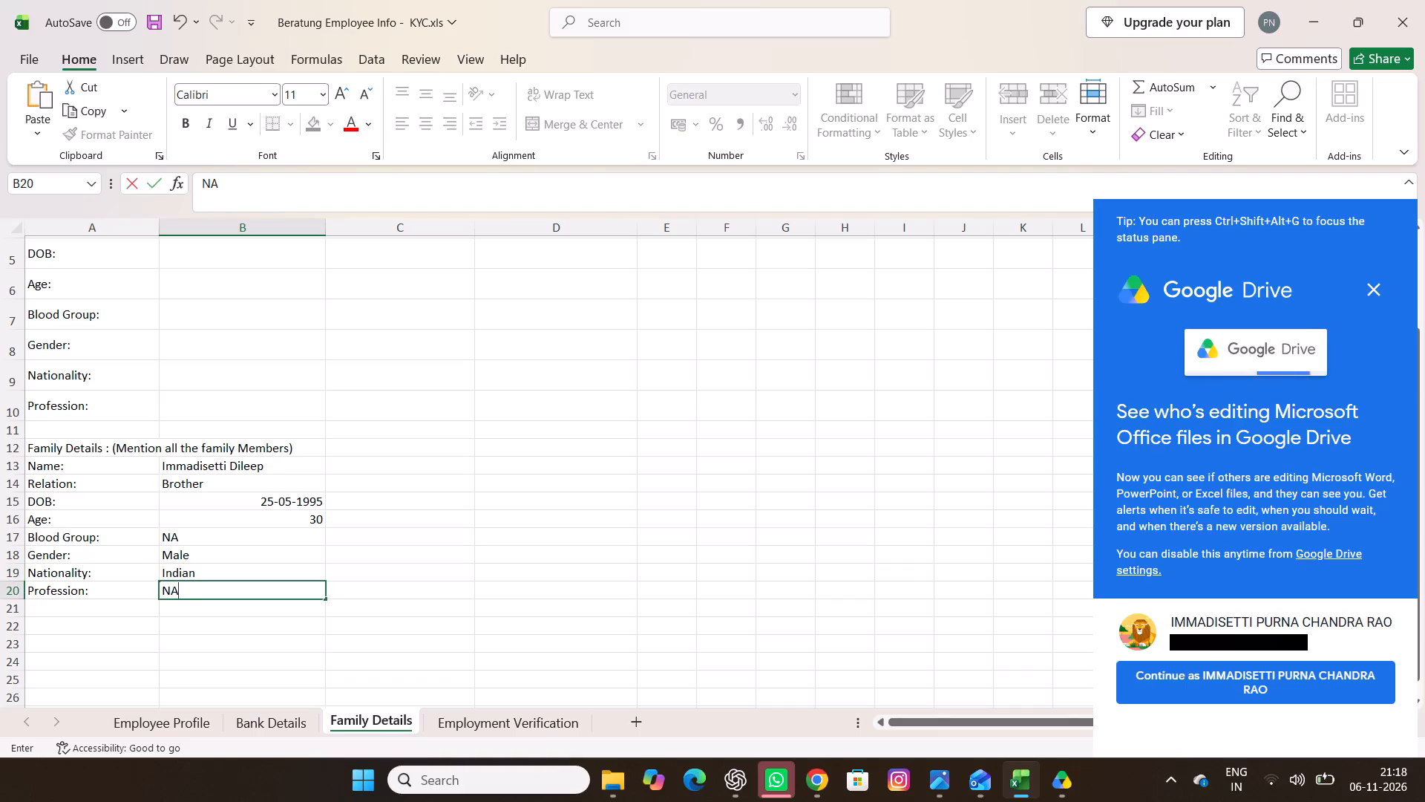
# Enter the mother's date of birth in the DOB cell, B5, of the first Family Details block.
pyautogui.scroll(1, 217, 497)
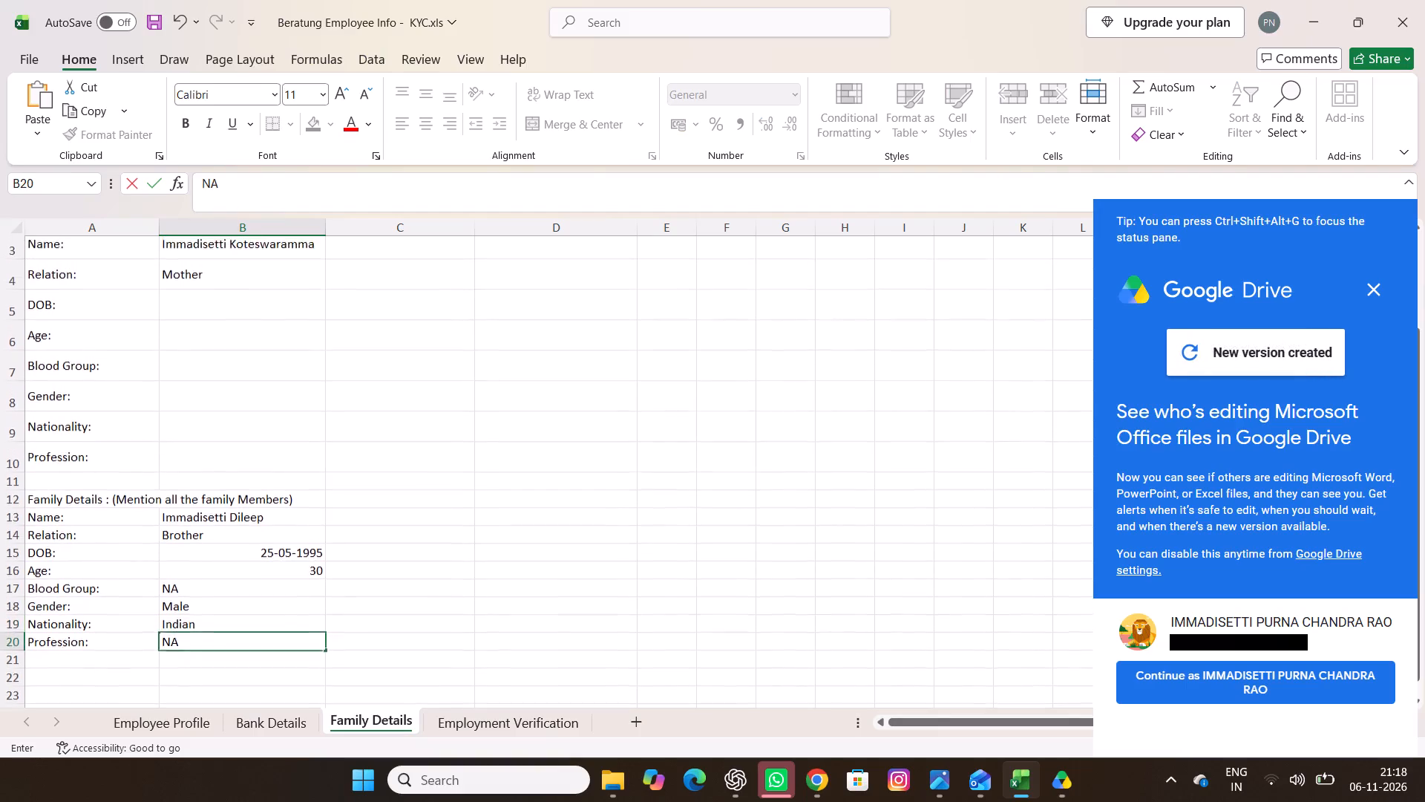
pyautogui.scroll(1, 217, 497)
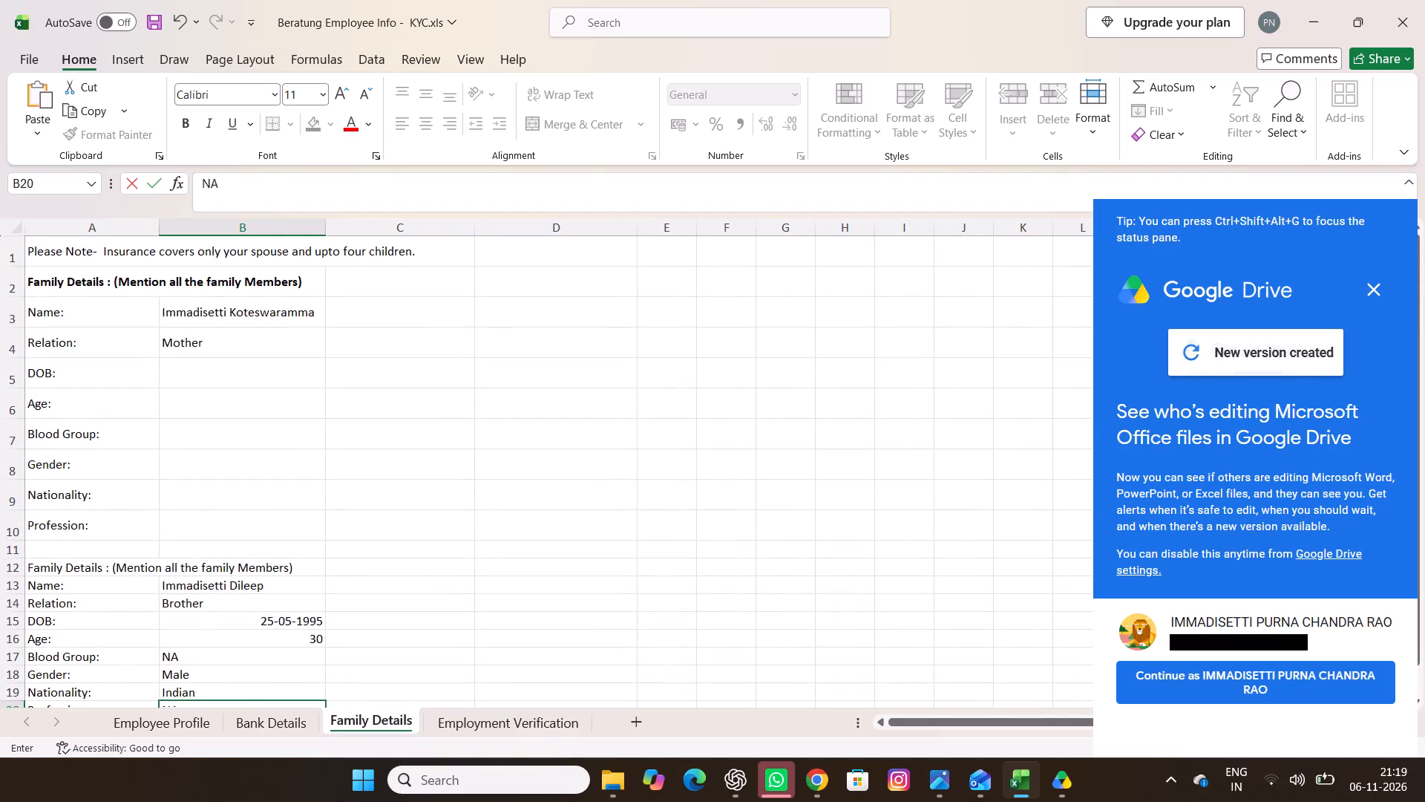
pyautogui.click(235, 368)
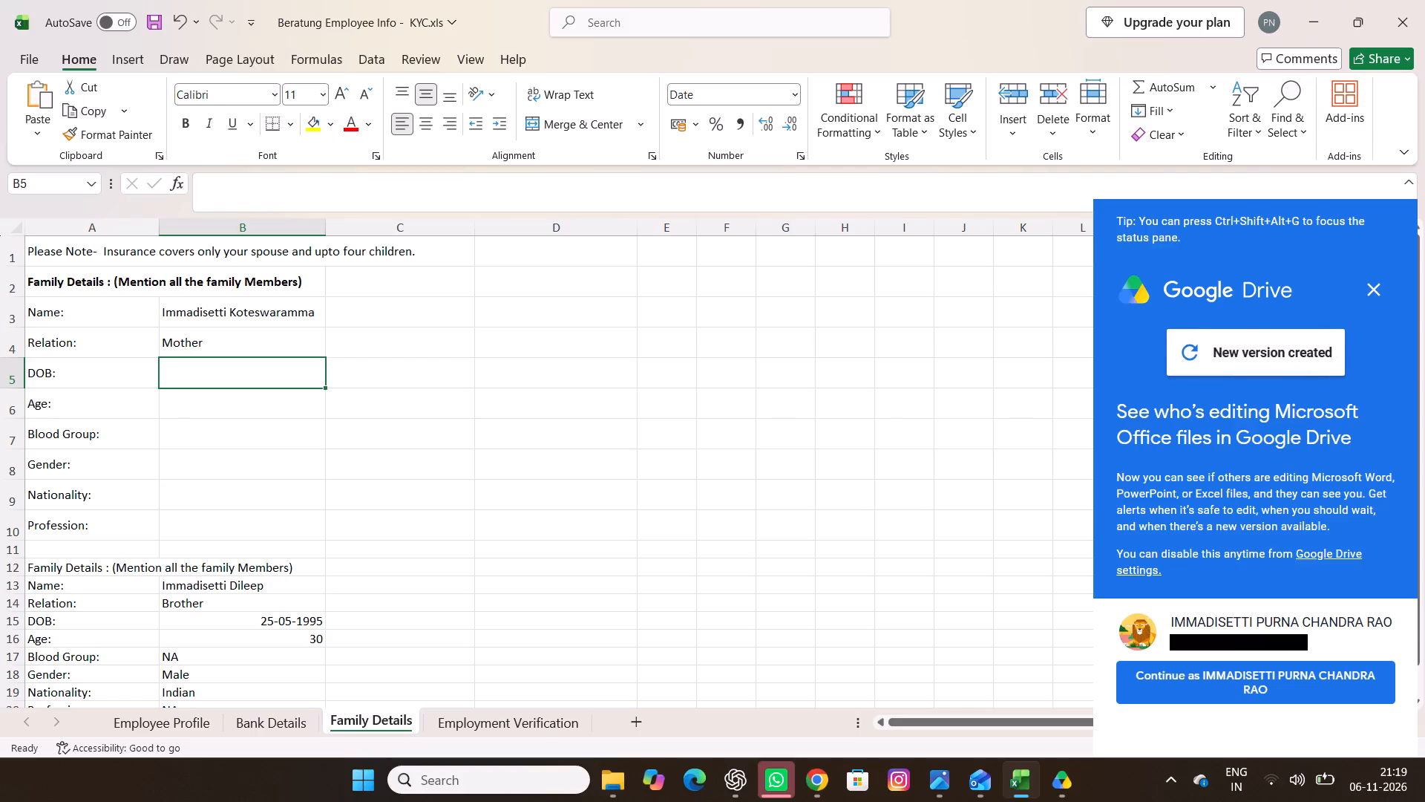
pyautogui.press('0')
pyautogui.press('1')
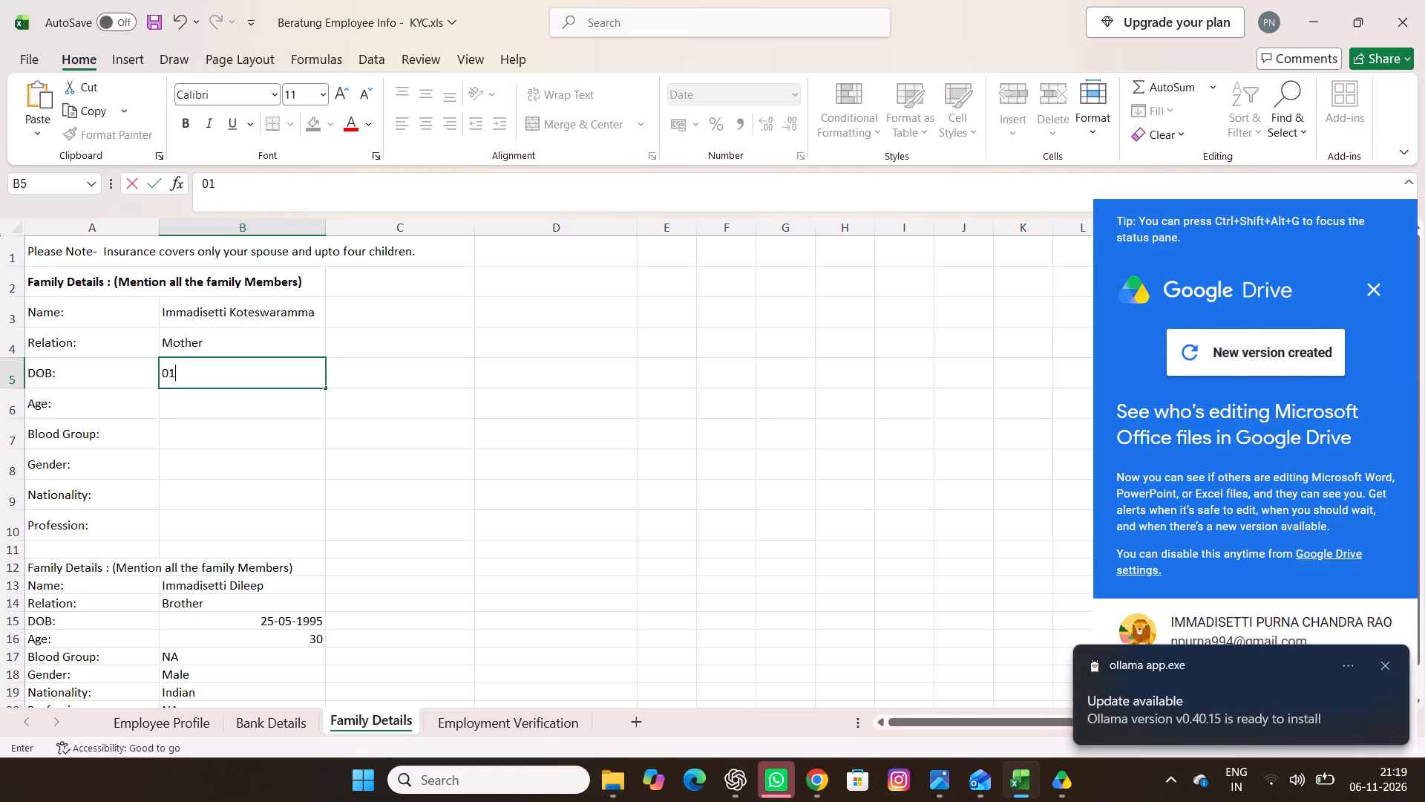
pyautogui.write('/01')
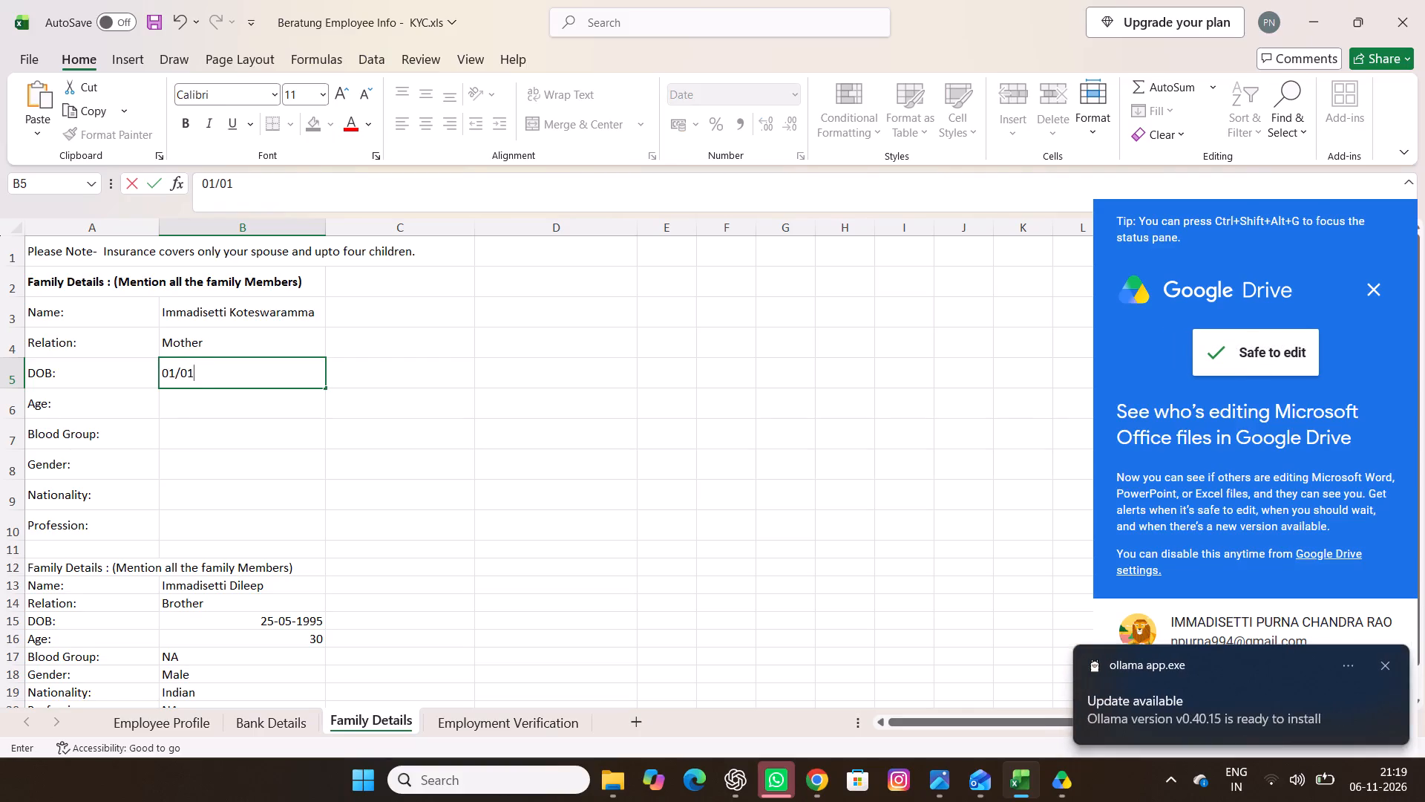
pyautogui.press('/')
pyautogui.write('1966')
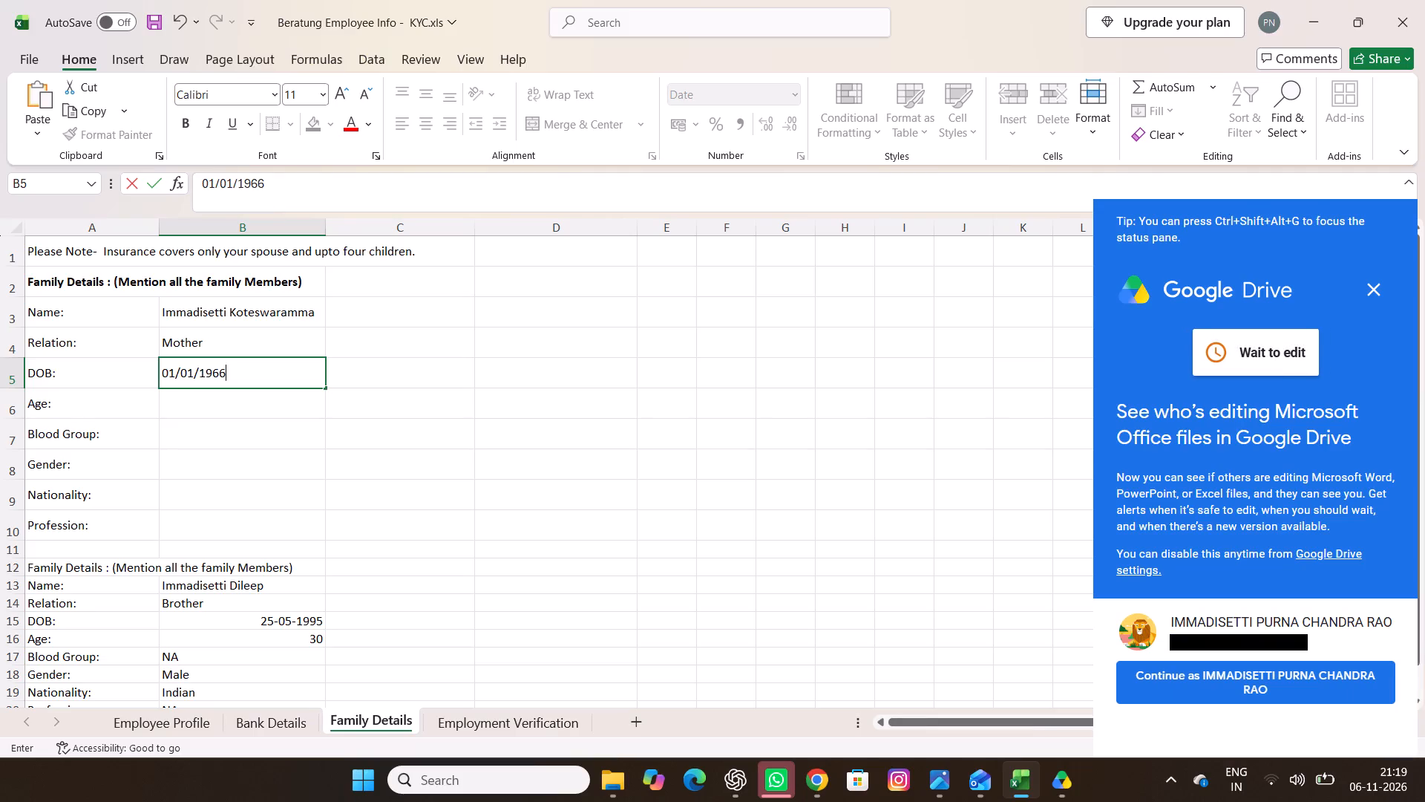
# Switch to Chrome, search for age calculator in a new tab, and open the Calculator.net Age Calculator page.
pyautogui.click(836, 793)
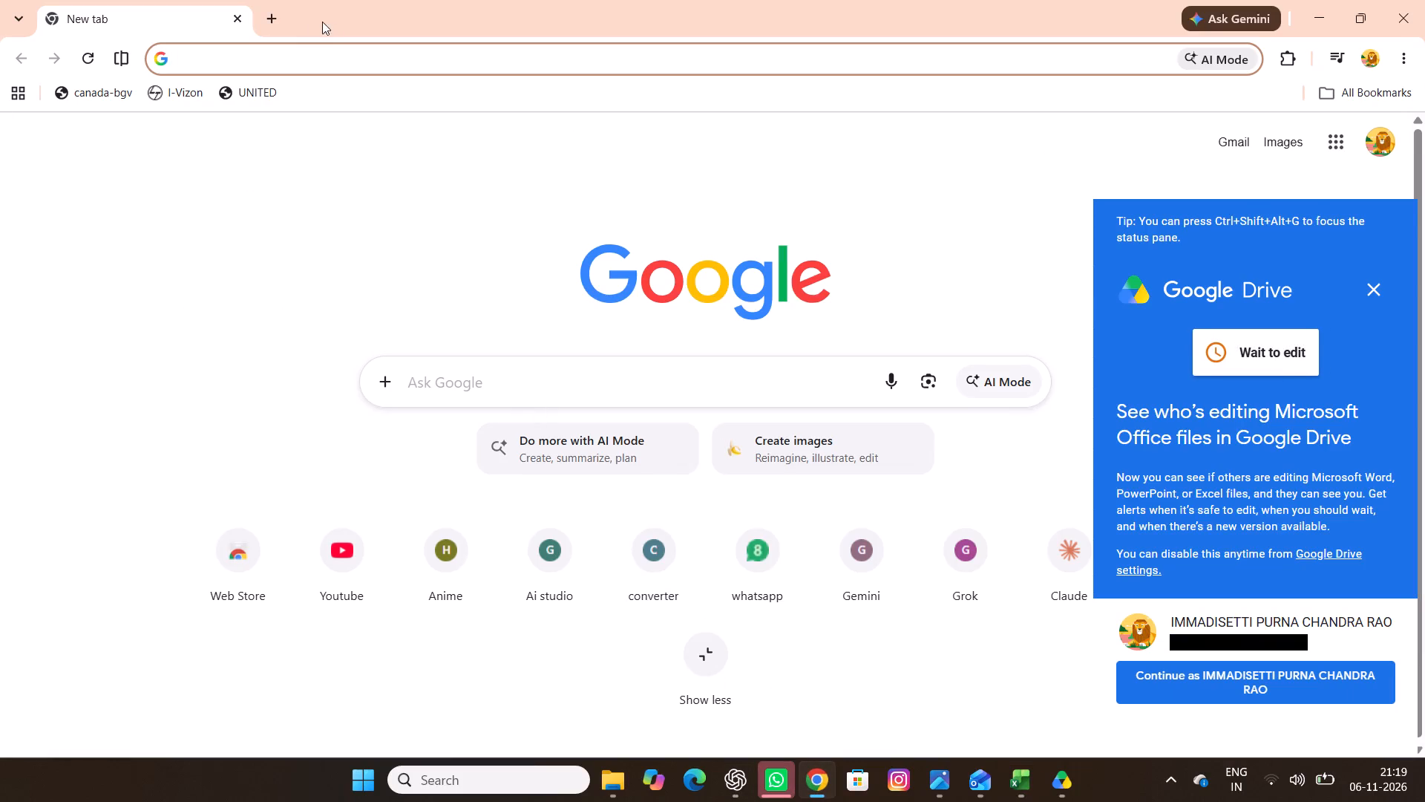
pyautogui.click(274, 19)
pyautogui.click(284, 57)
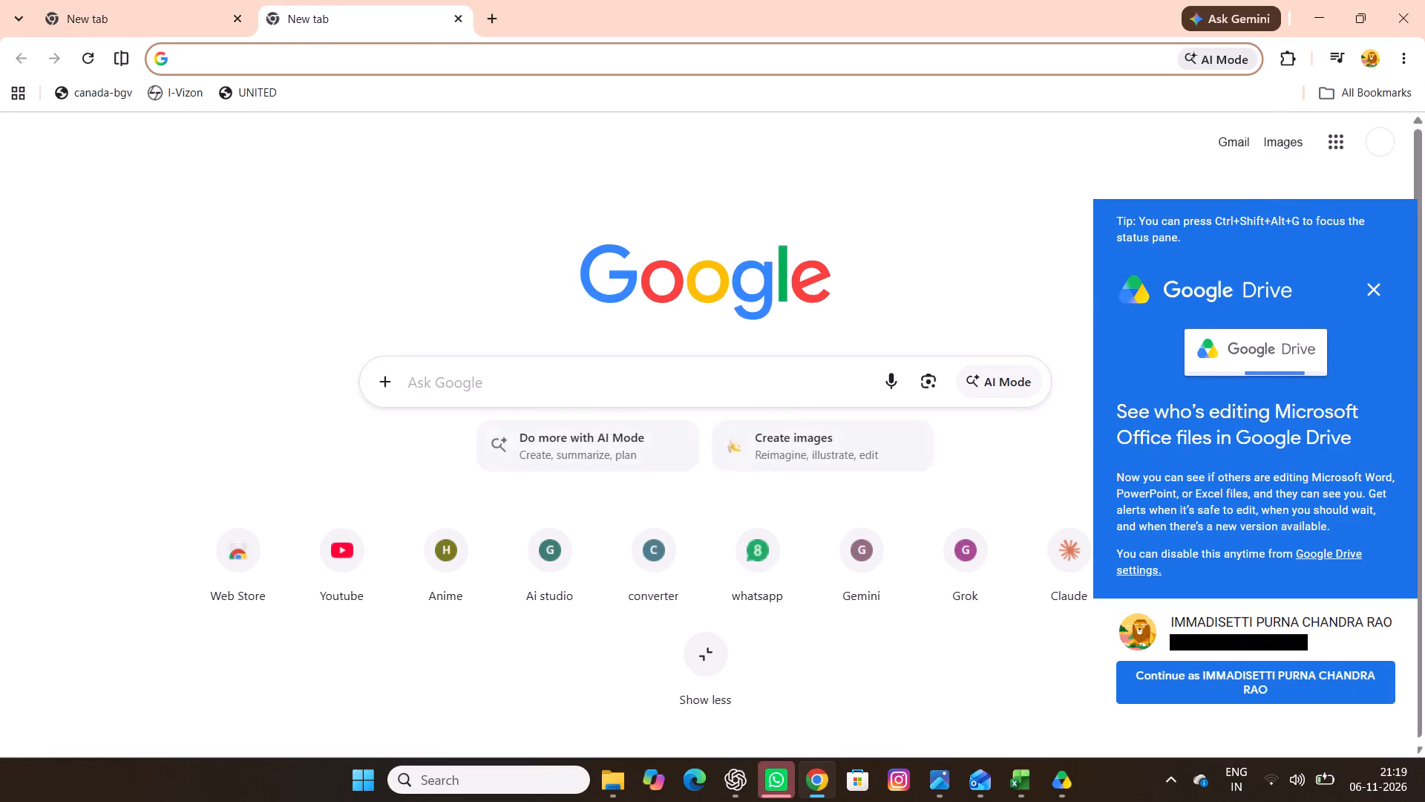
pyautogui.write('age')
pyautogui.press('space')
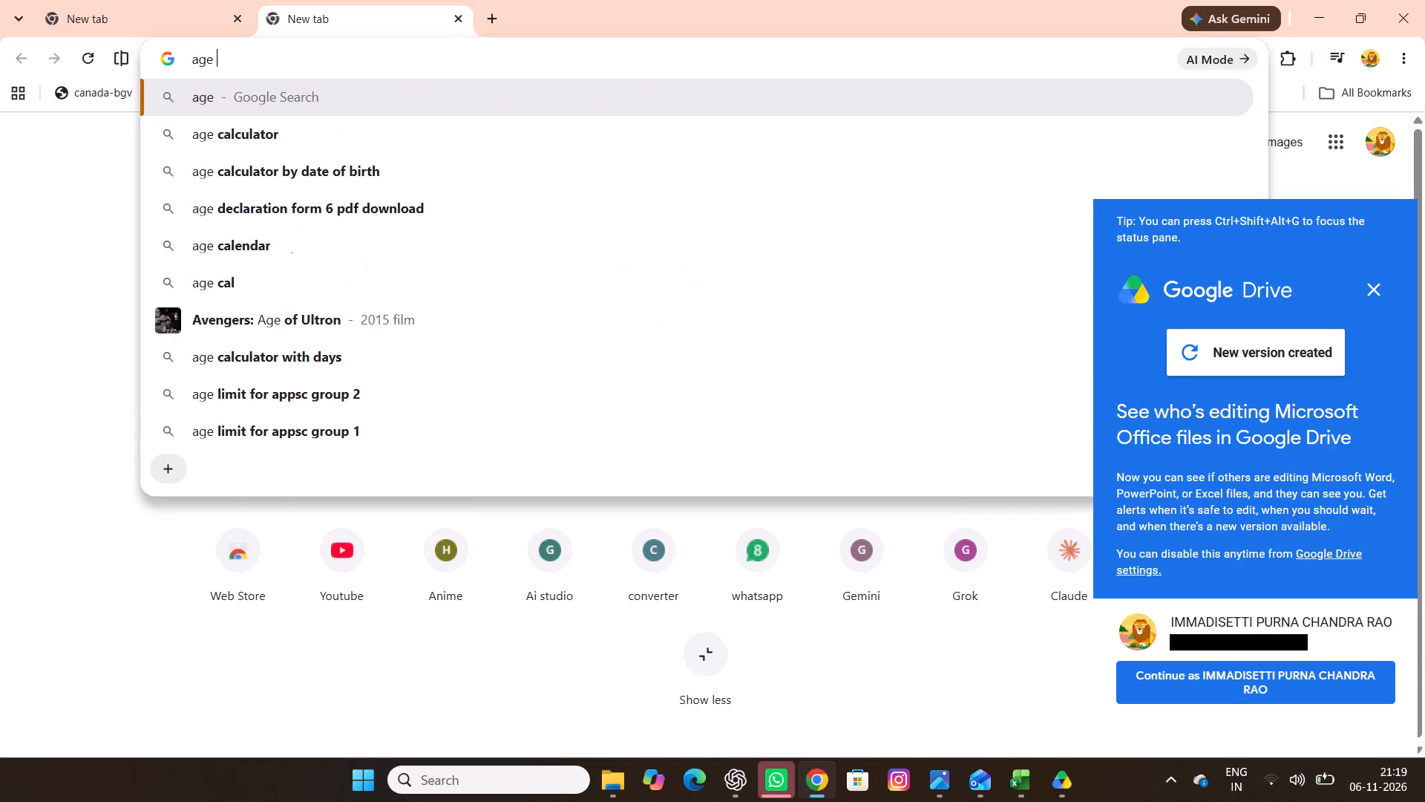
pyautogui.click(268, 127)
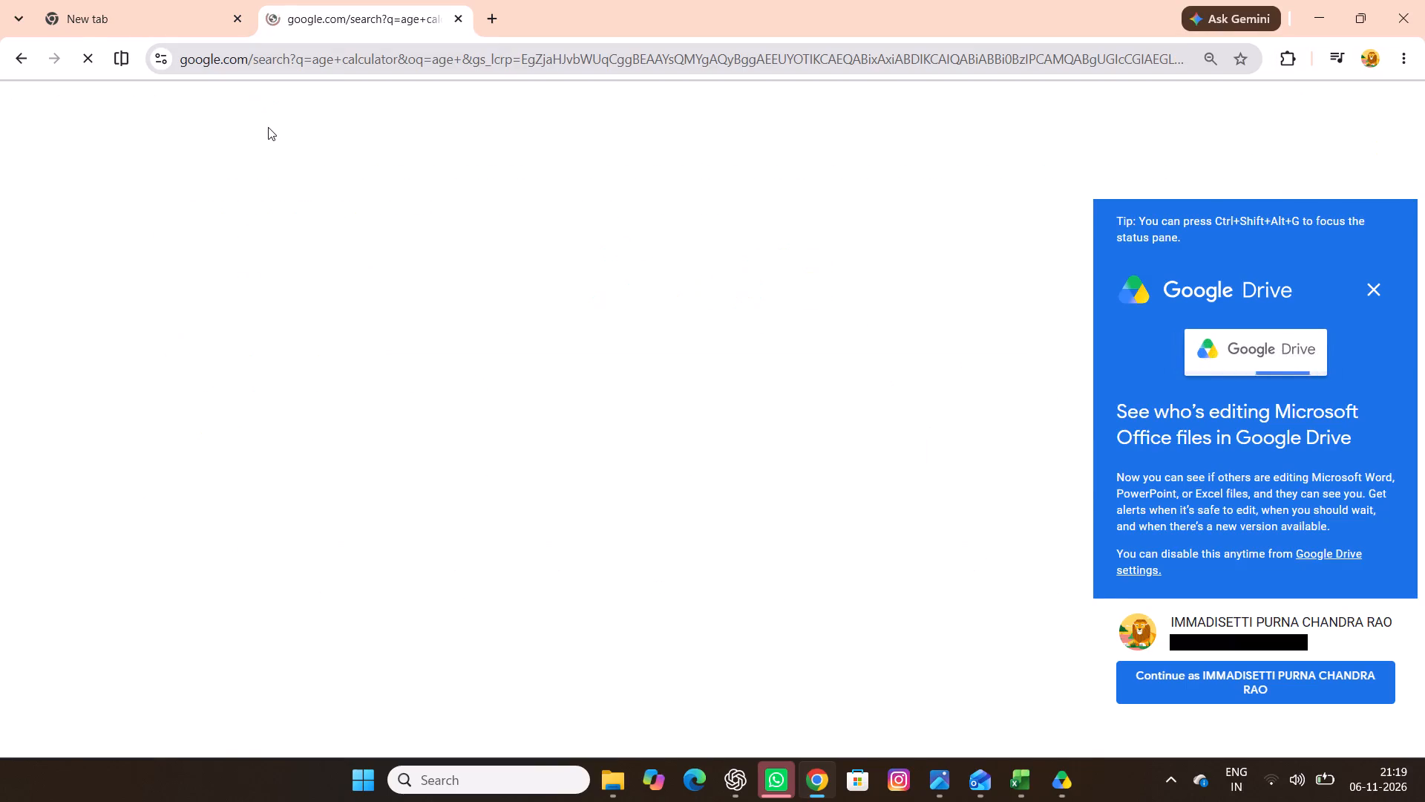
pyautogui.click(284, 266)
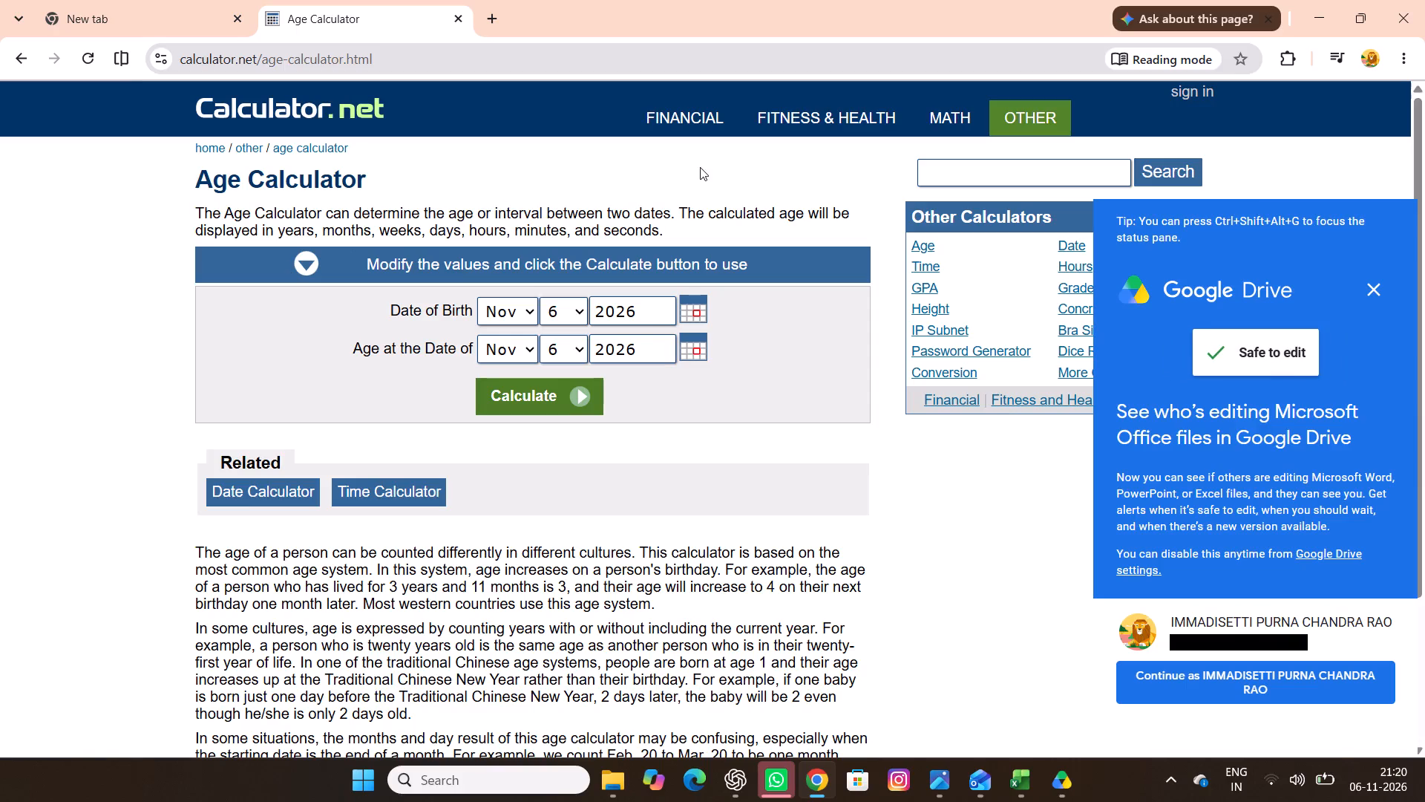
# Calculate the mother's current age by entering her birth year in the calculator's Date of Birth.
pyautogui.click(643, 316)
pyautogui.press('BackSpace')
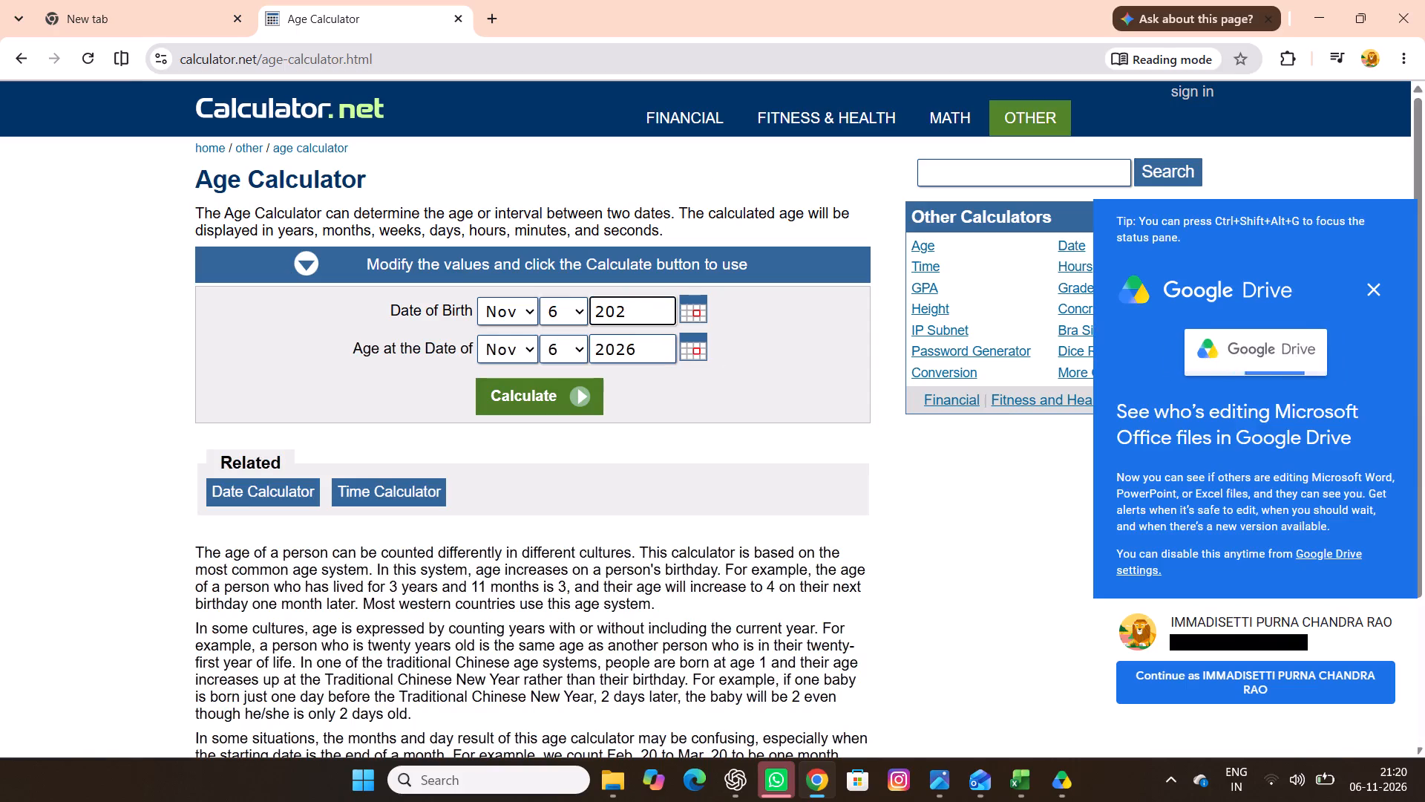
pyautogui.press('BackSpace')
pyautogui.press('BackSpace')
pyautogui.press('BackSpace')
pyautogui.press('End')
pyautogui.press('pageup')
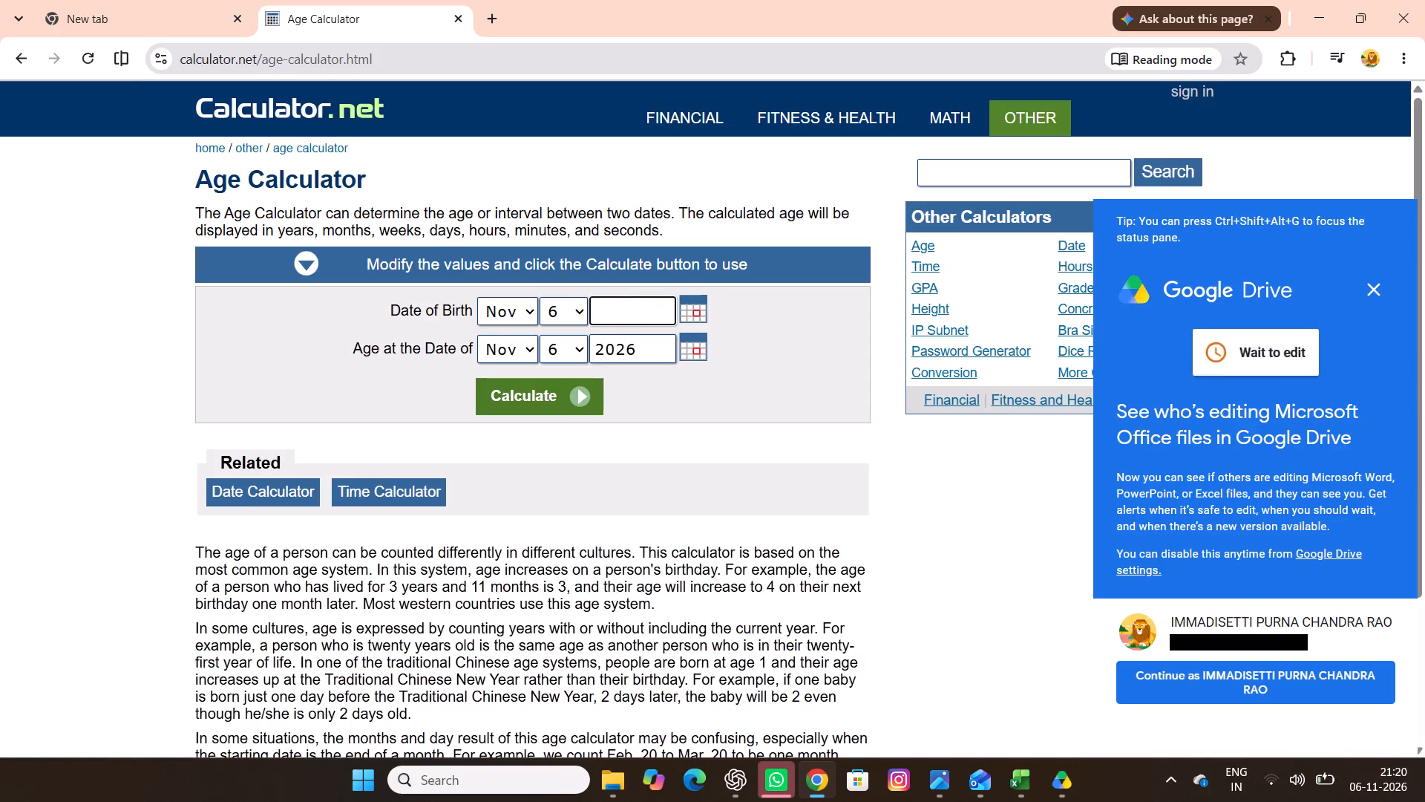
pyautogui.press('Right')
pyautogui.press('Right')
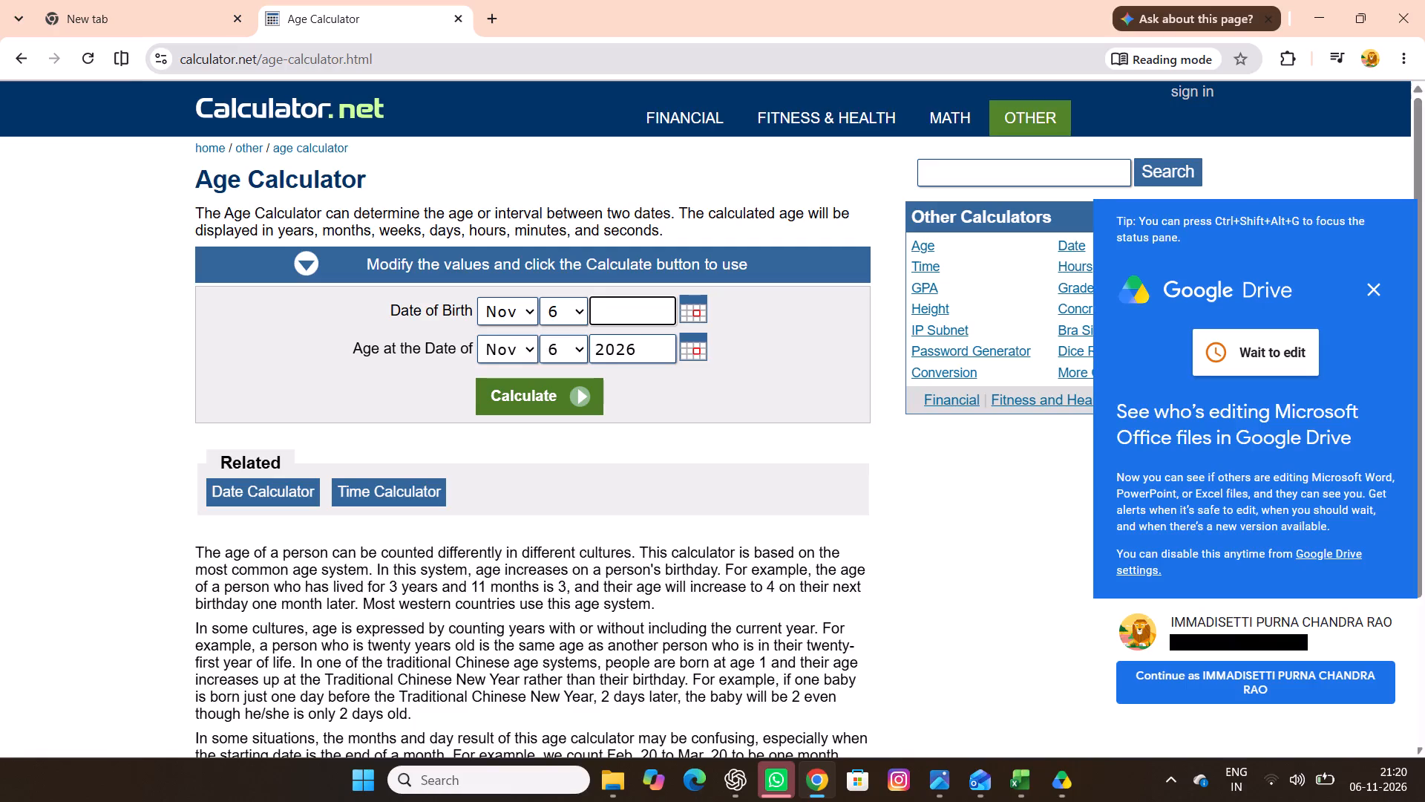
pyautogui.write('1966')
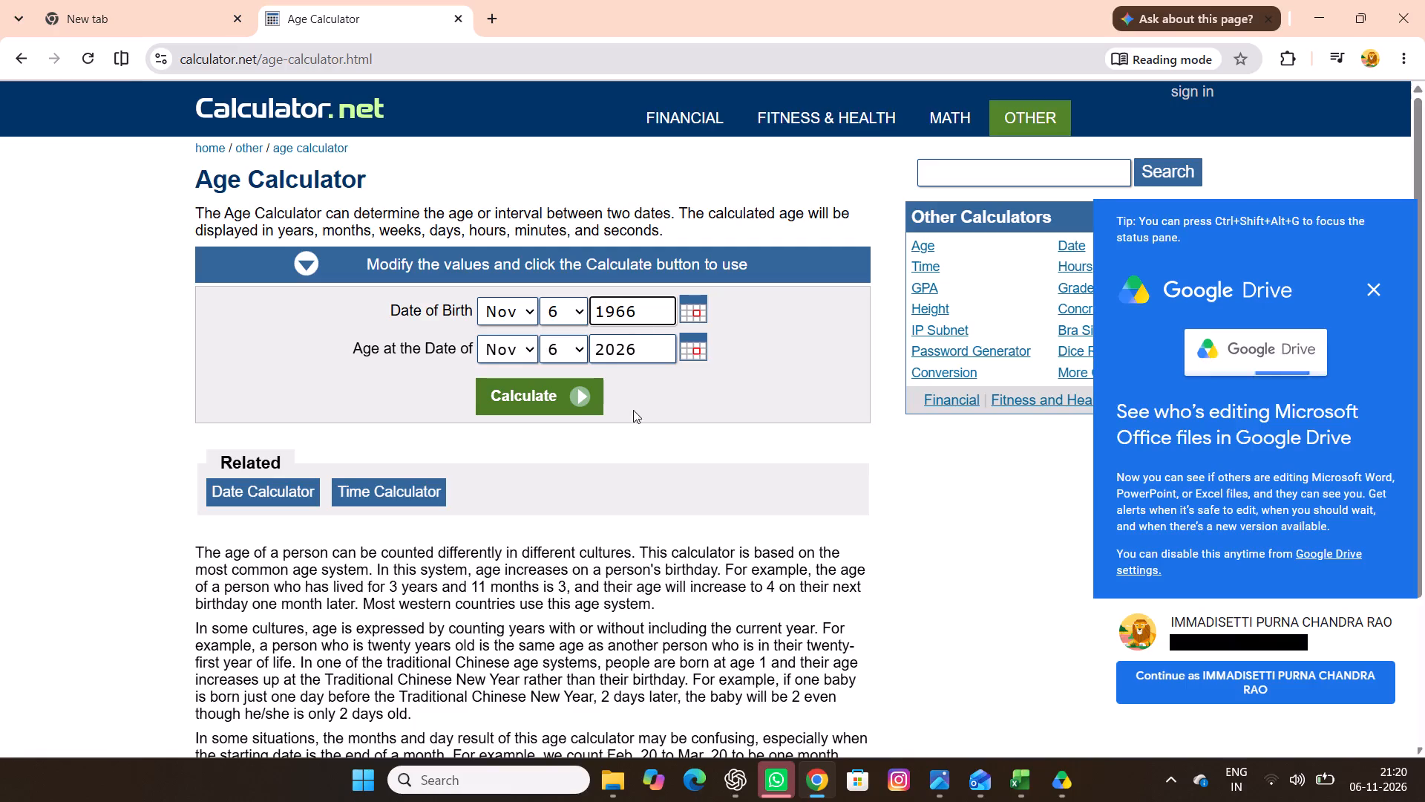
pyautogui.click(522, 390)
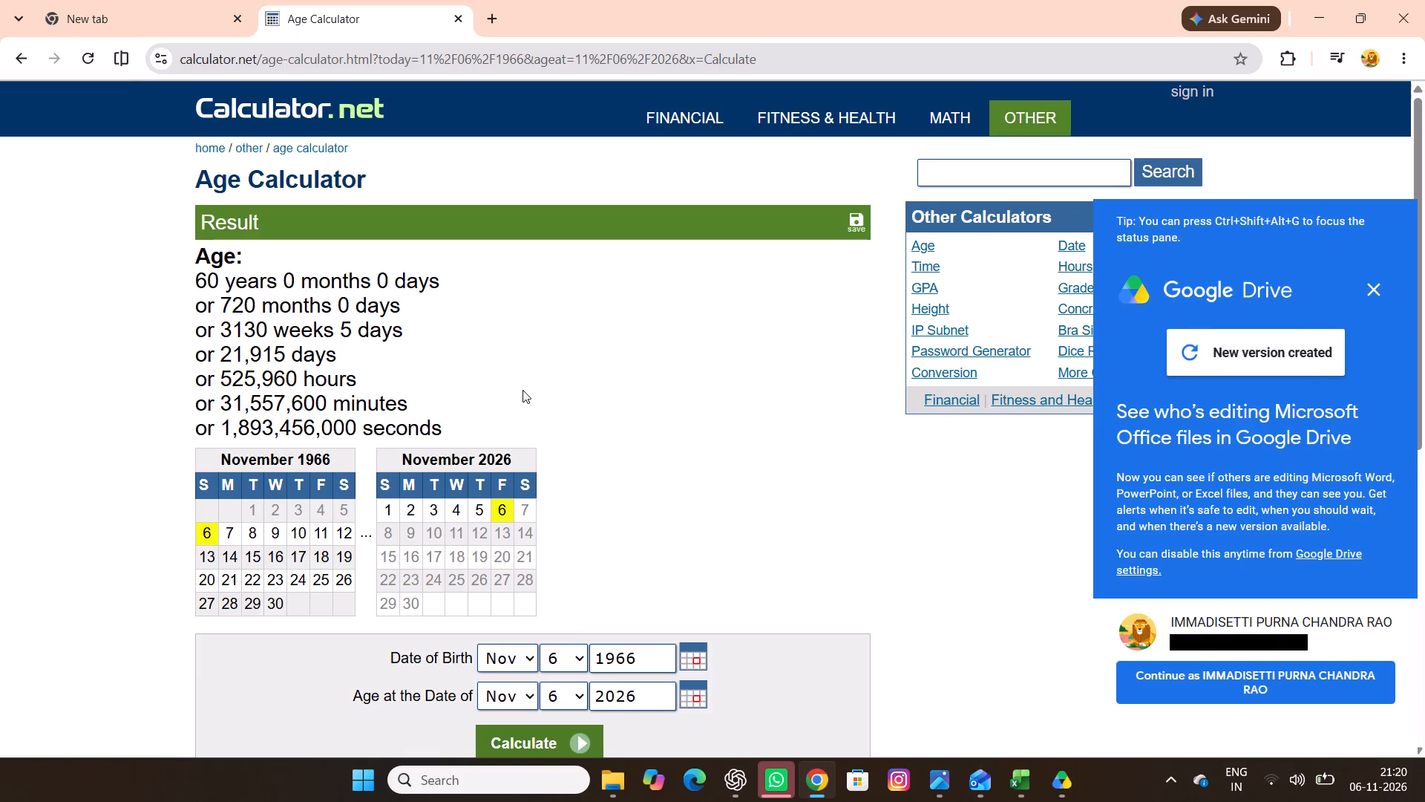
pyautogui.scroll(-1, 522, 390)
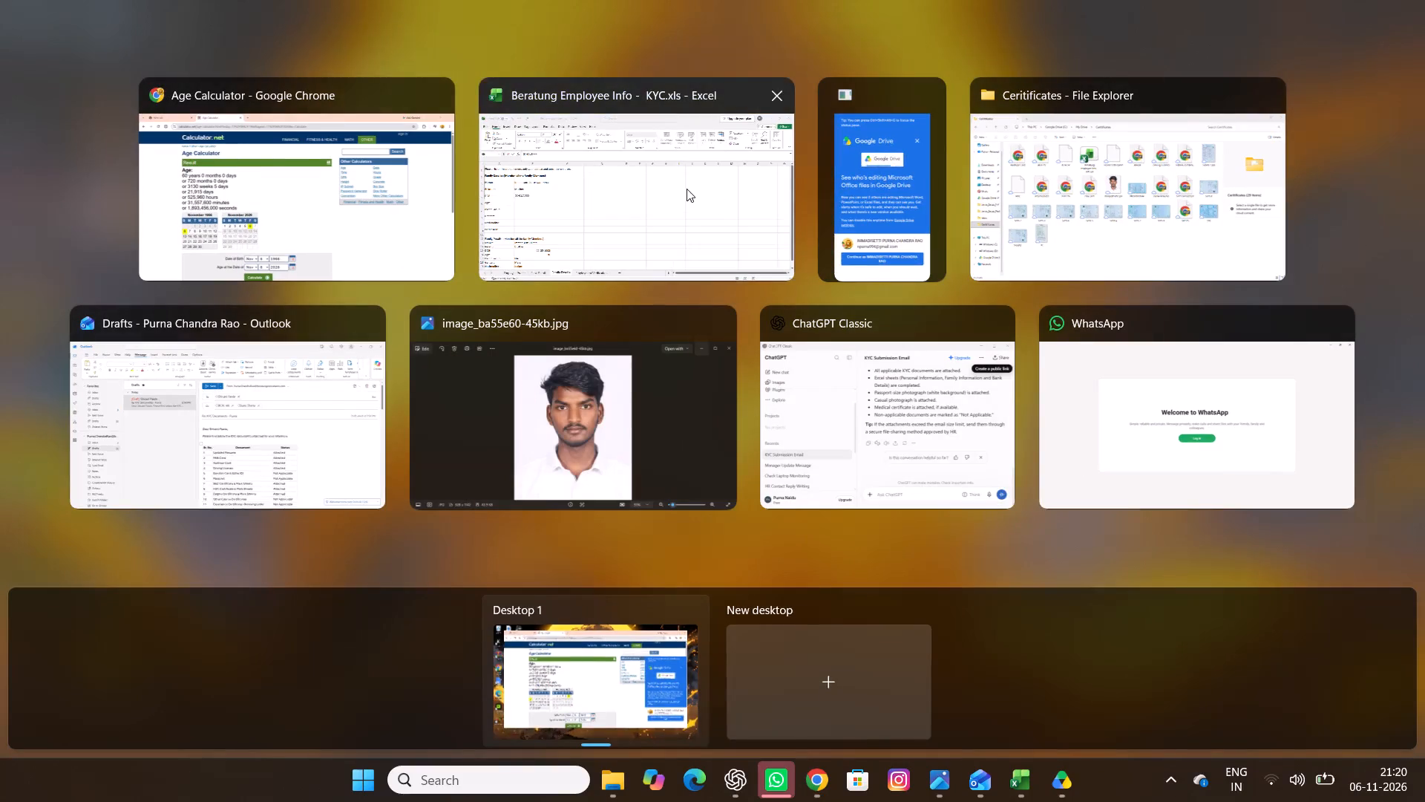
# Switch back to the KYC workbook in Excel and enter 60 years as the mother's age in B6.
pyautogui.click(687, 189)
pyautogui.click(276, 396)
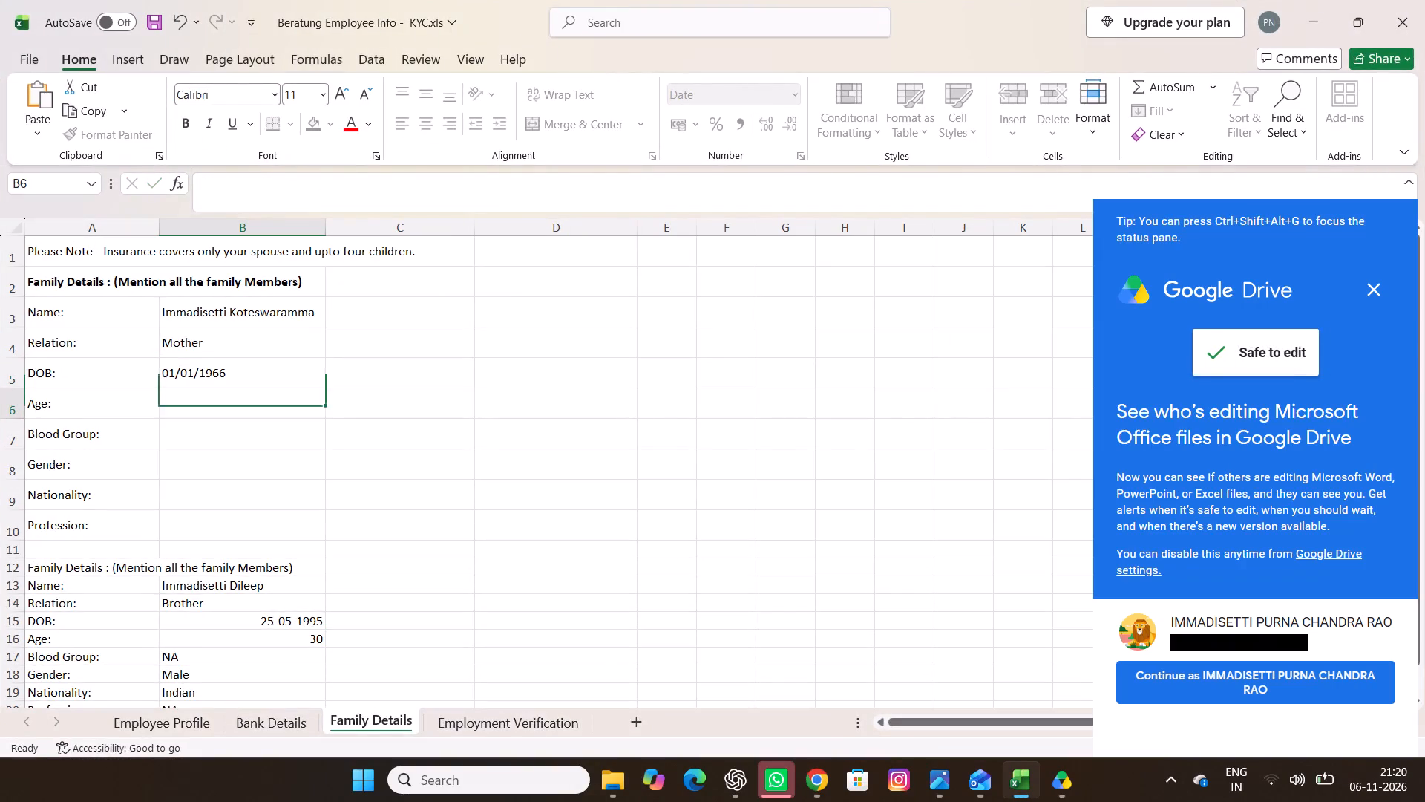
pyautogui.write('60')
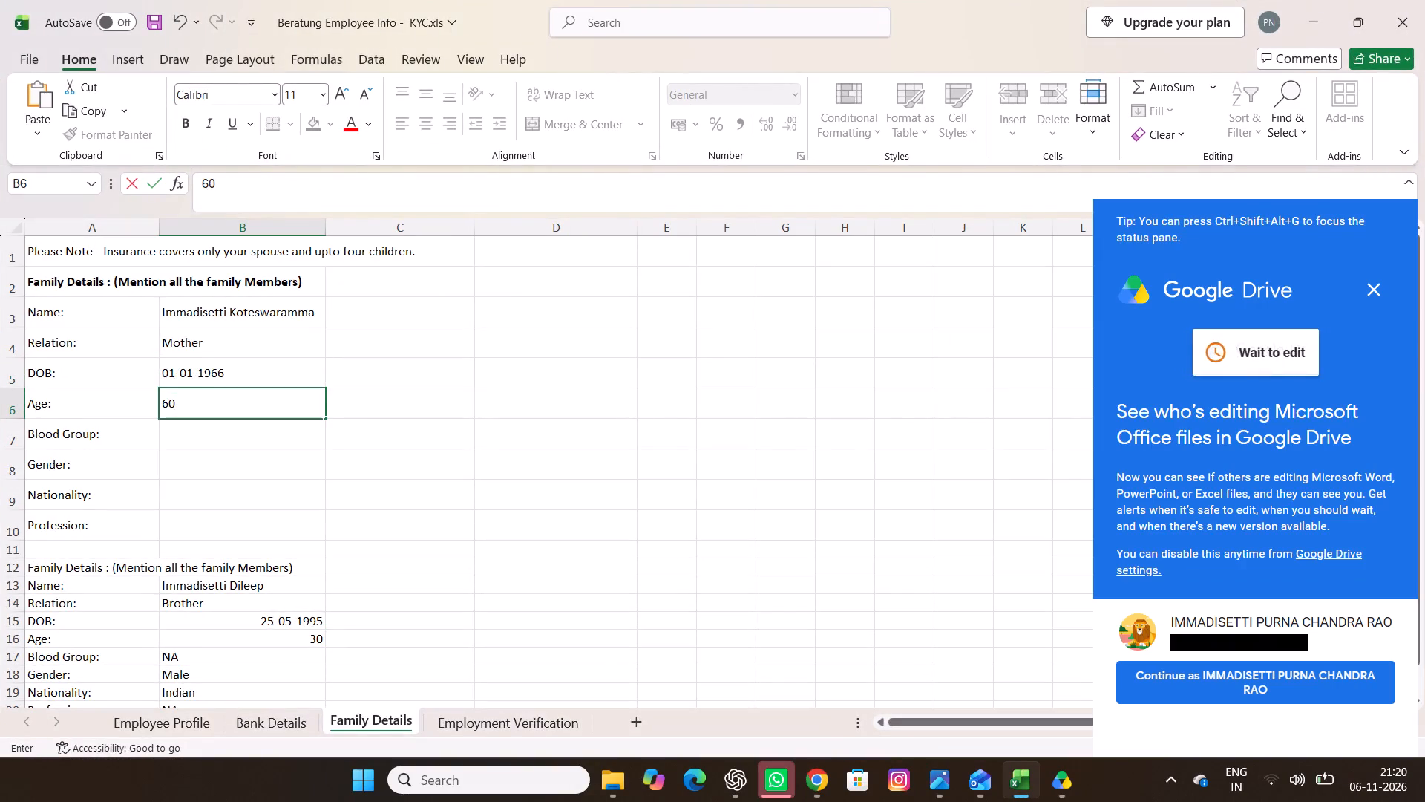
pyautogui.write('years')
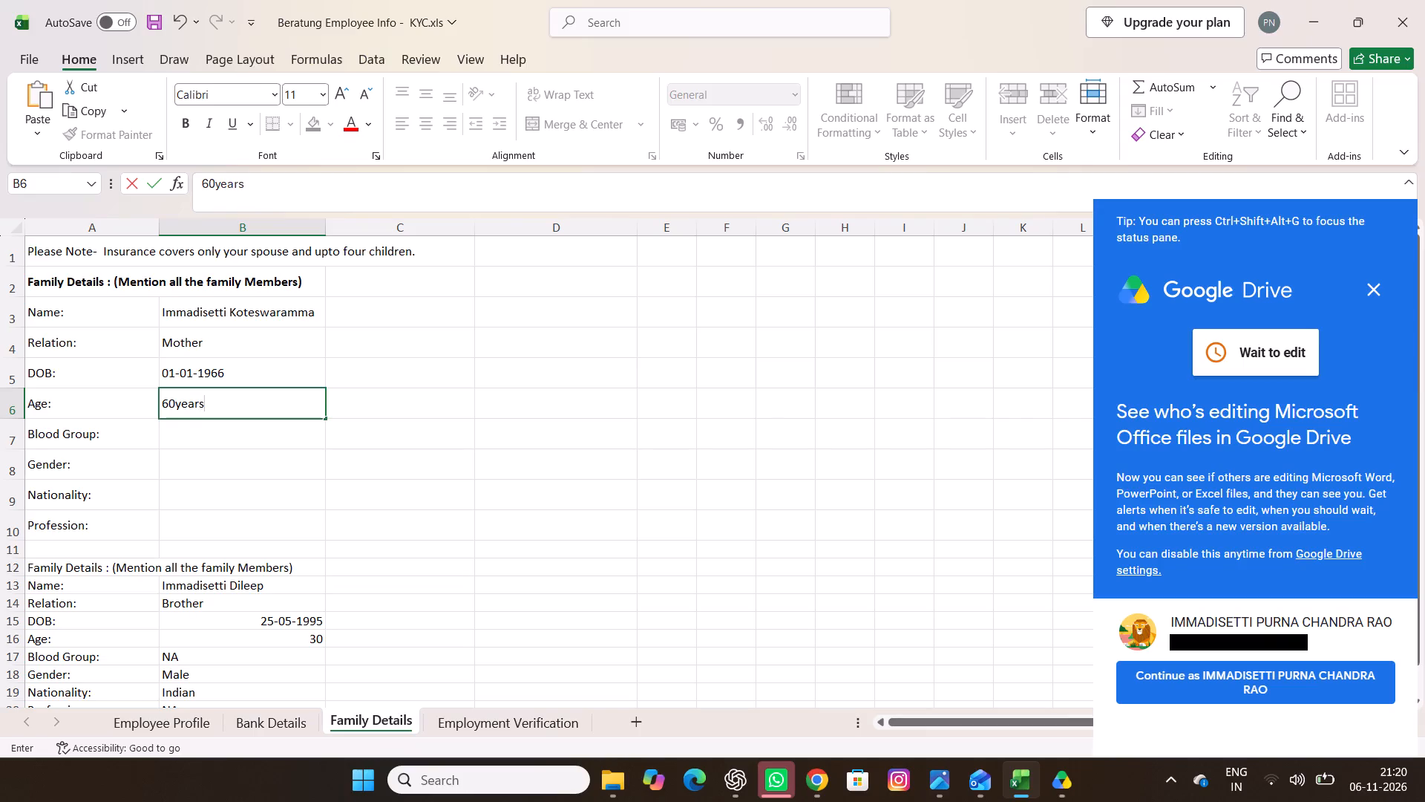
pyautogui.click(177, 402)
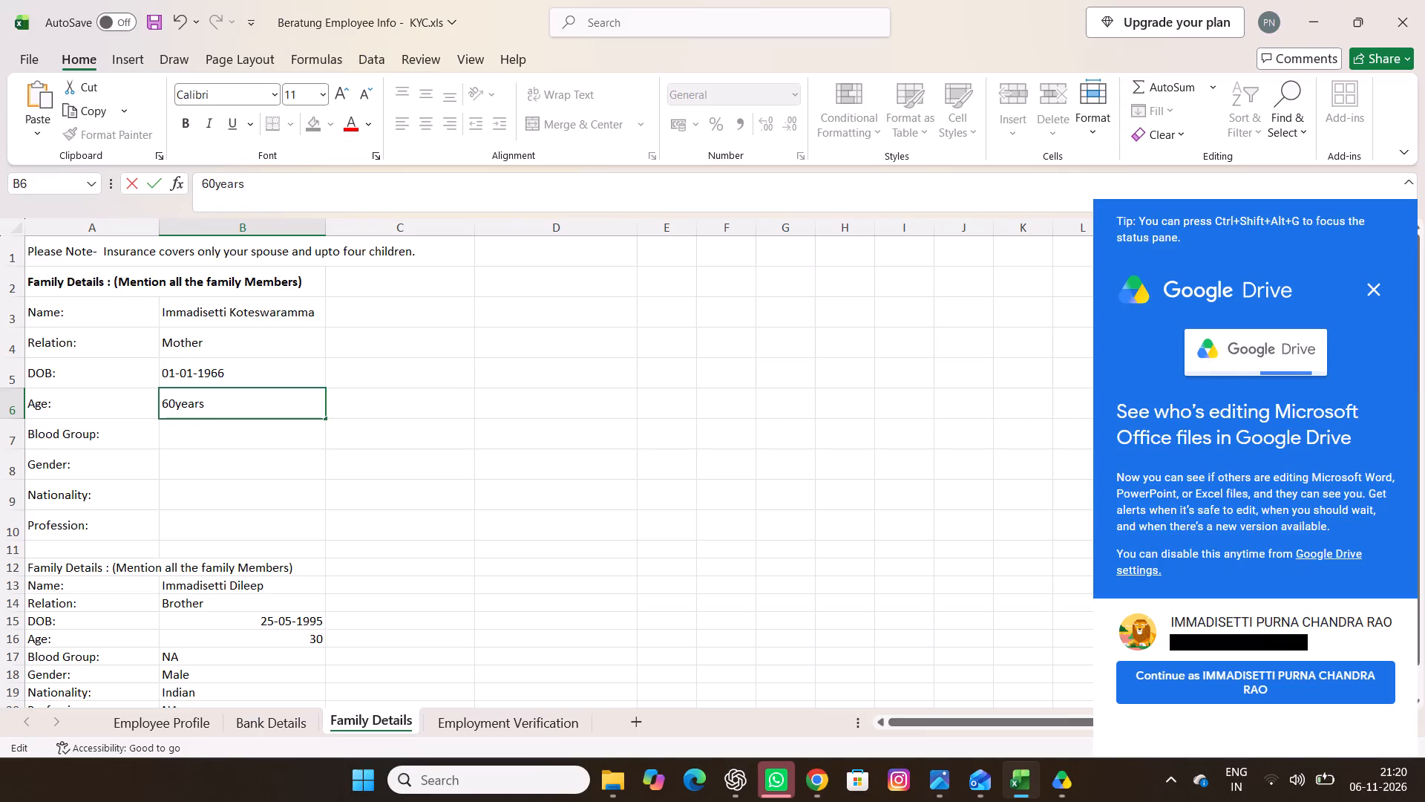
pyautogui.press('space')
# Enter NA as the mother's blood group in B7 and Female as her gender in B8.
pyautogui.click(187, 436)
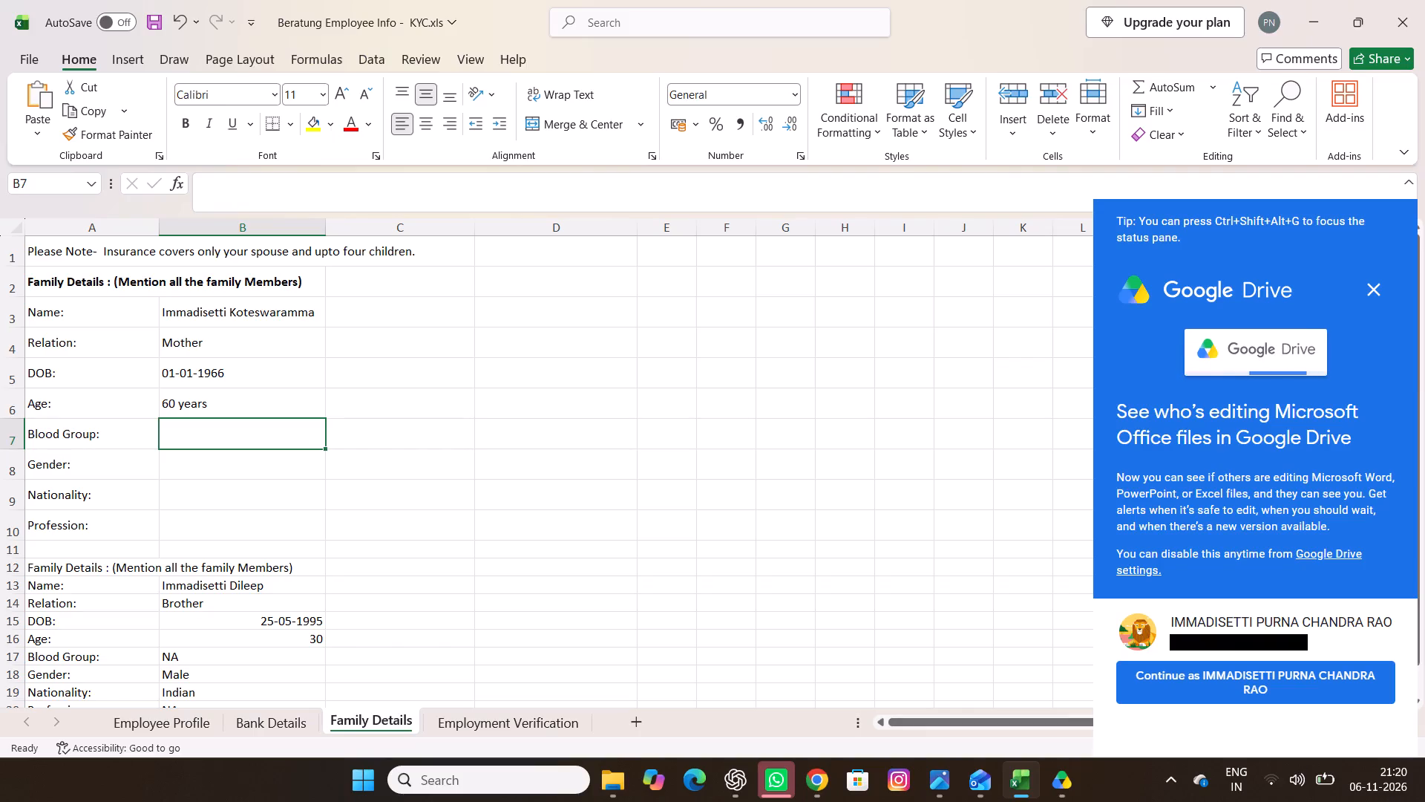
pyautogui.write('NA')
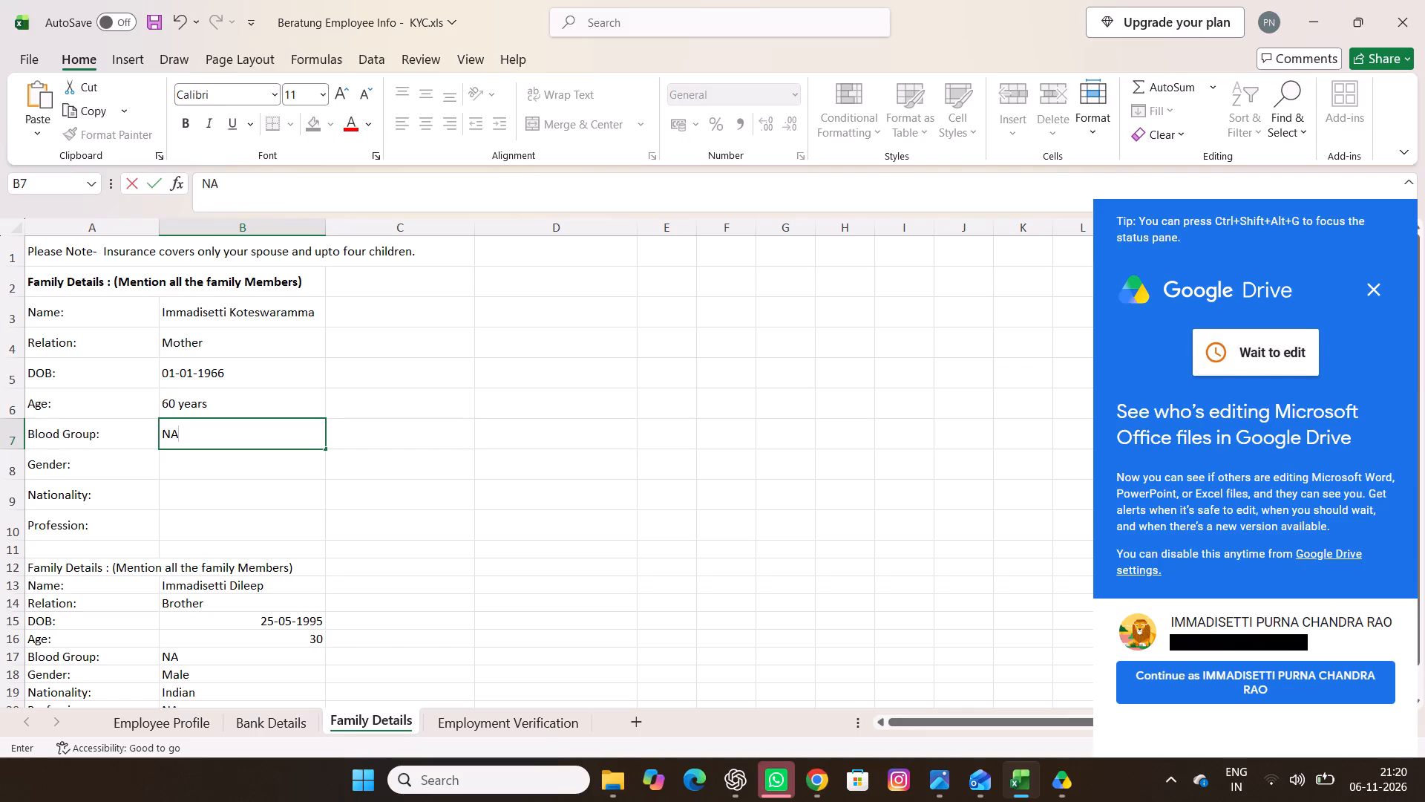
pyautogui.click(190, 463)
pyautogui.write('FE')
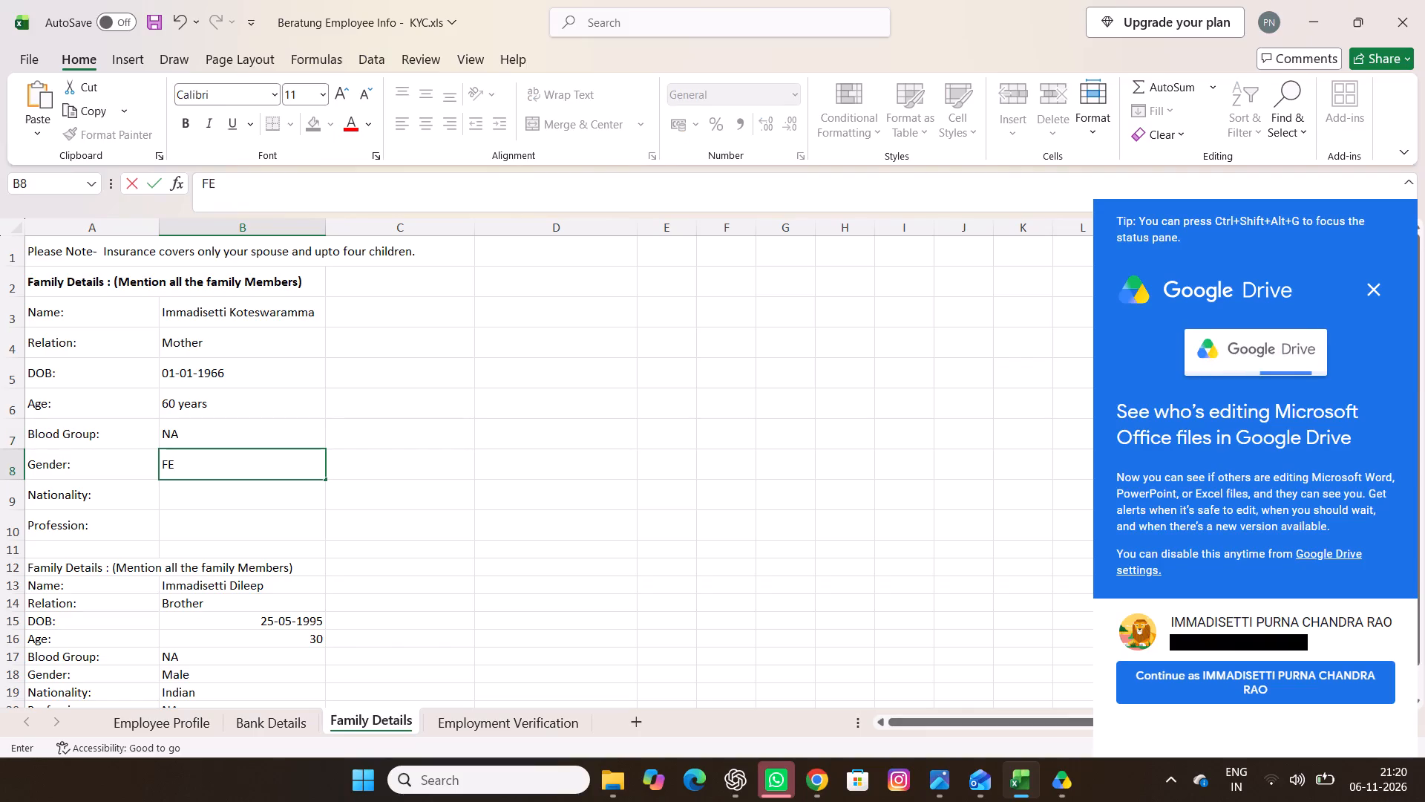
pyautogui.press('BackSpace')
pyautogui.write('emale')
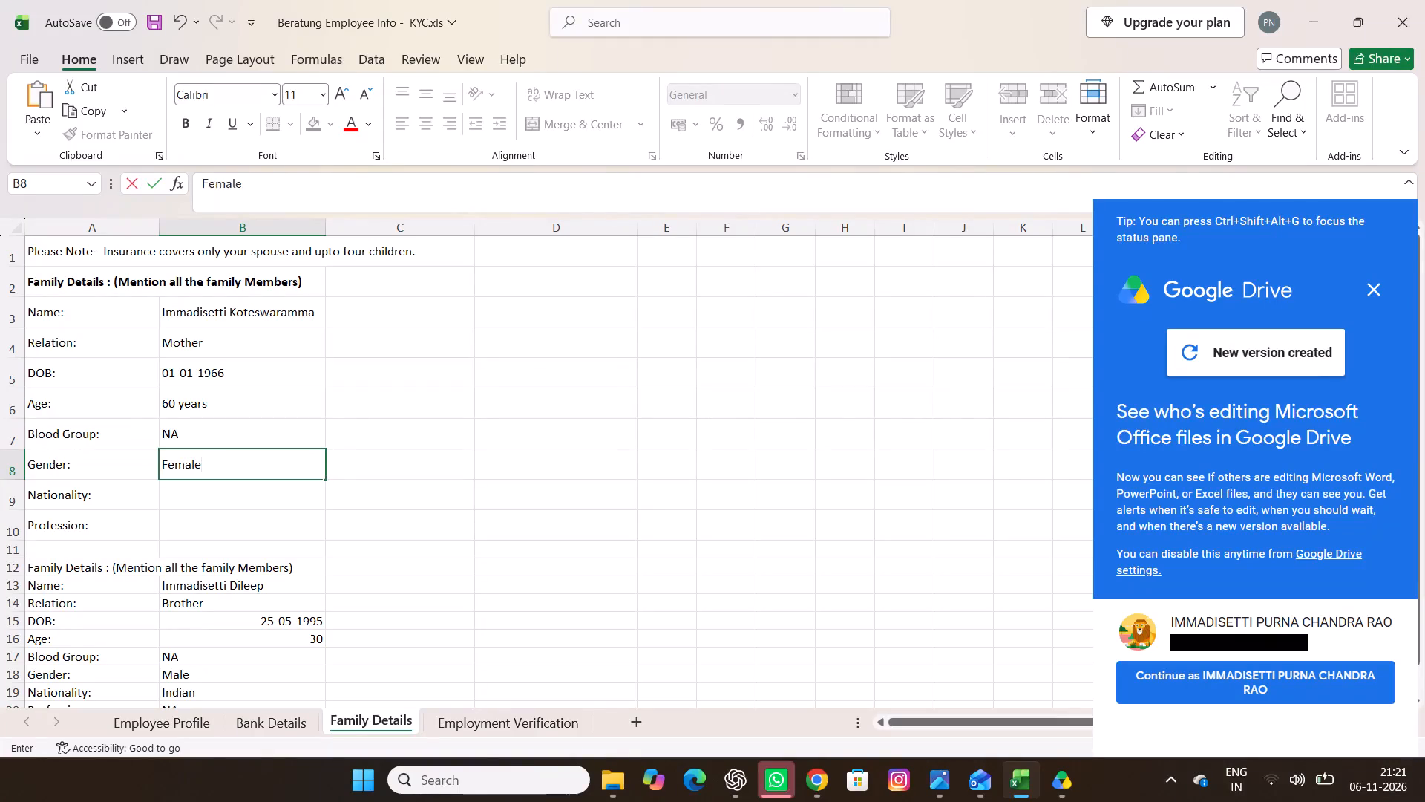
# Complete the mother's block with Indian as nationality in B9 and House Wife as profession in B10.
pyautogui.click(192, 491)
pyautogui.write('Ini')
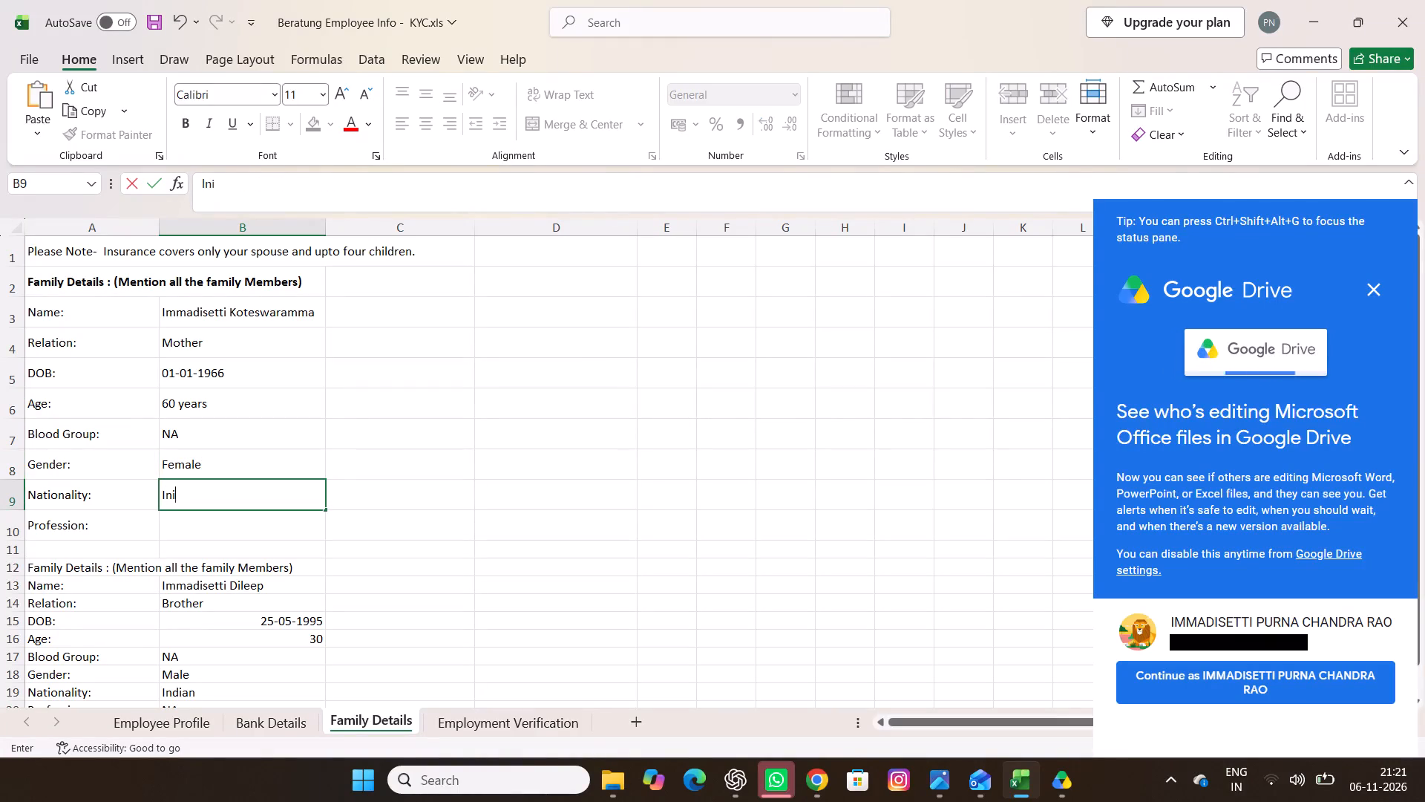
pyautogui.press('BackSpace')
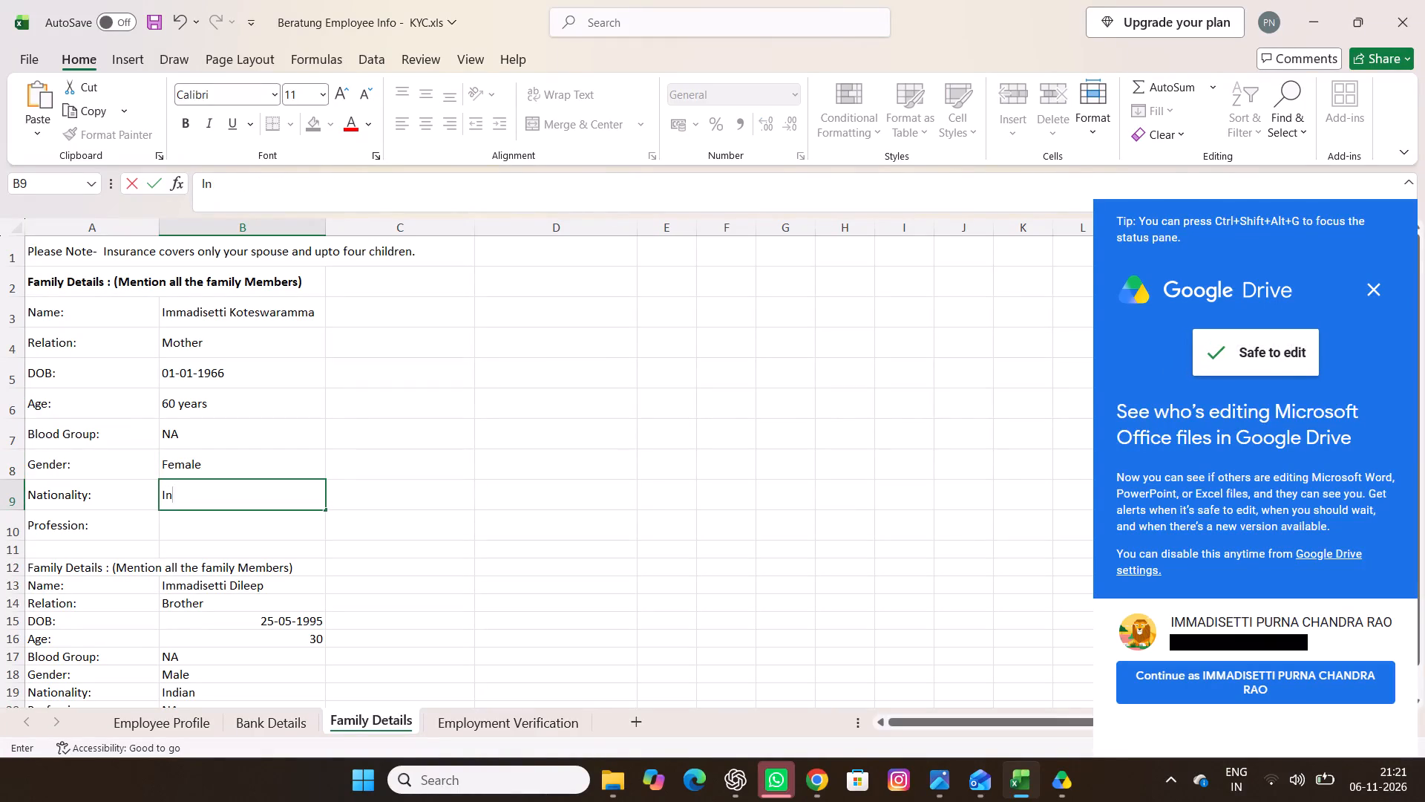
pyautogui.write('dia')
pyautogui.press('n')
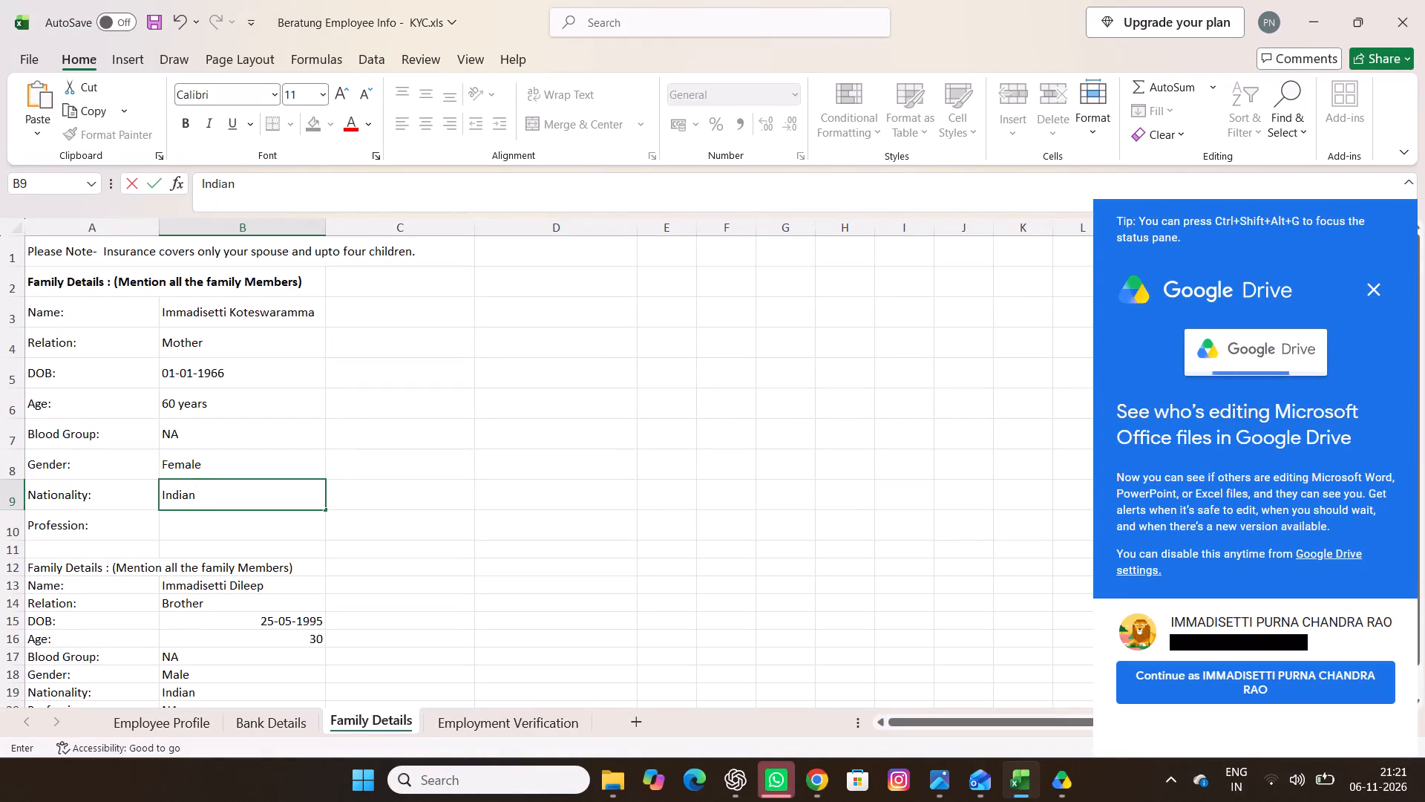
pyautogui.click(190, 520)
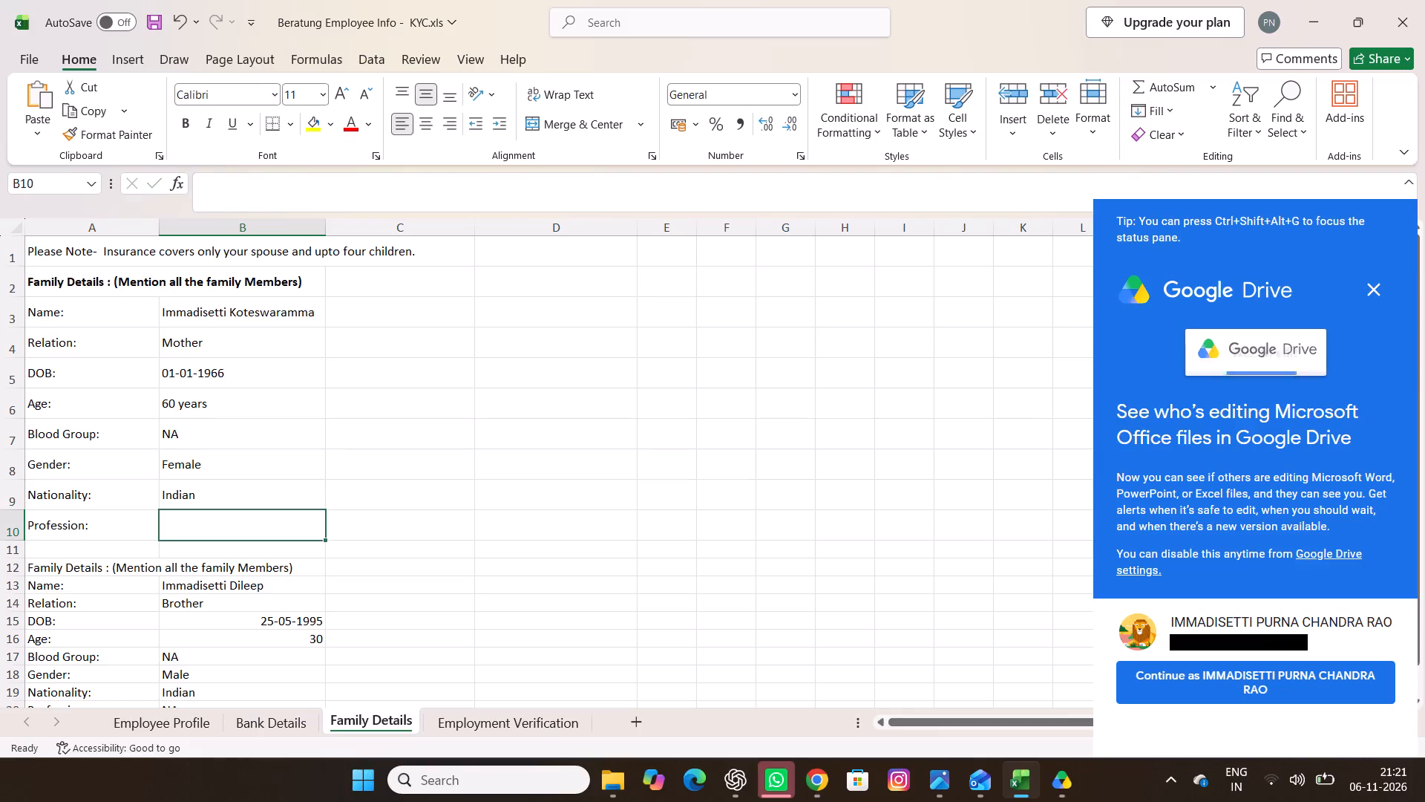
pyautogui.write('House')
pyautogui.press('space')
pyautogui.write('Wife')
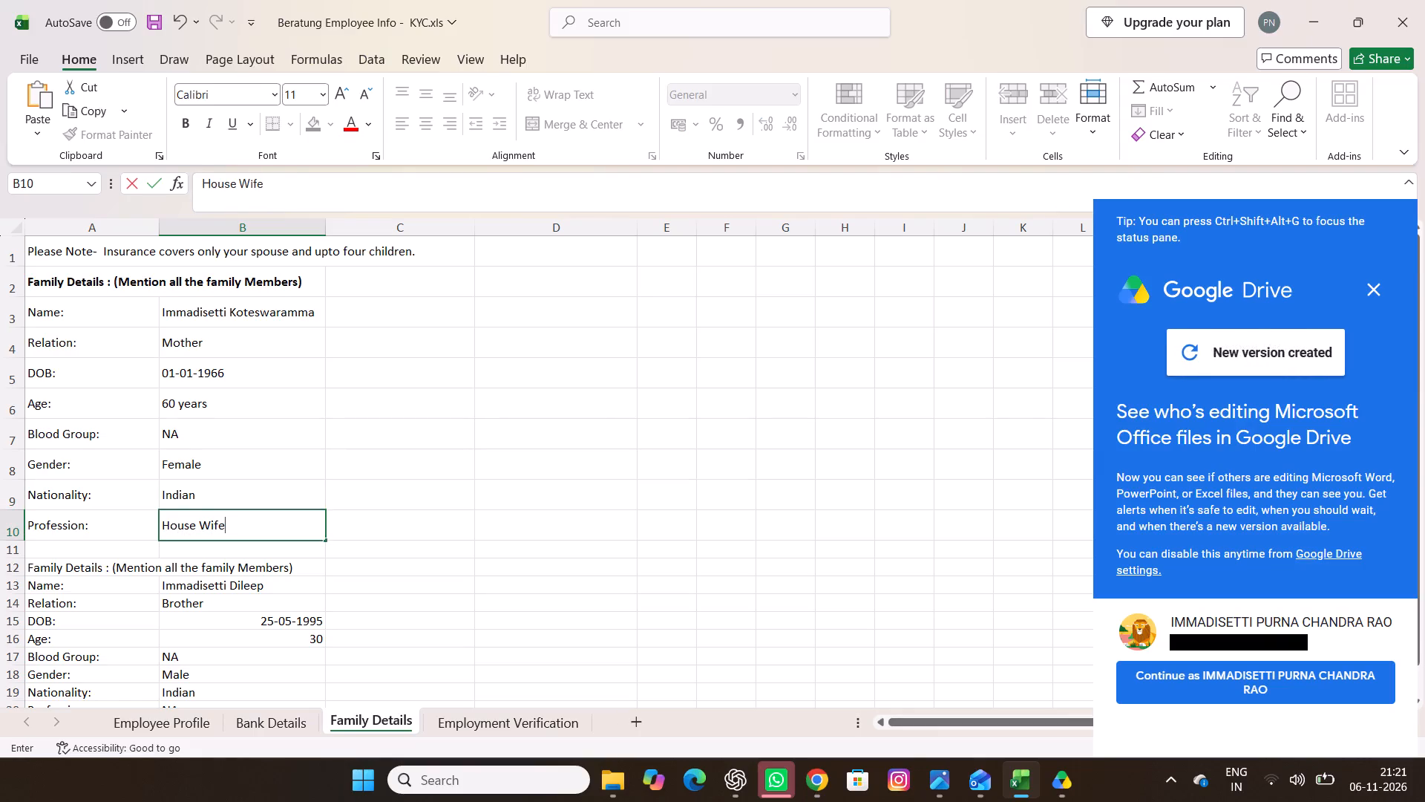
# Left-align the brother's entries in B13:B20 of the second Family Details block.
pyautogui.scroll(-1, 219, 445)
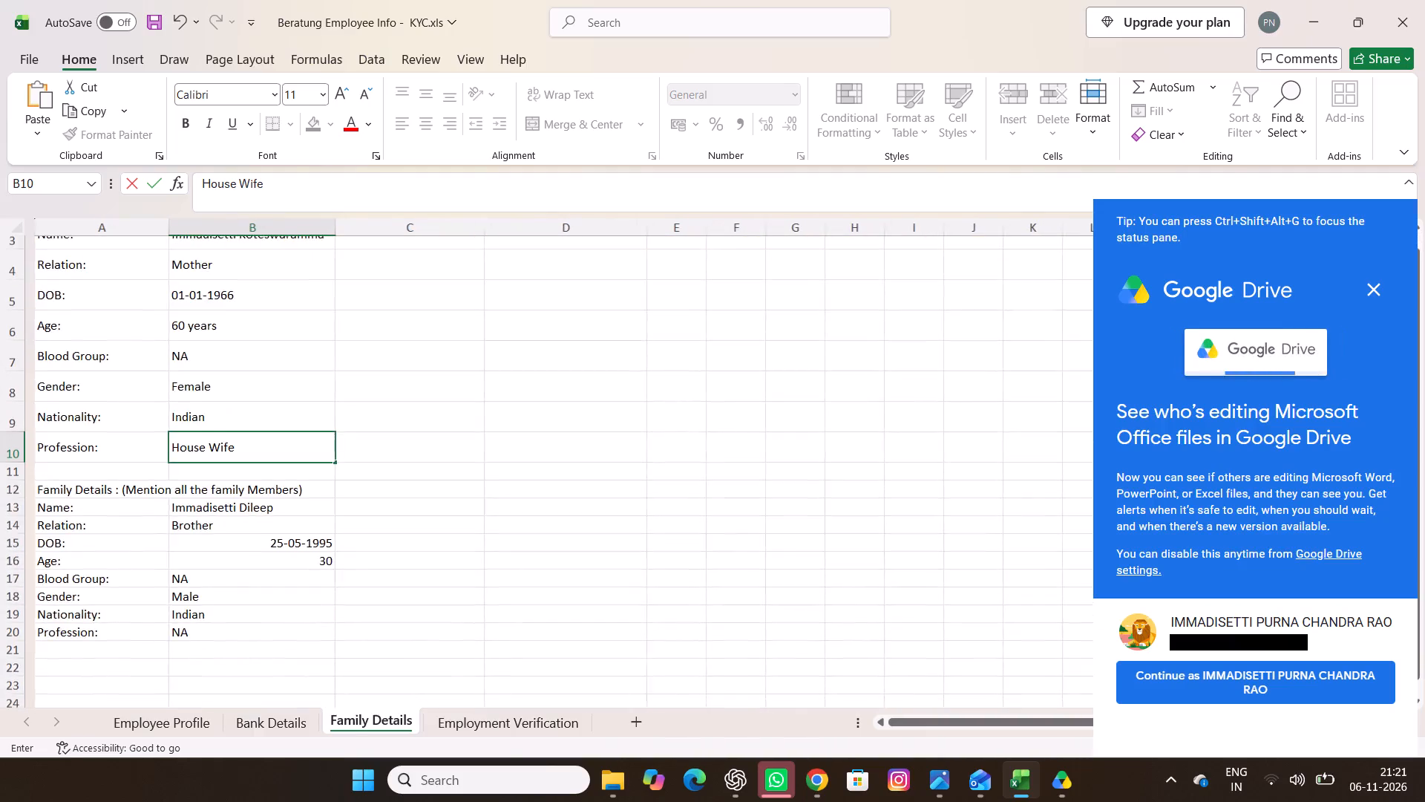
pyautogui.scroll(-1, 219, 445)
pyautogui.moveTo(160, 478); pyautogui.dragTo(312, 597)
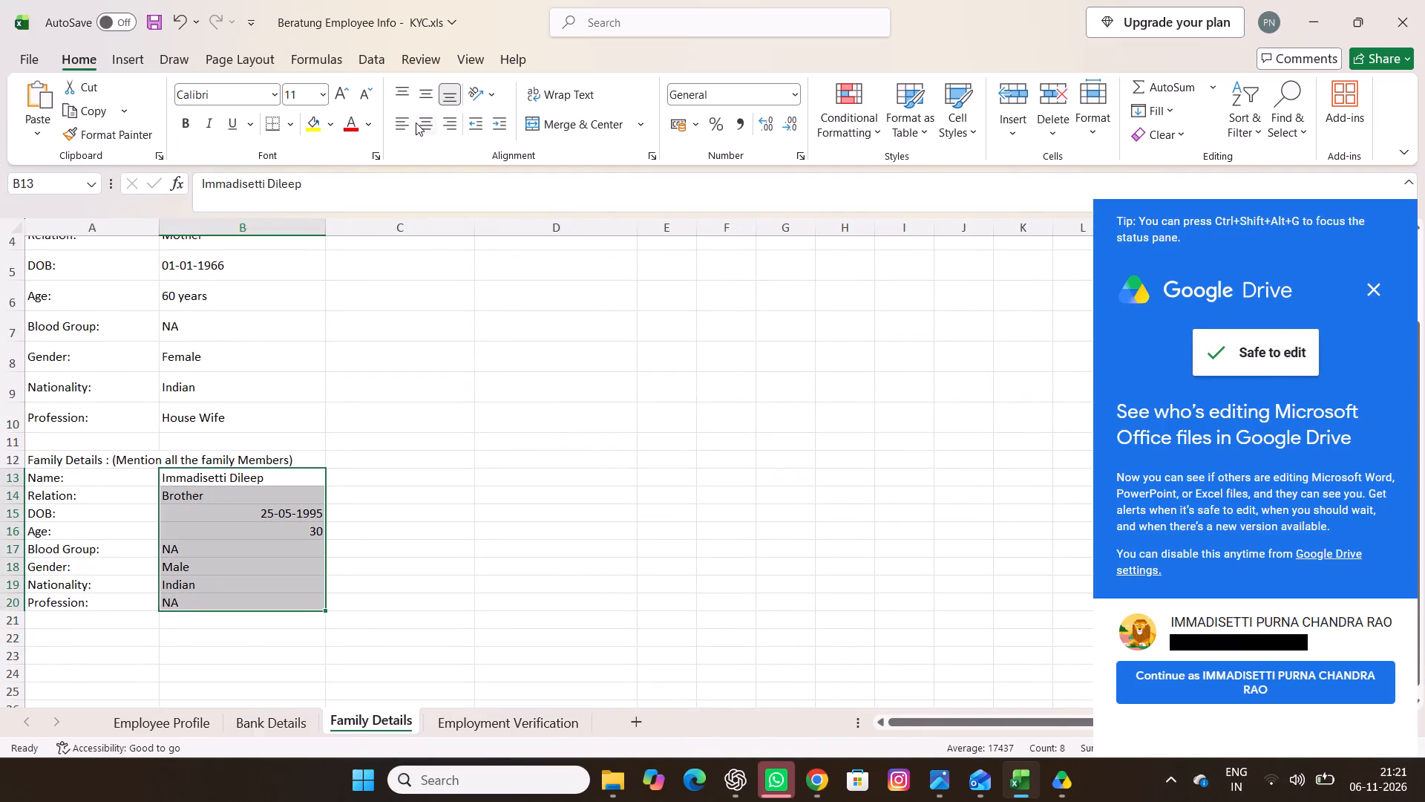
pyautogui.click(404, 120)
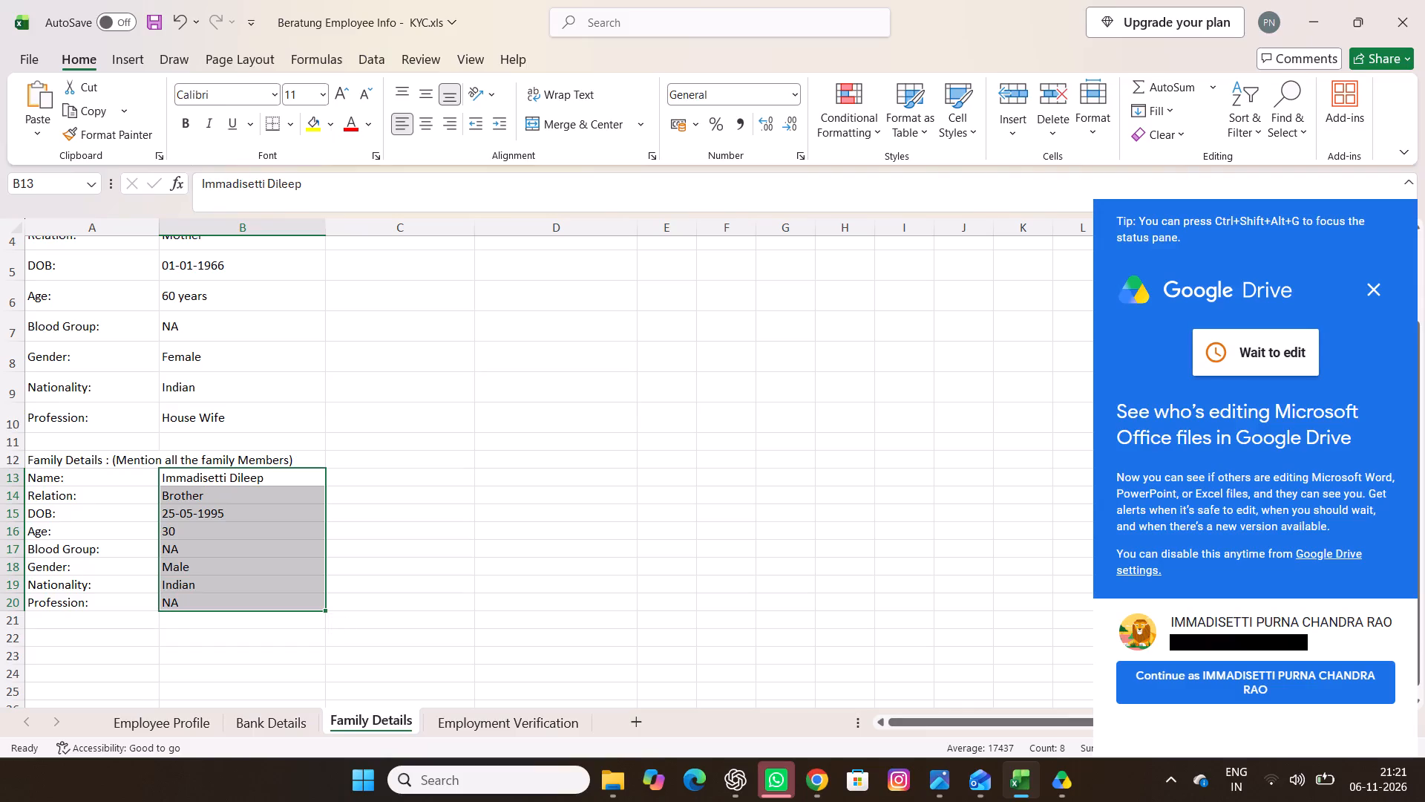
pyautogui.click(265, 404)
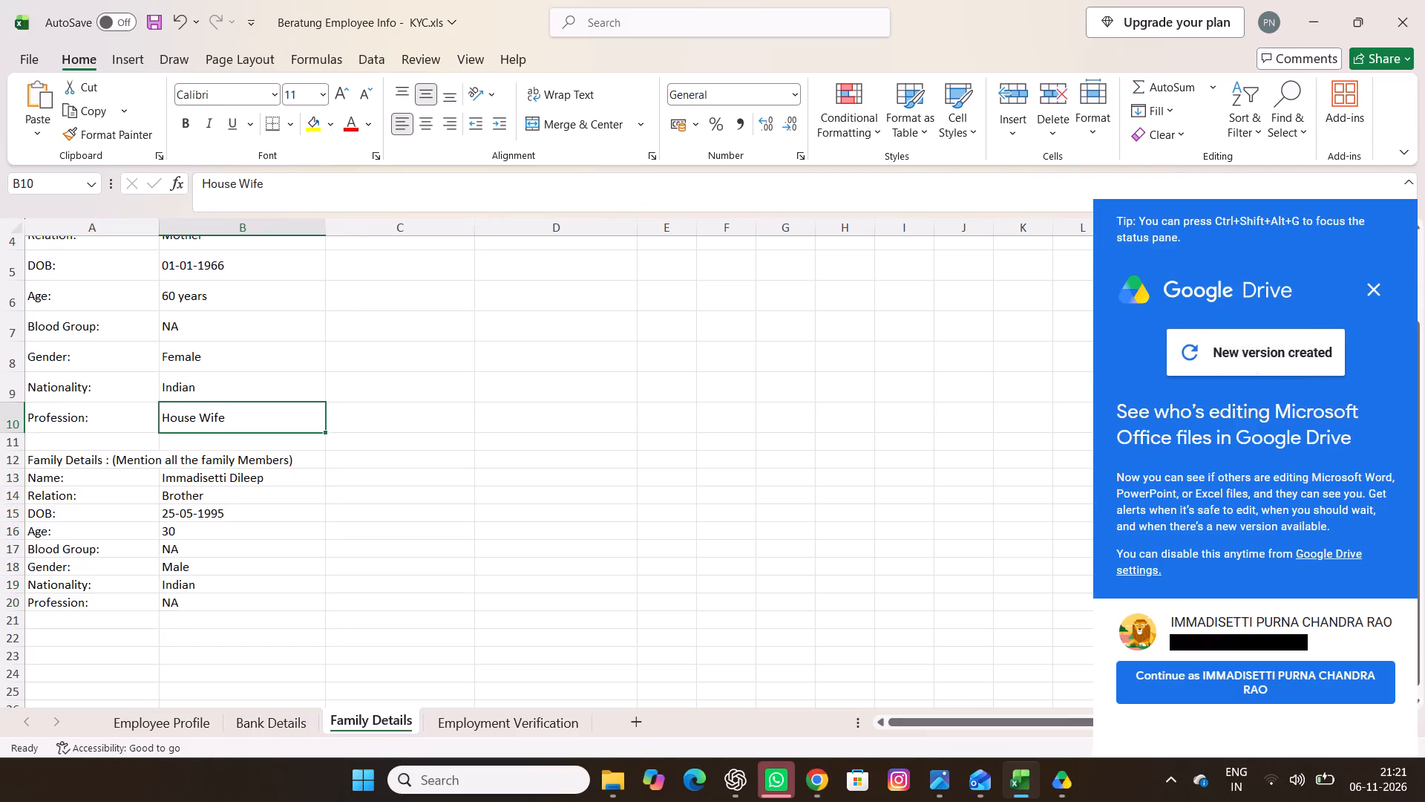
# Go to the Employee Profile sheet and enter the employee's full name in the Name cell, B1.
pyautogui.scroll(-1, 375, 601)
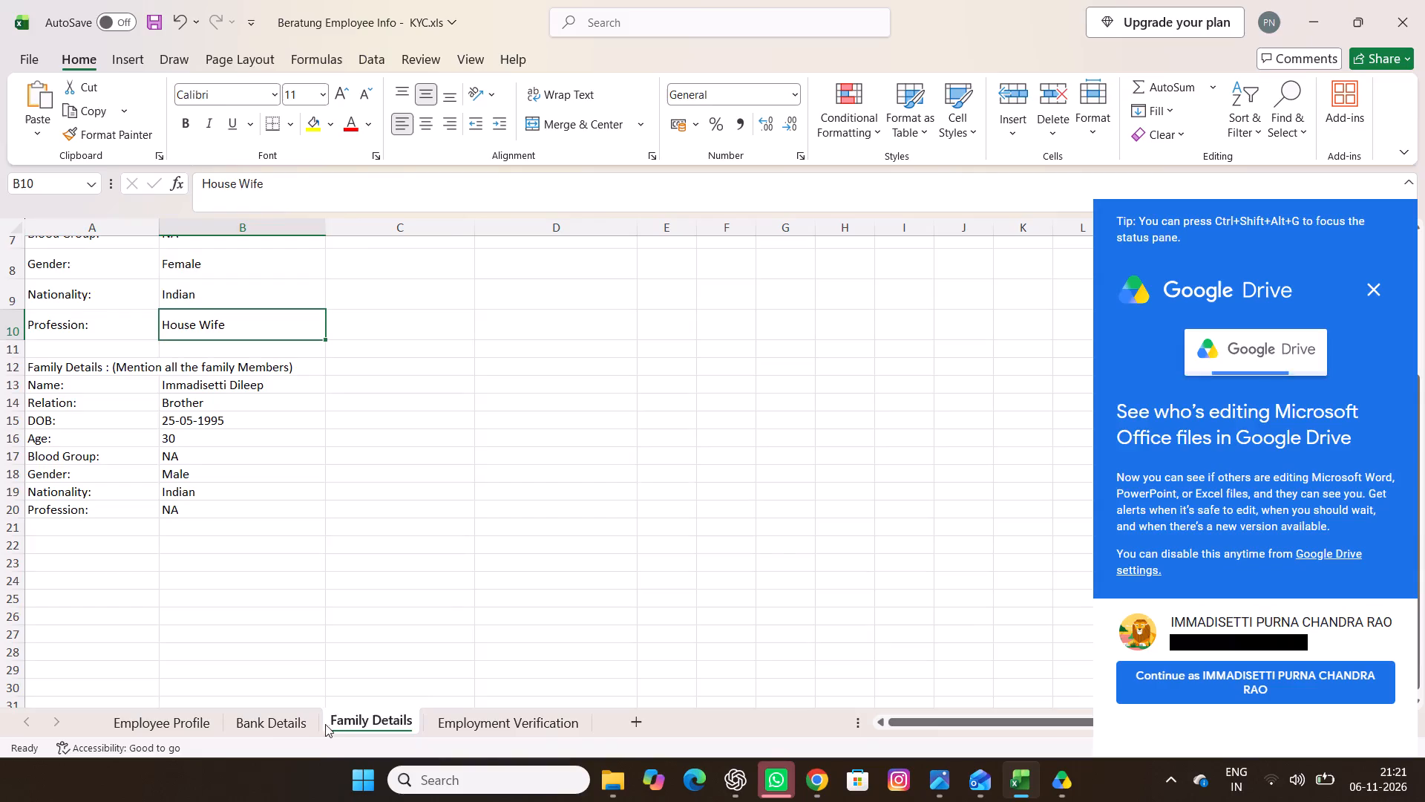
pyautogui.click(317, 725)
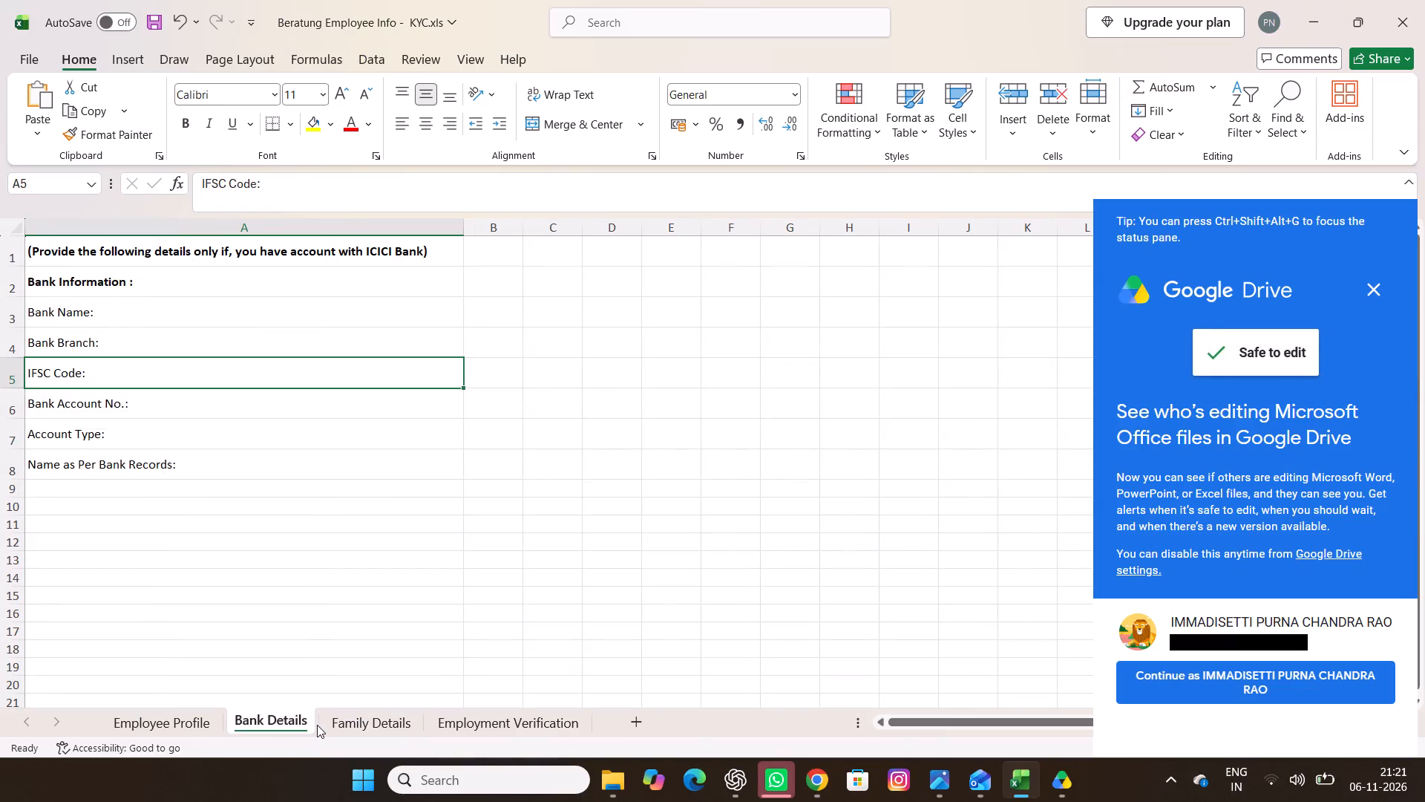
pyautogui.click(180, 726)
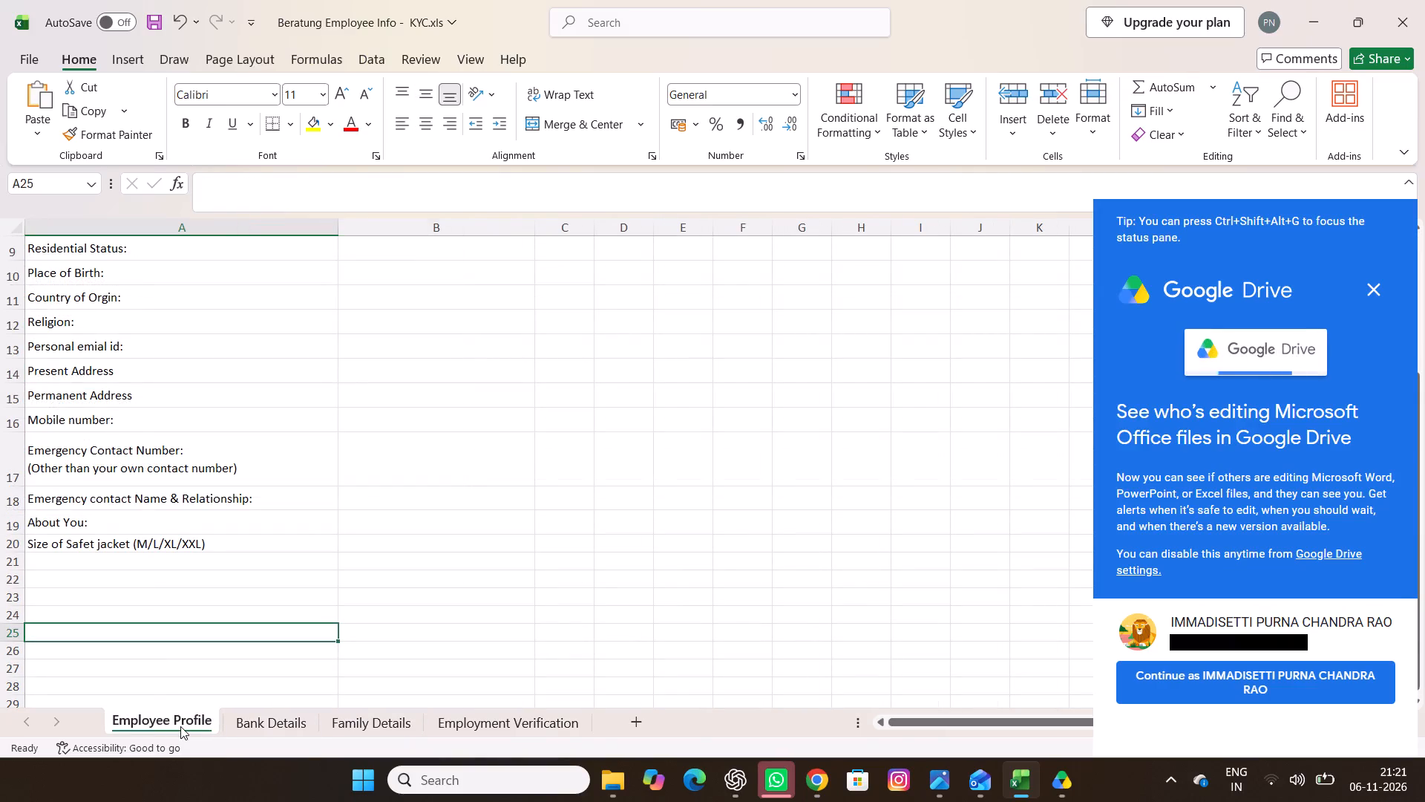
pyautogui.scroll(2, 332, 469)
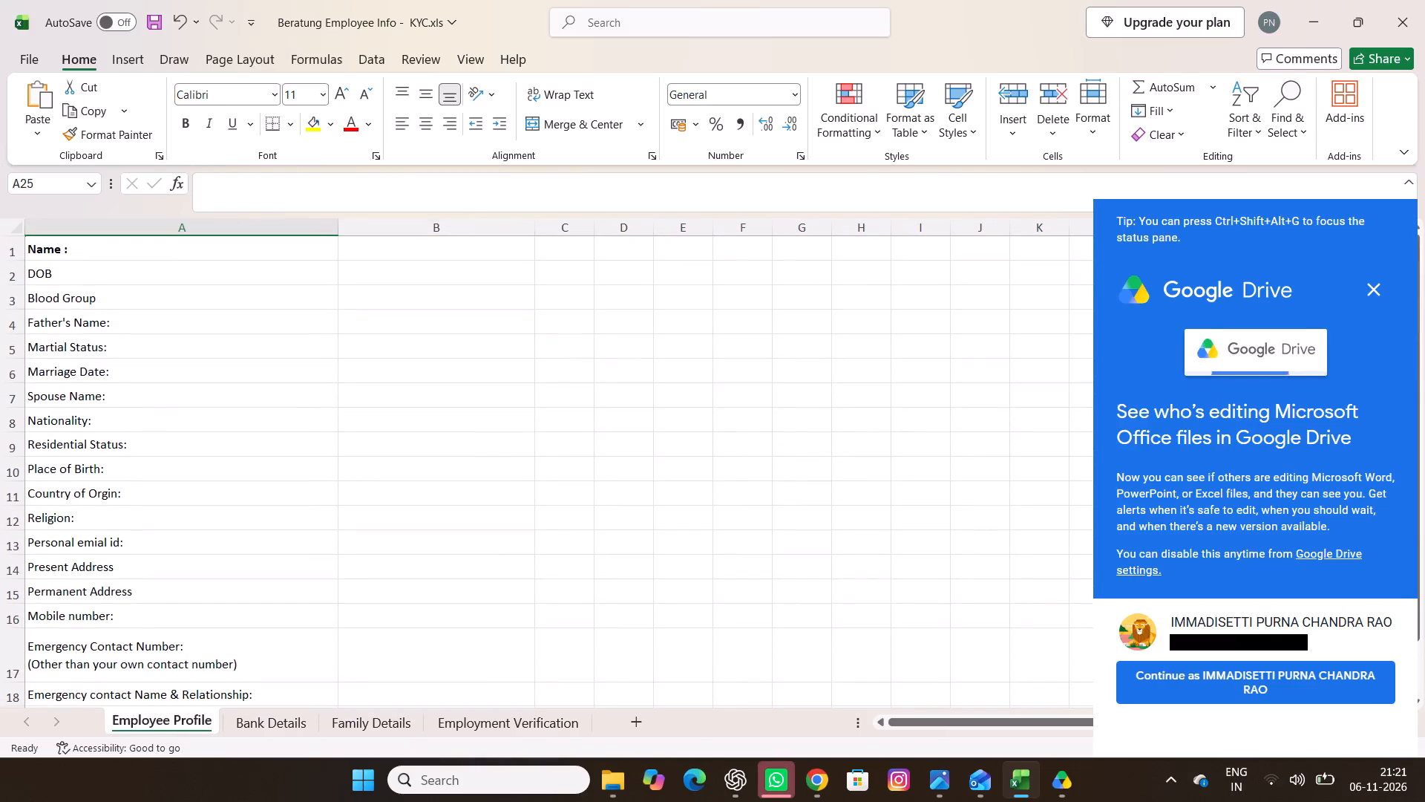
pyautogui.click(422, 252)
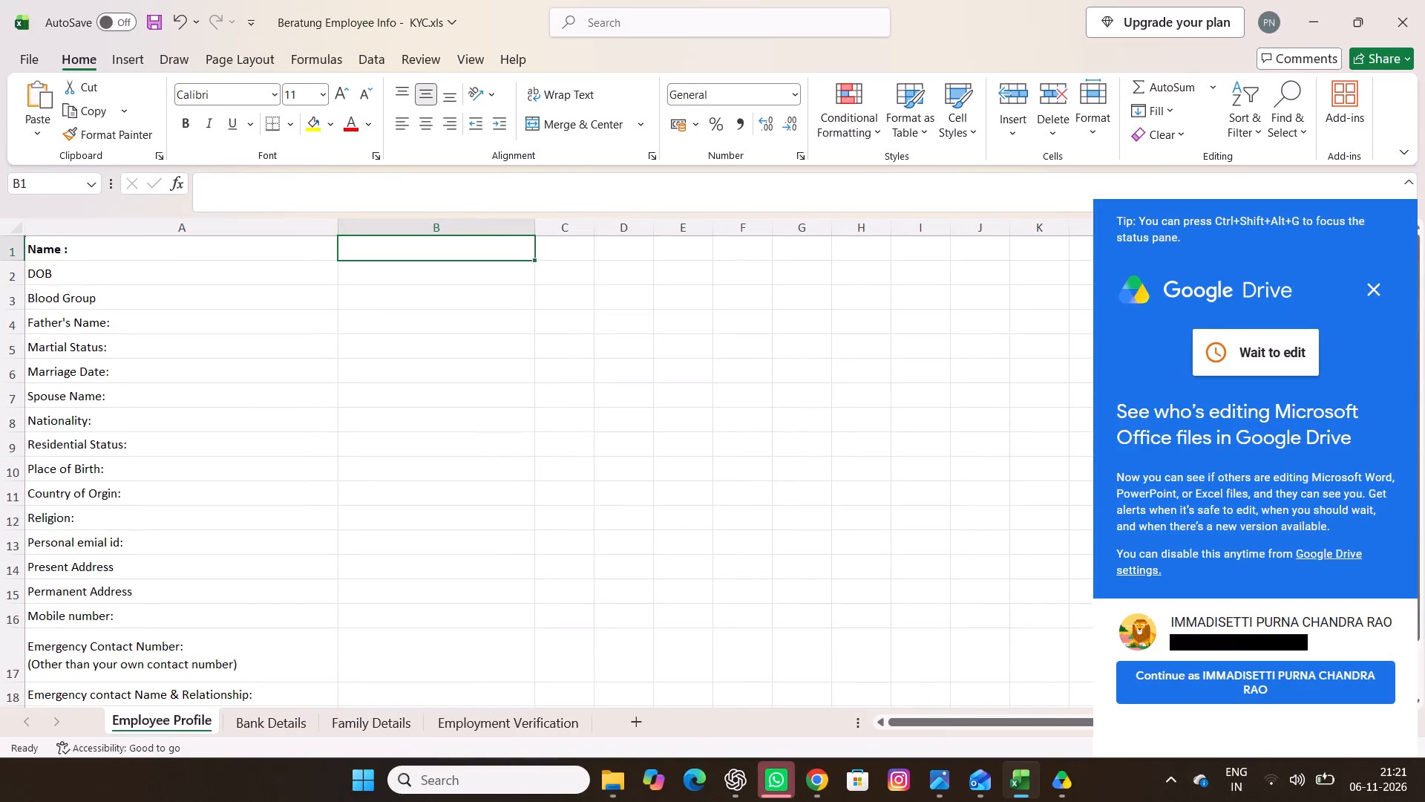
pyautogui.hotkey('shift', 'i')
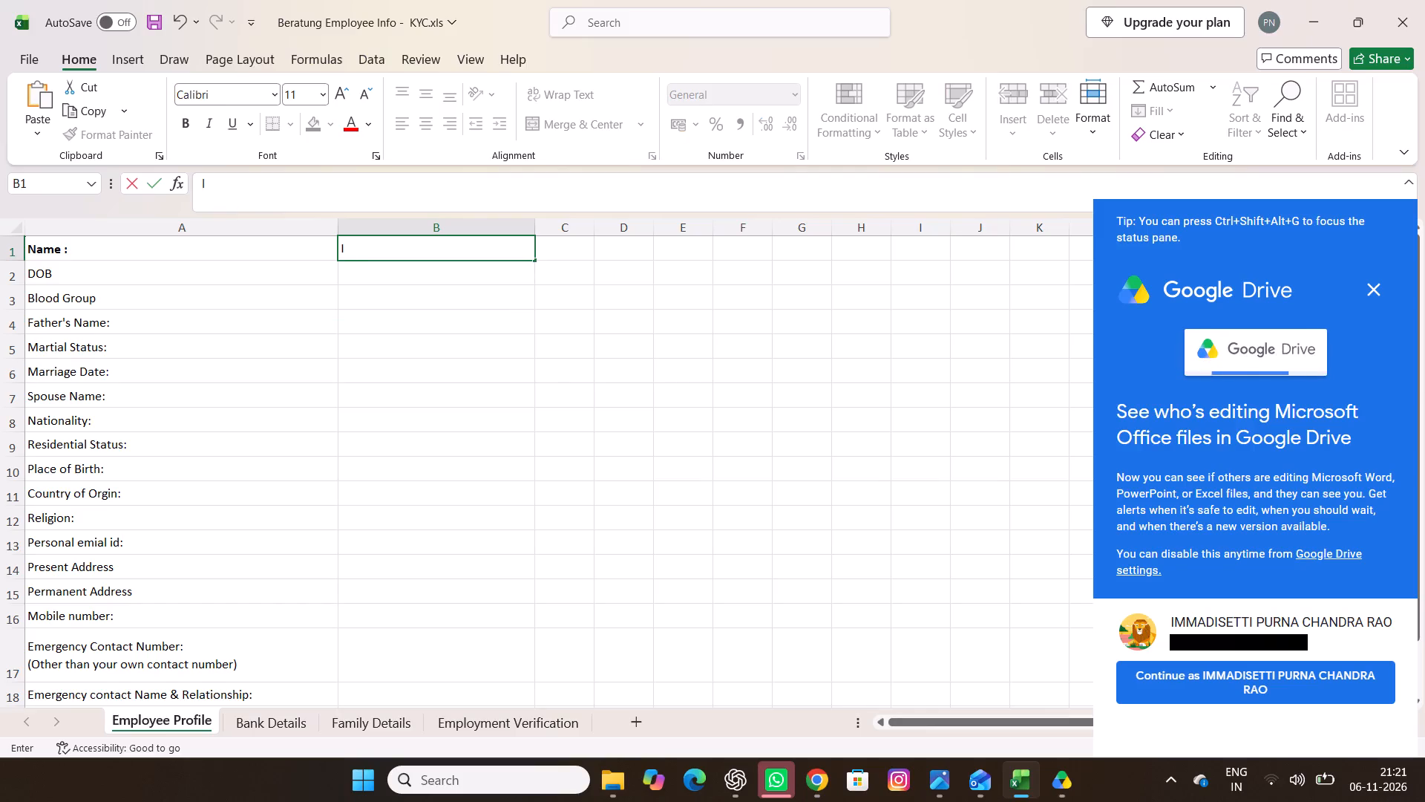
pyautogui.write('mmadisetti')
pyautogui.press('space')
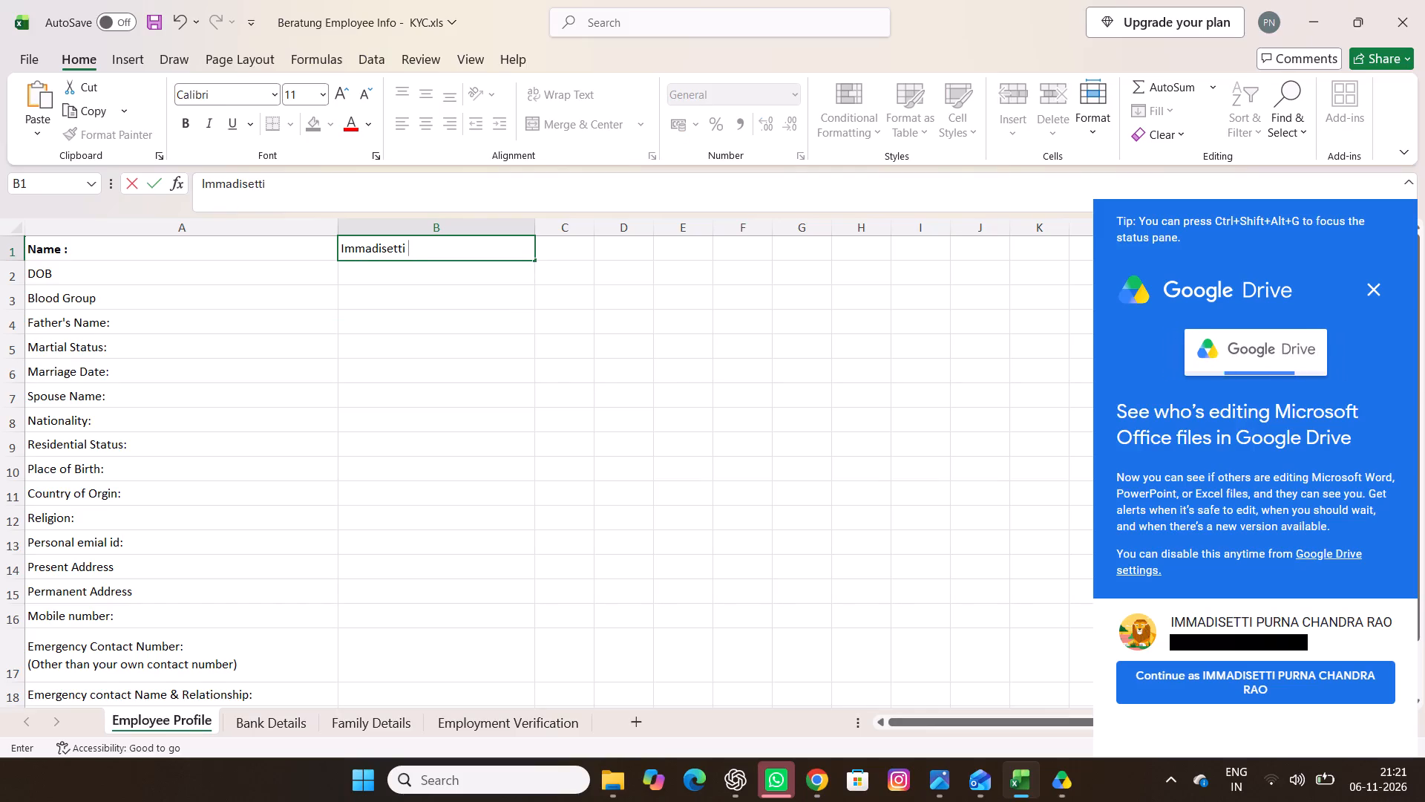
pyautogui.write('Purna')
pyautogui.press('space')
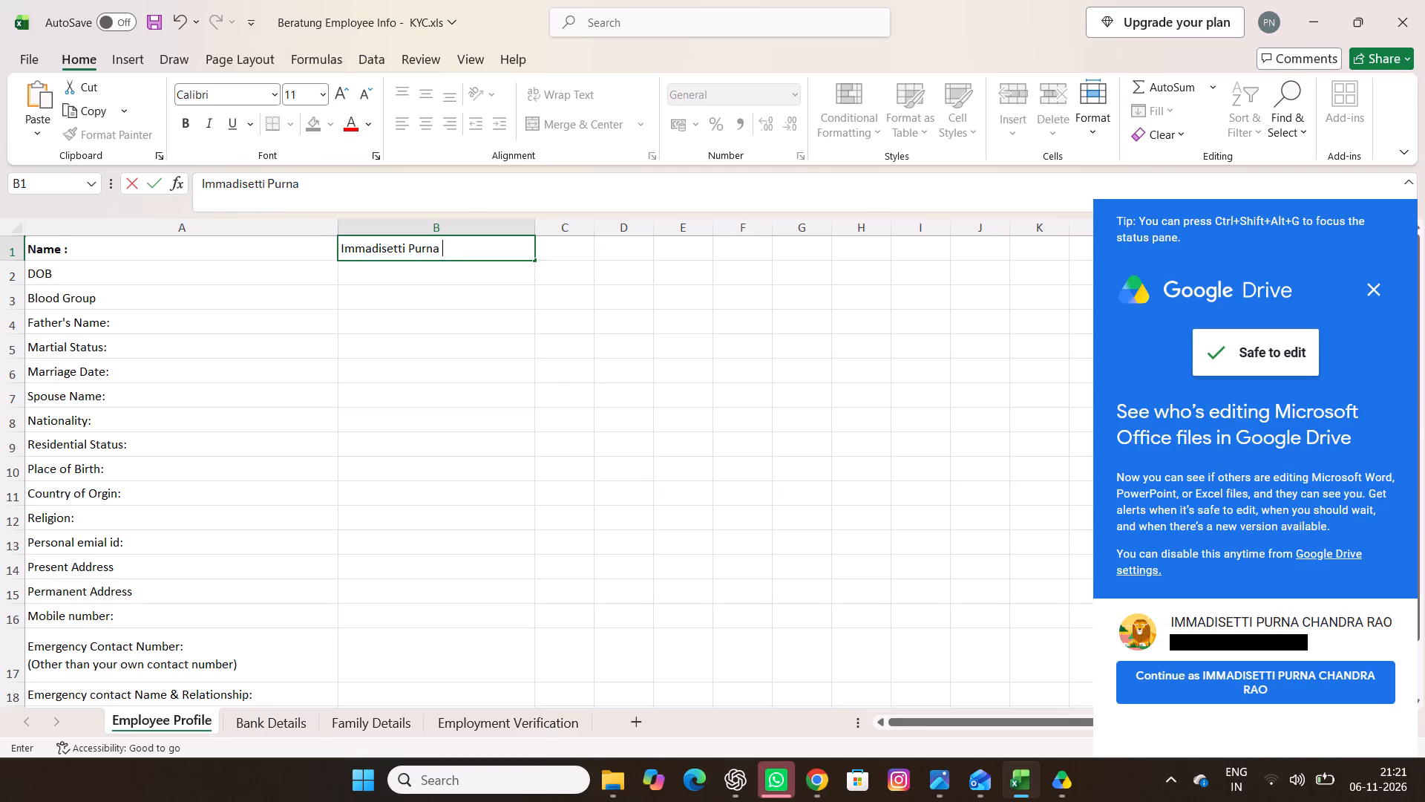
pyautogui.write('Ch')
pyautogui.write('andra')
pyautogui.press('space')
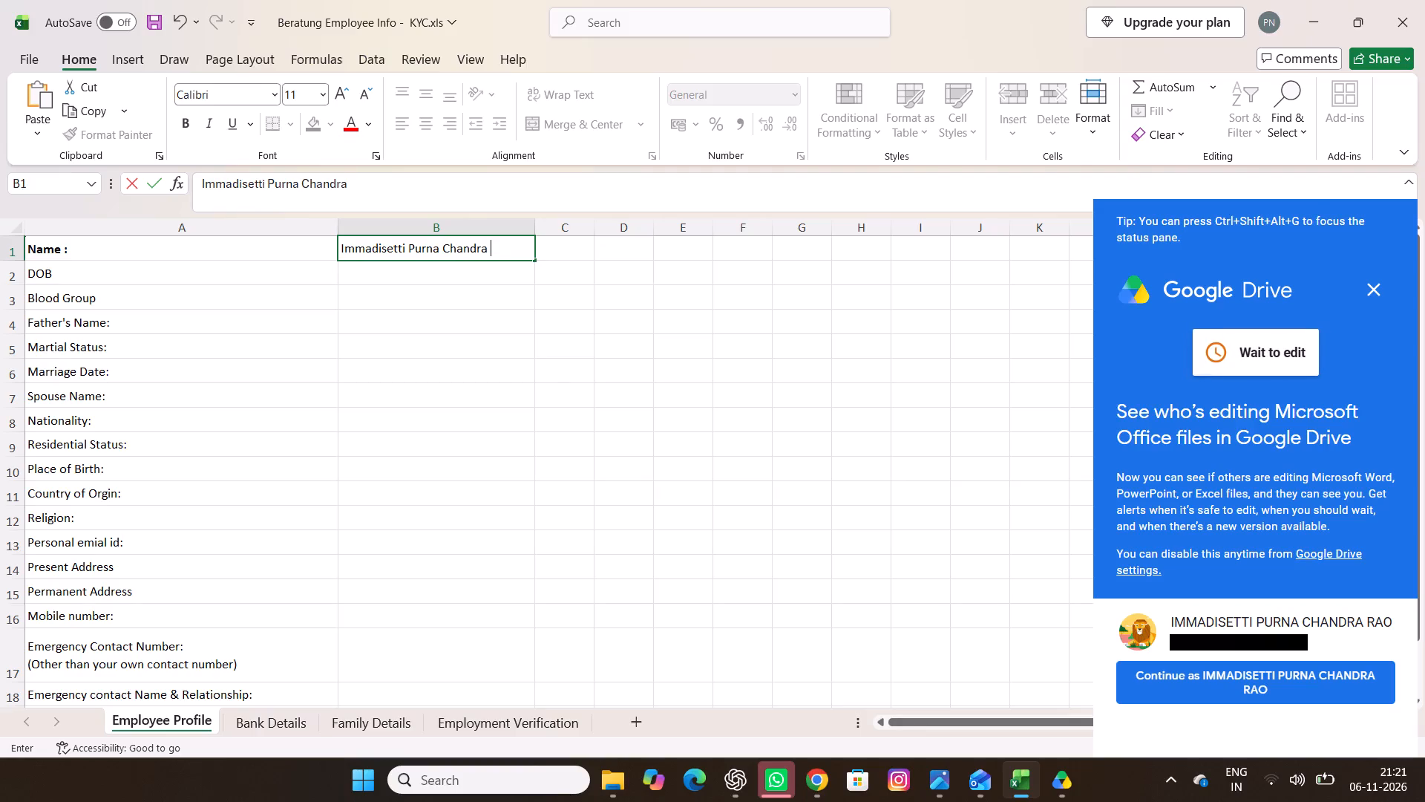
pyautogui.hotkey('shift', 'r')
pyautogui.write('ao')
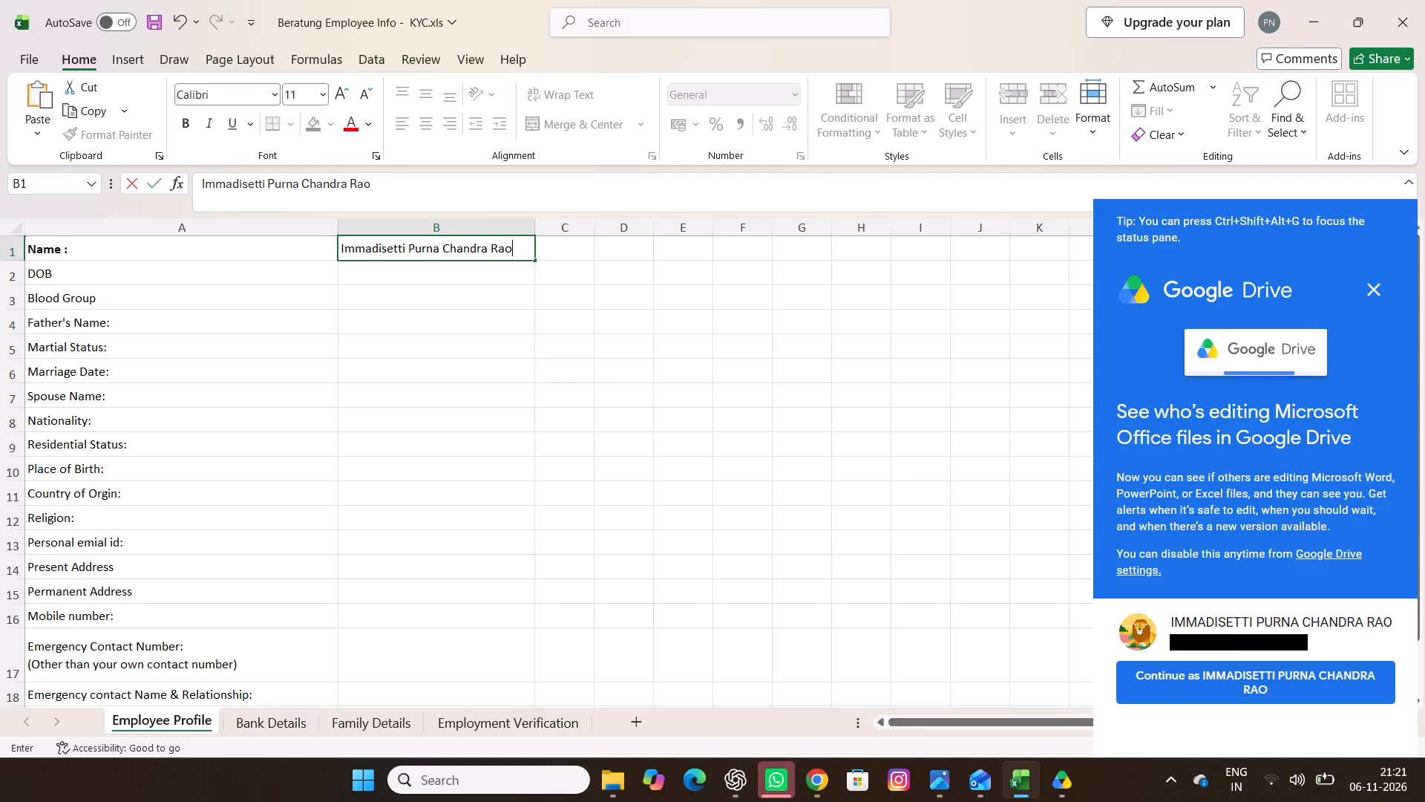
# Enter the employee's date of birth in the DOB cell, B2, and O+ as the blood group in B3.
pyautogui.click(422, 274)
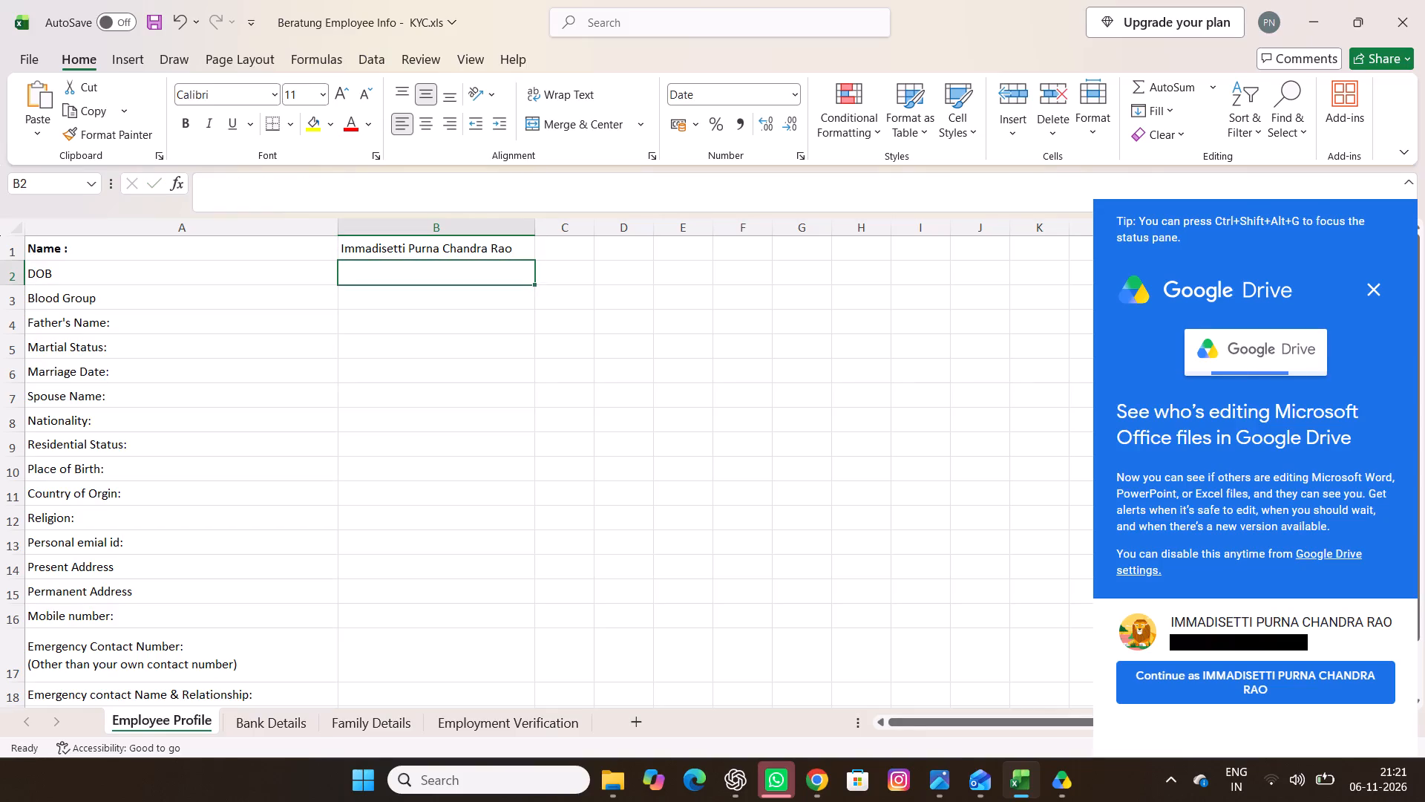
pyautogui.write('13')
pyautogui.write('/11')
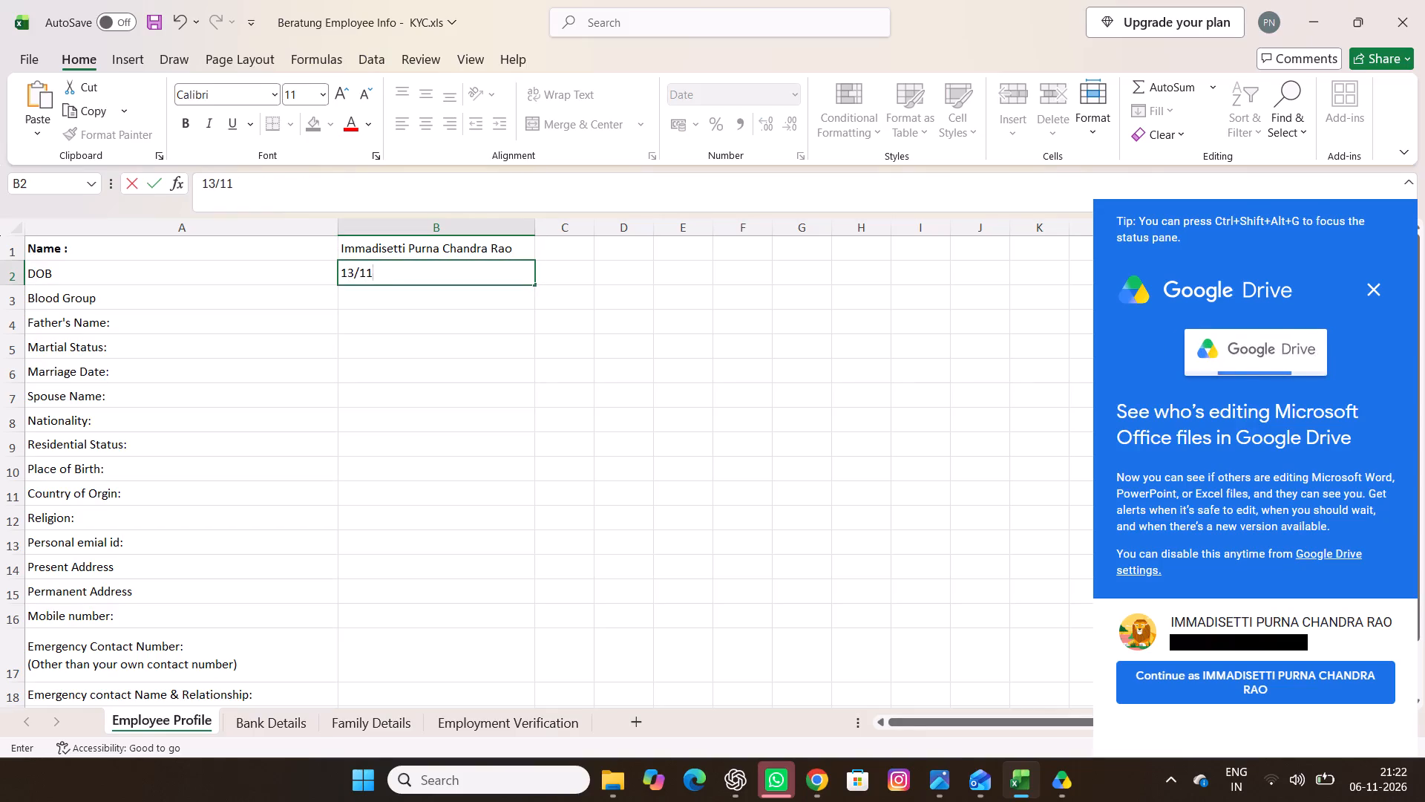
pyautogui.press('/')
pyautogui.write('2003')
pyautogui.moveTo(398, 310); pyautogui.dragTo(402, 299)
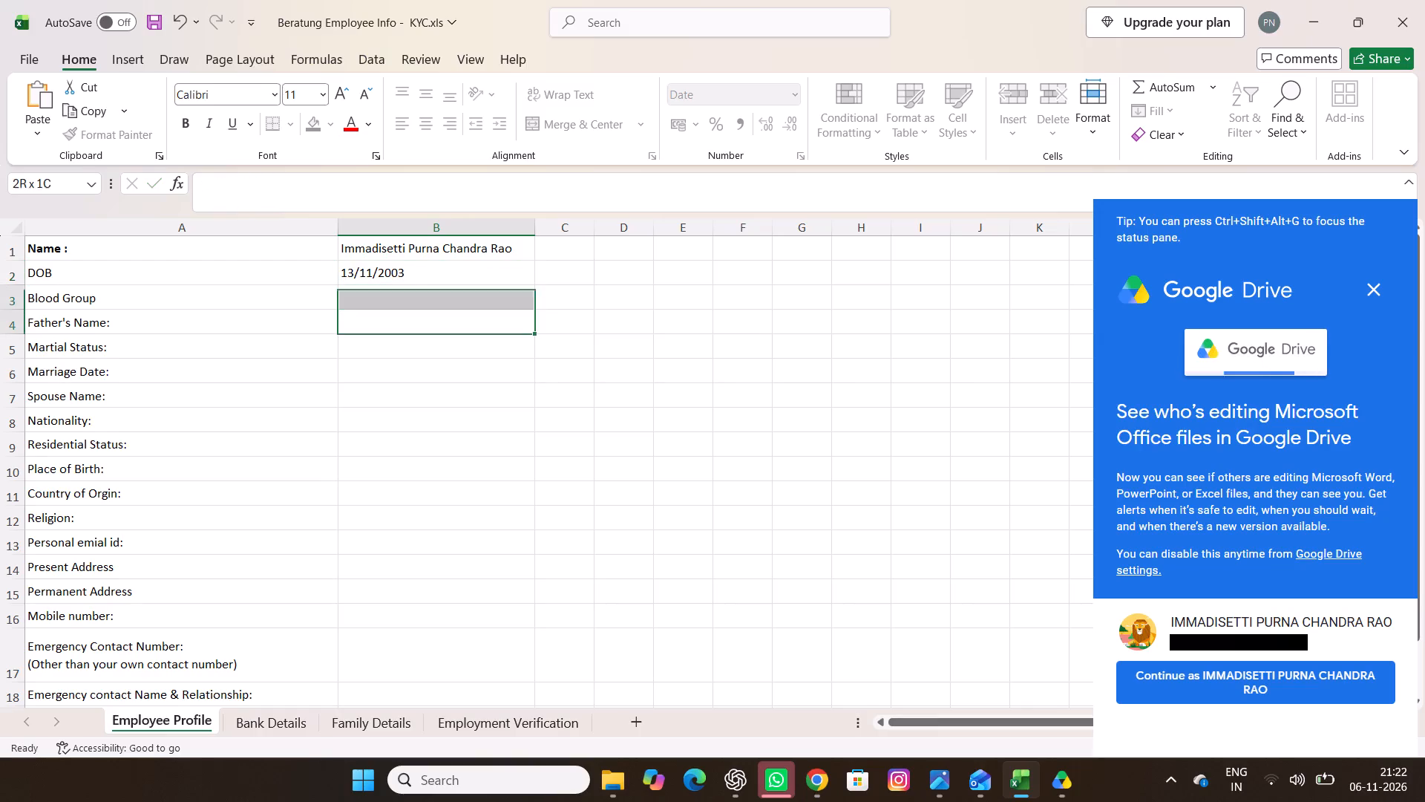
pyautogui.moveTo(402, 299); pyautogui.dragTo(404, 294)
pyautogui.click(404, 294)
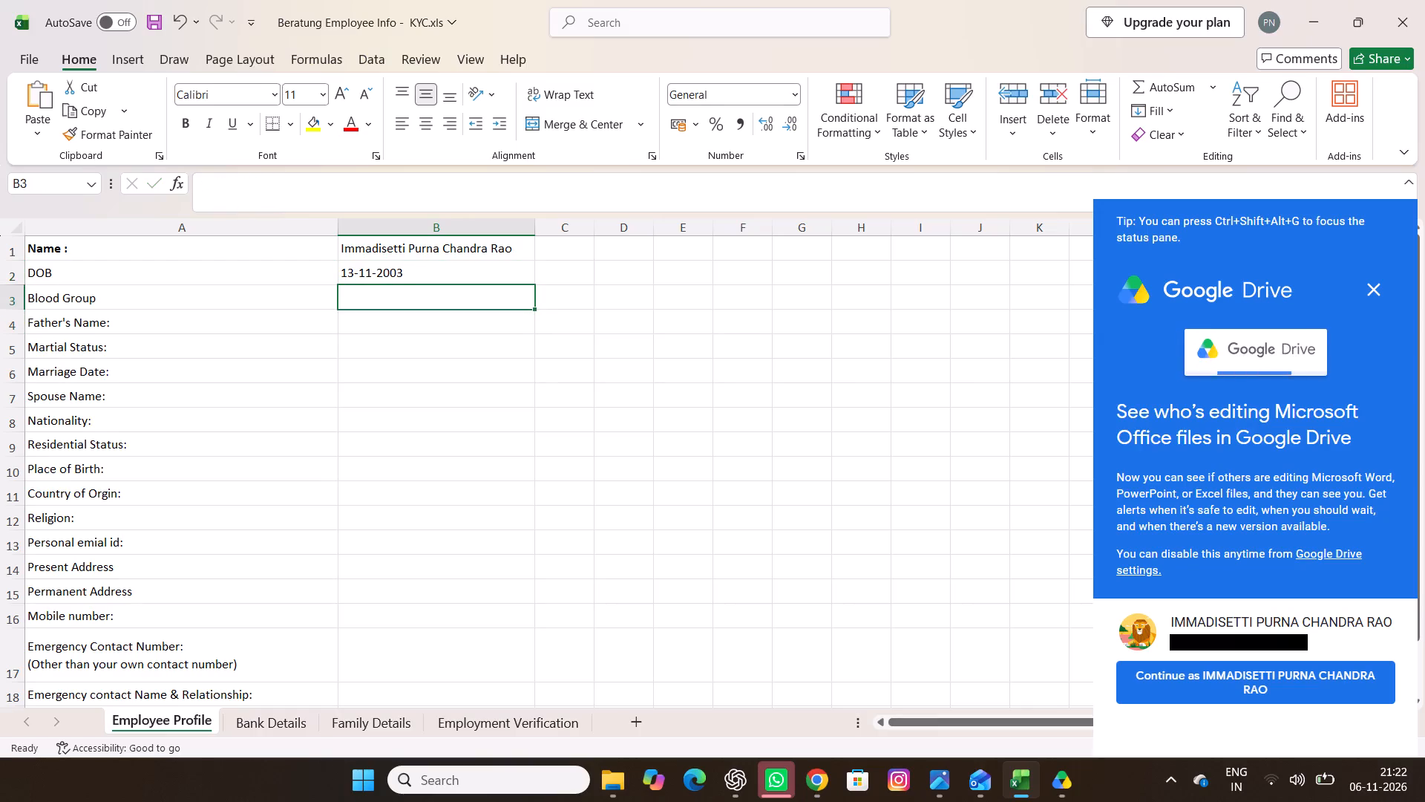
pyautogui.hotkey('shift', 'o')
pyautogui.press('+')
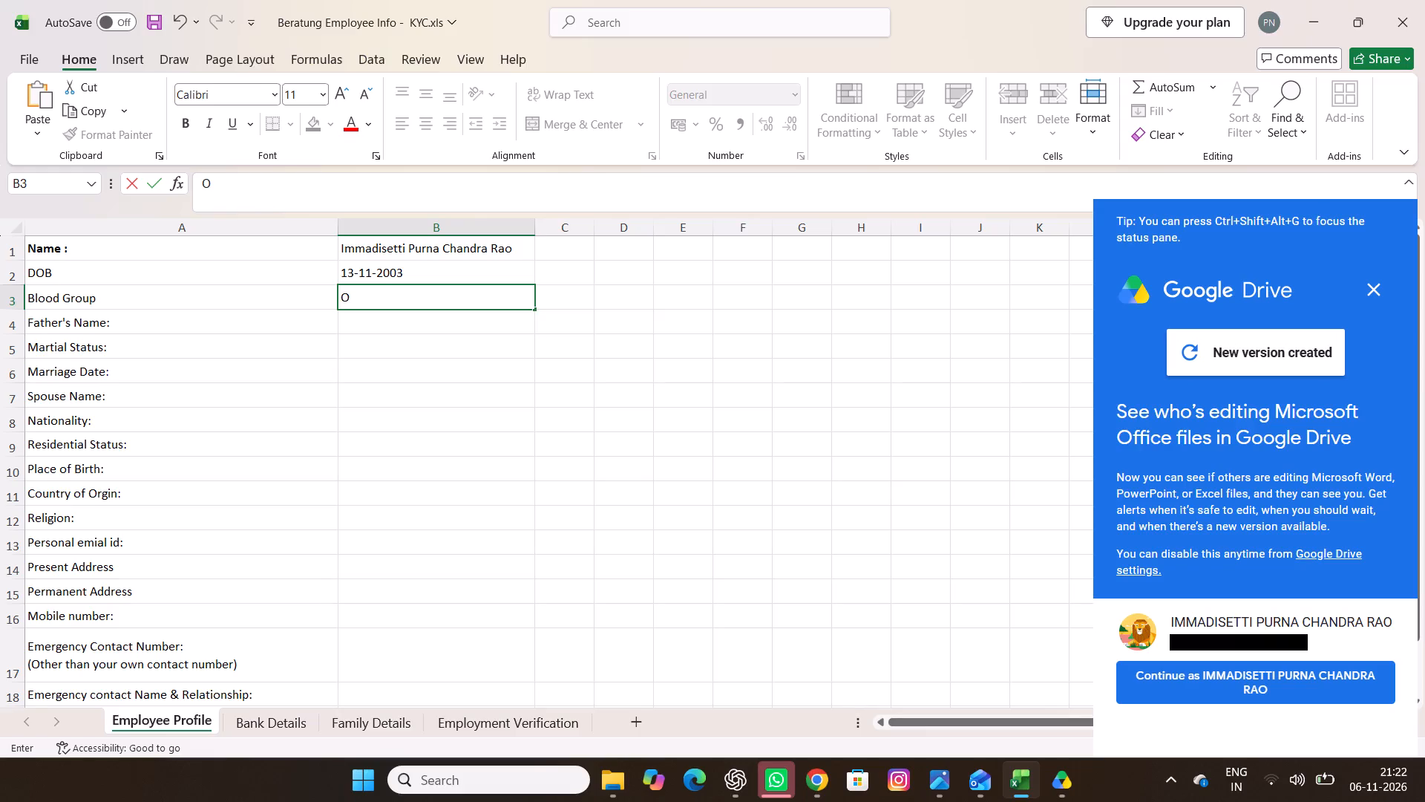
# Enter the father's full name in the Father's Name cell, B4.
pyautogui.click(404, 320)
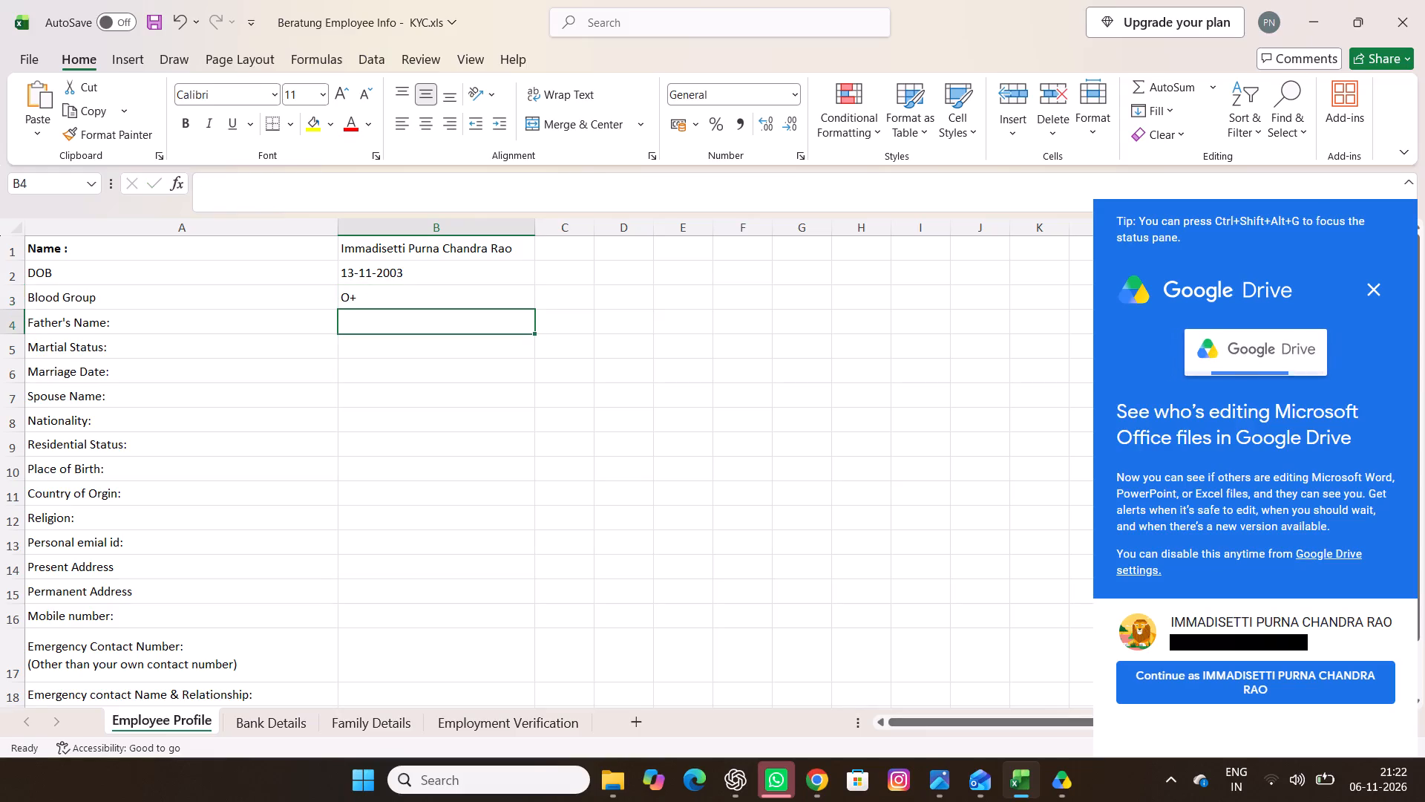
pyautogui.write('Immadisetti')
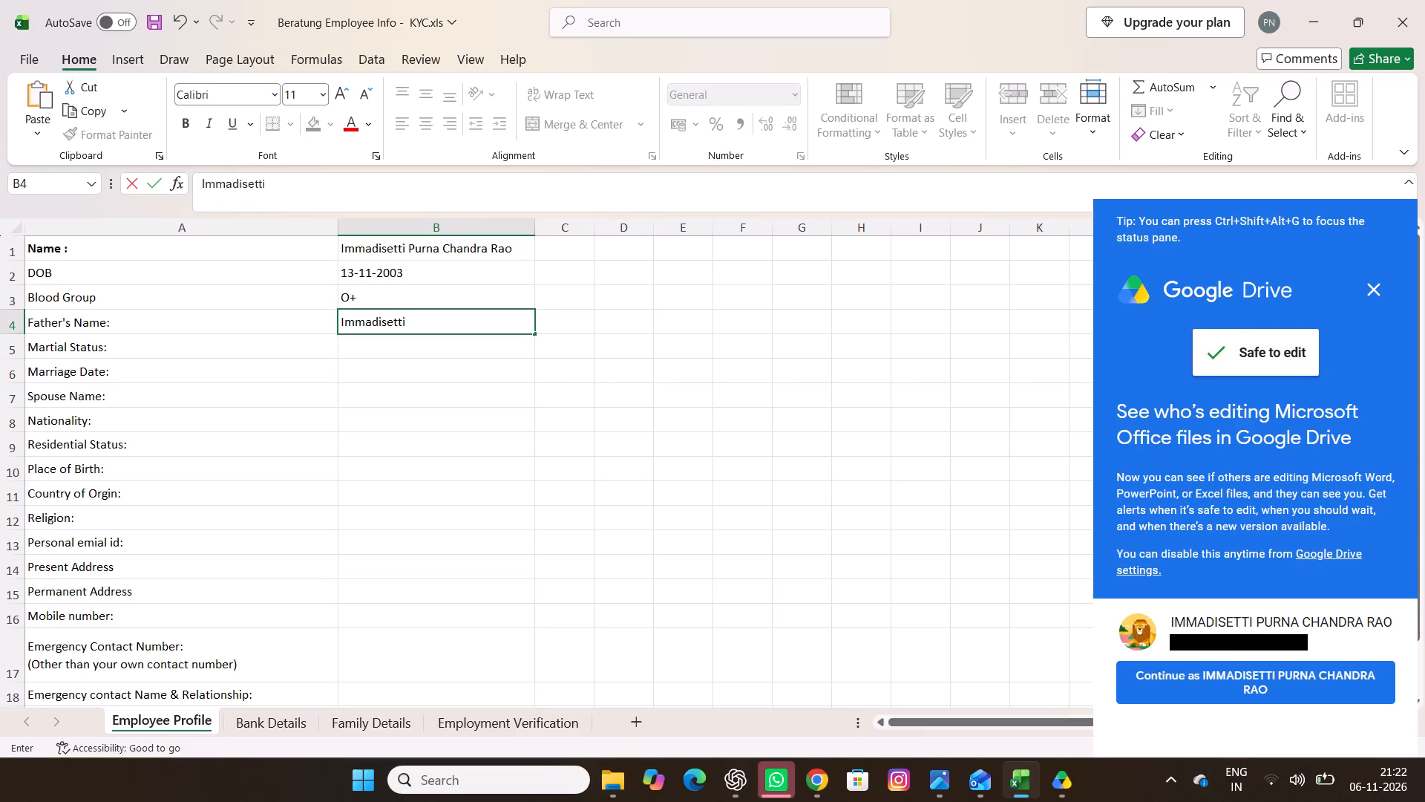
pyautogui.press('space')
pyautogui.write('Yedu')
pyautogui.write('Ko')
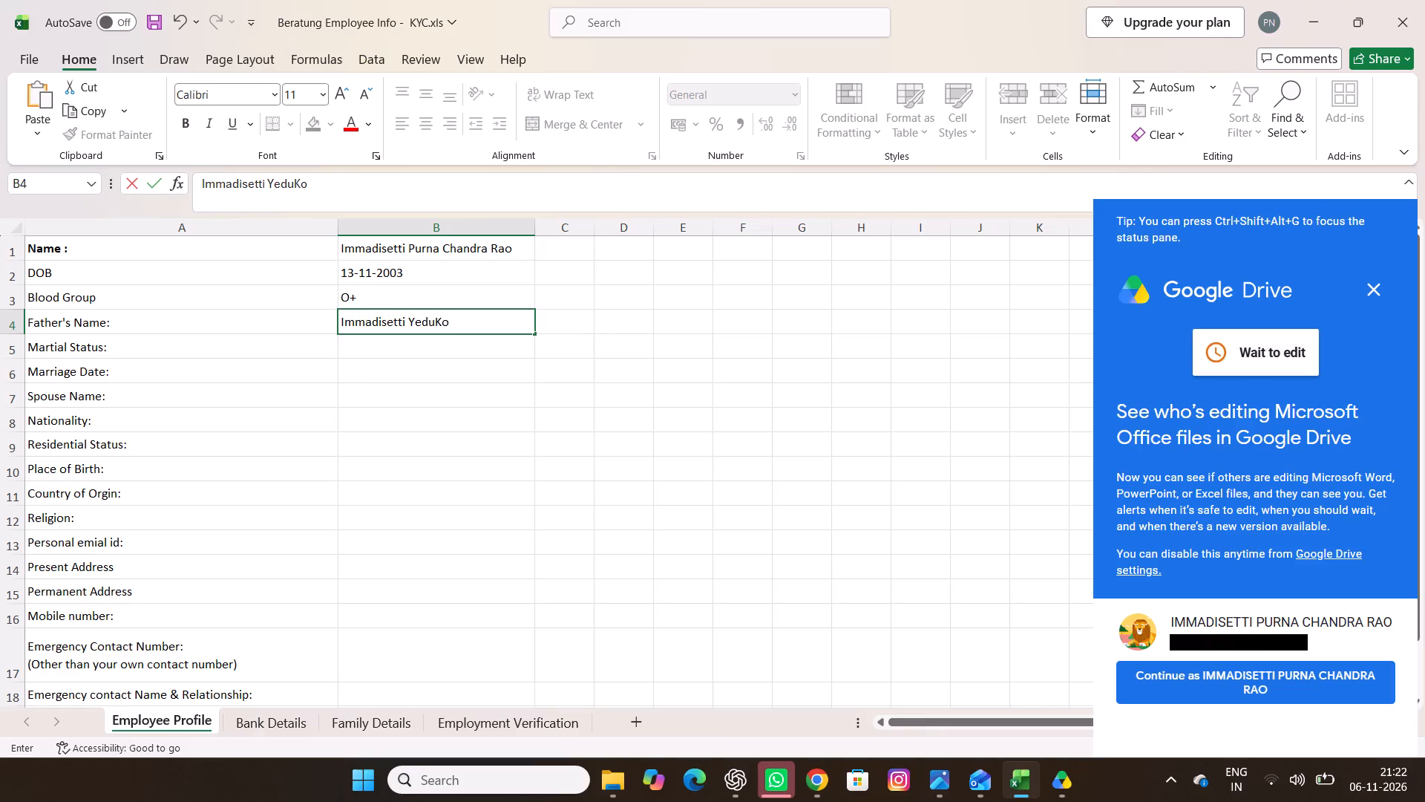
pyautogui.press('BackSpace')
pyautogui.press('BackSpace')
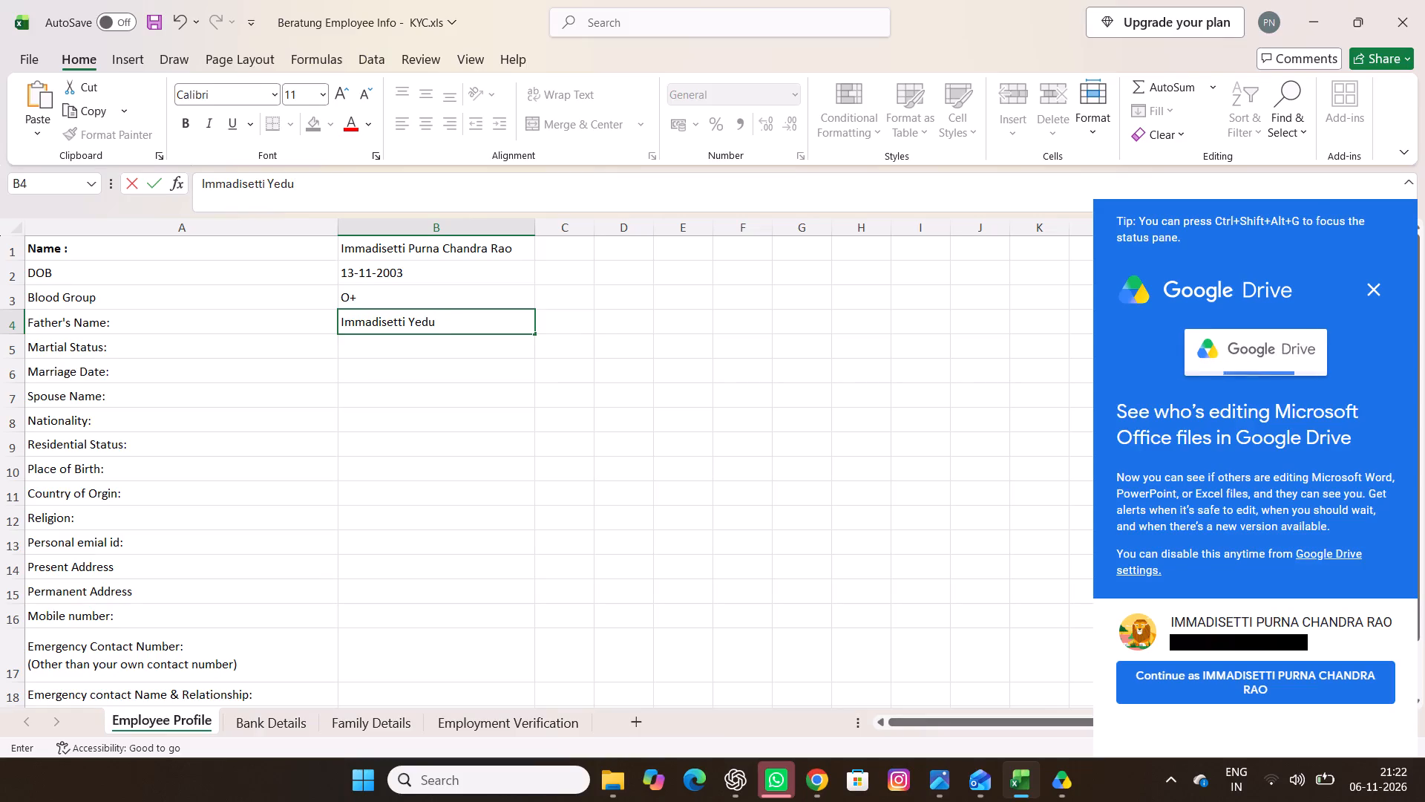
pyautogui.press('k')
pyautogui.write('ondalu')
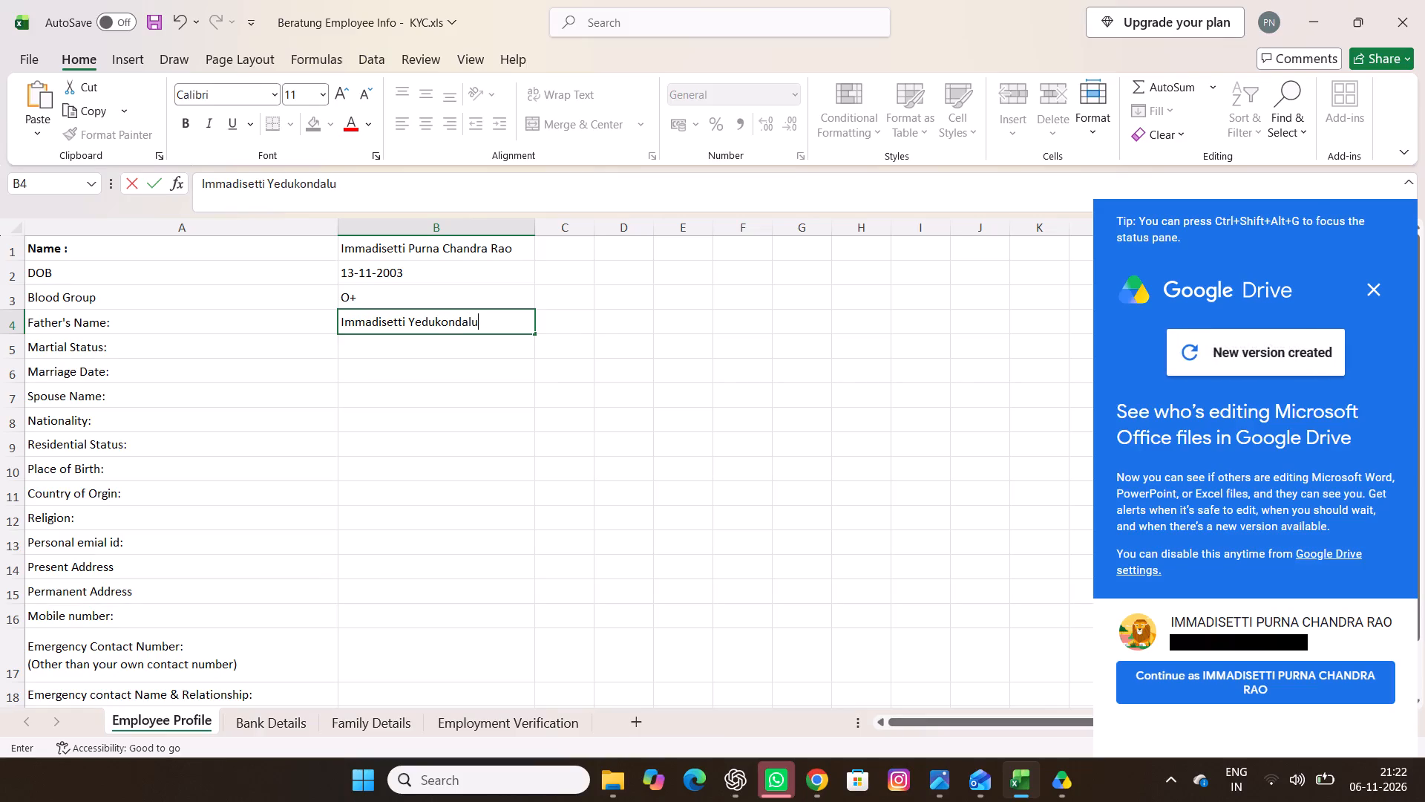
# Enter Not married as the employee's marital status in B5.
pyautogui.click(392, 351)
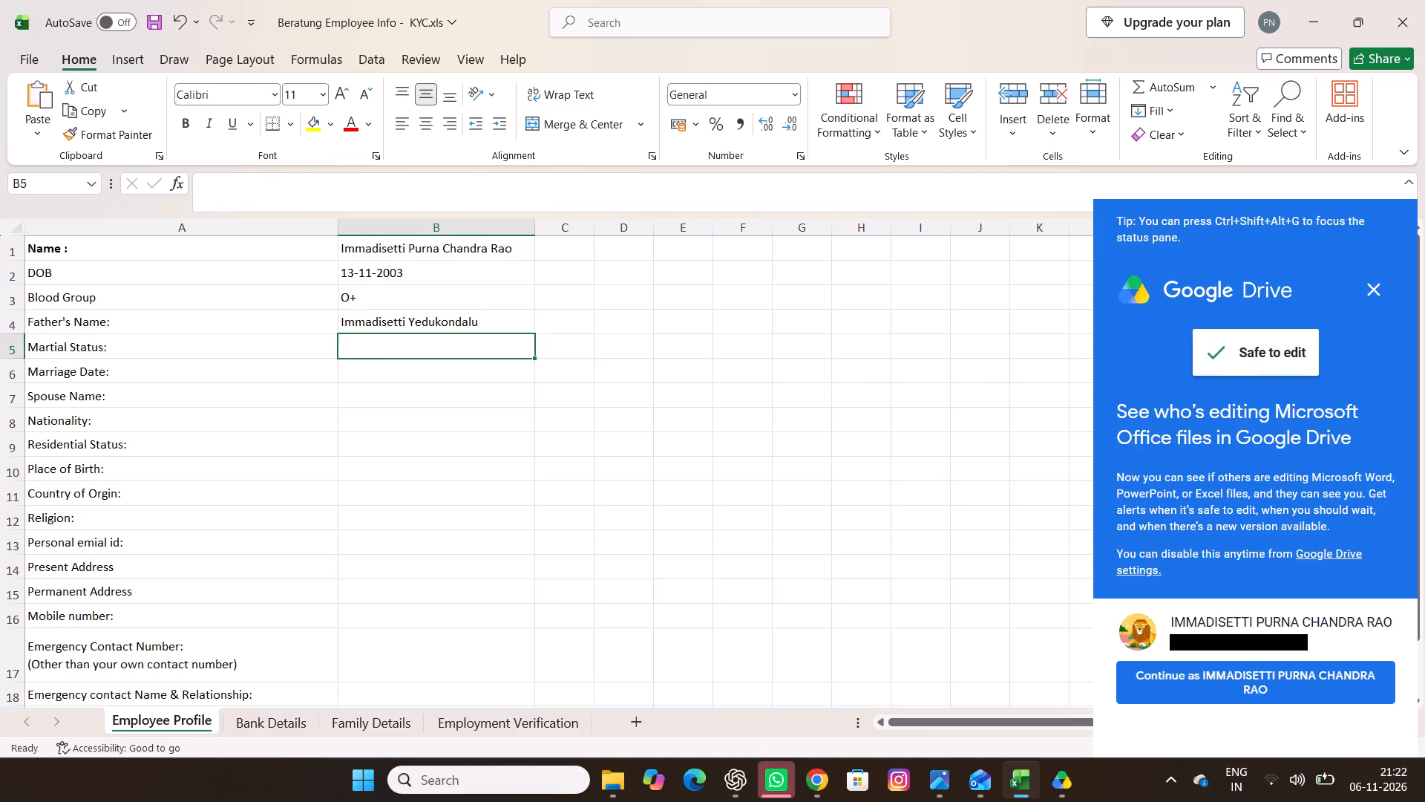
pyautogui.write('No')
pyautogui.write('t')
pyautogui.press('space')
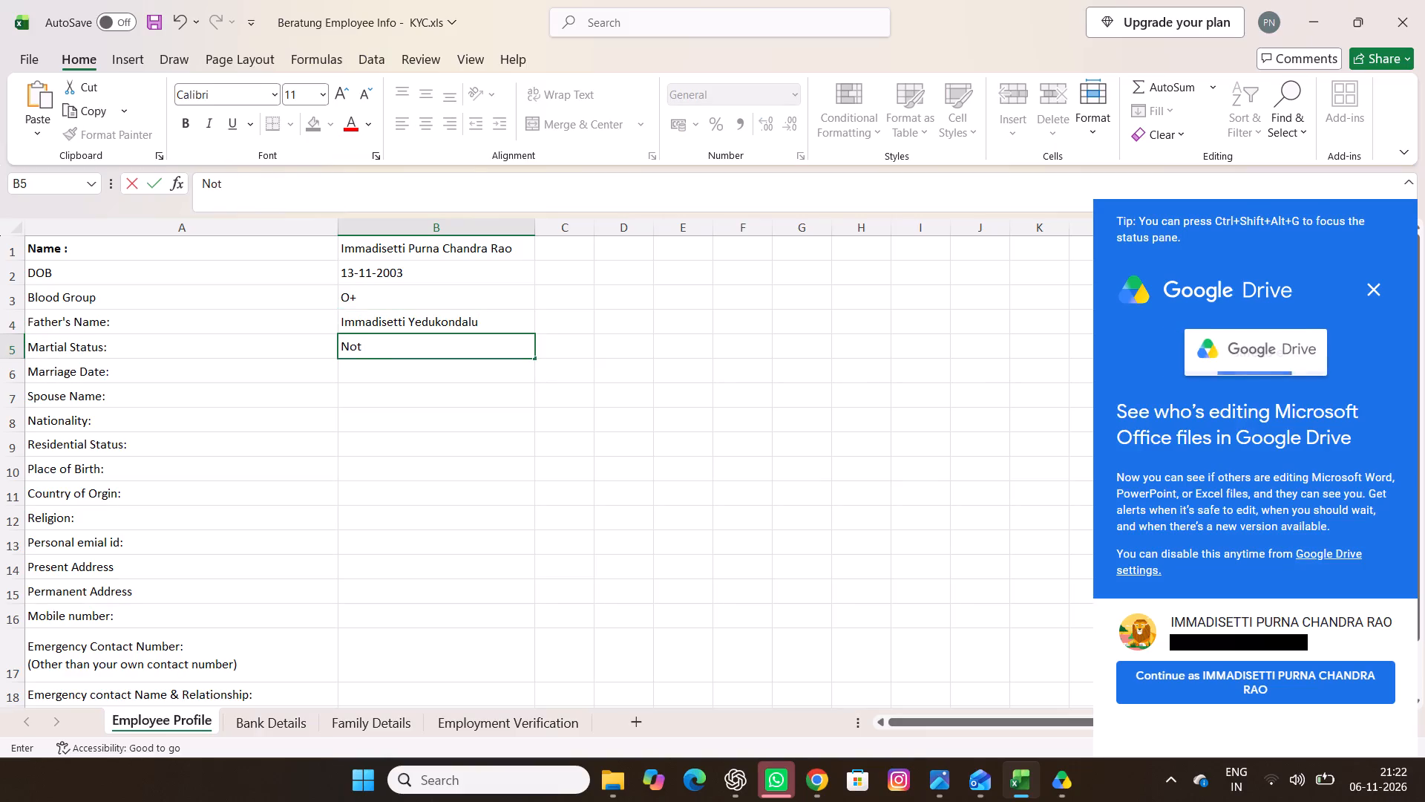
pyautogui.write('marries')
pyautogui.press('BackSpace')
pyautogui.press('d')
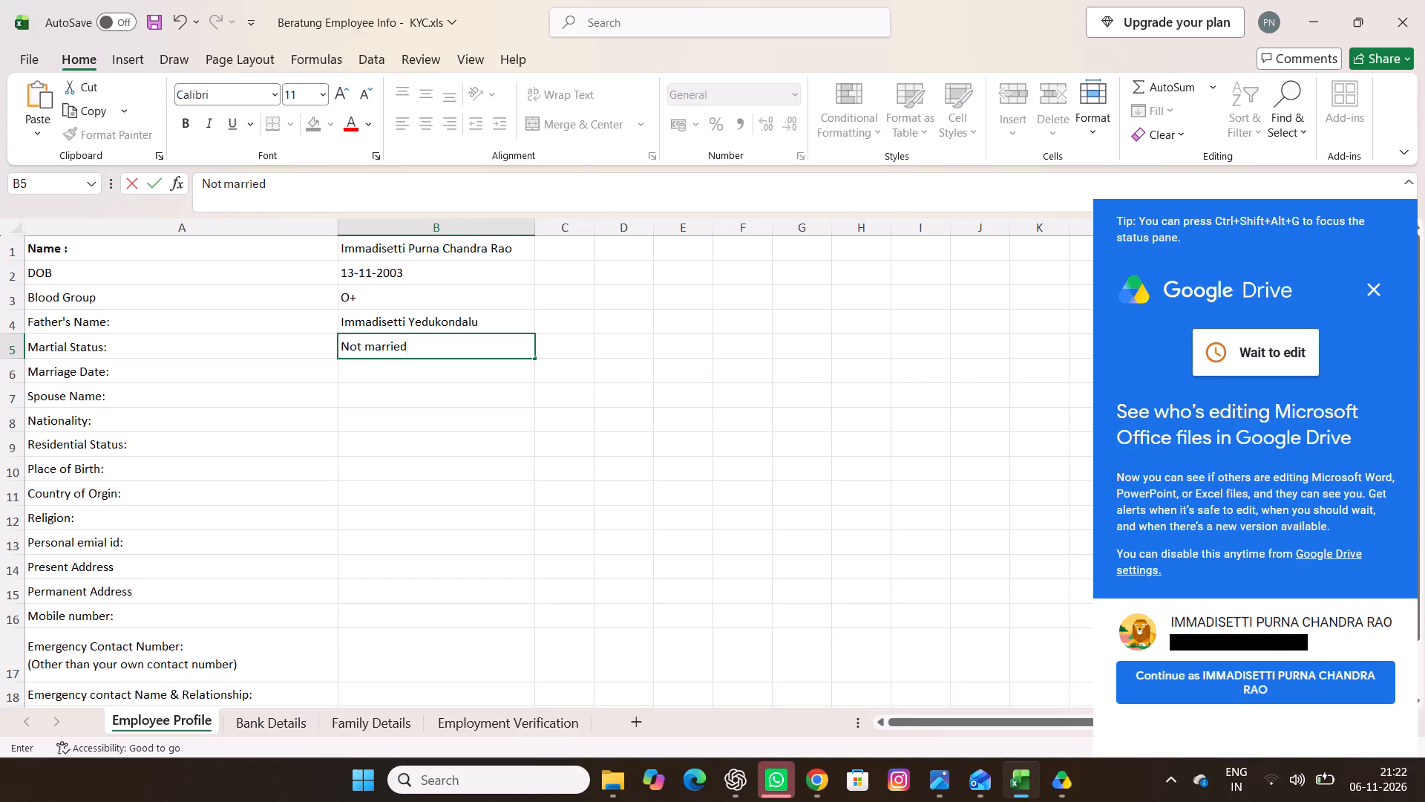
# Enter NA for both the marriage date in B6 and the spouse name in B7.
pyautogui.click(392, 370)
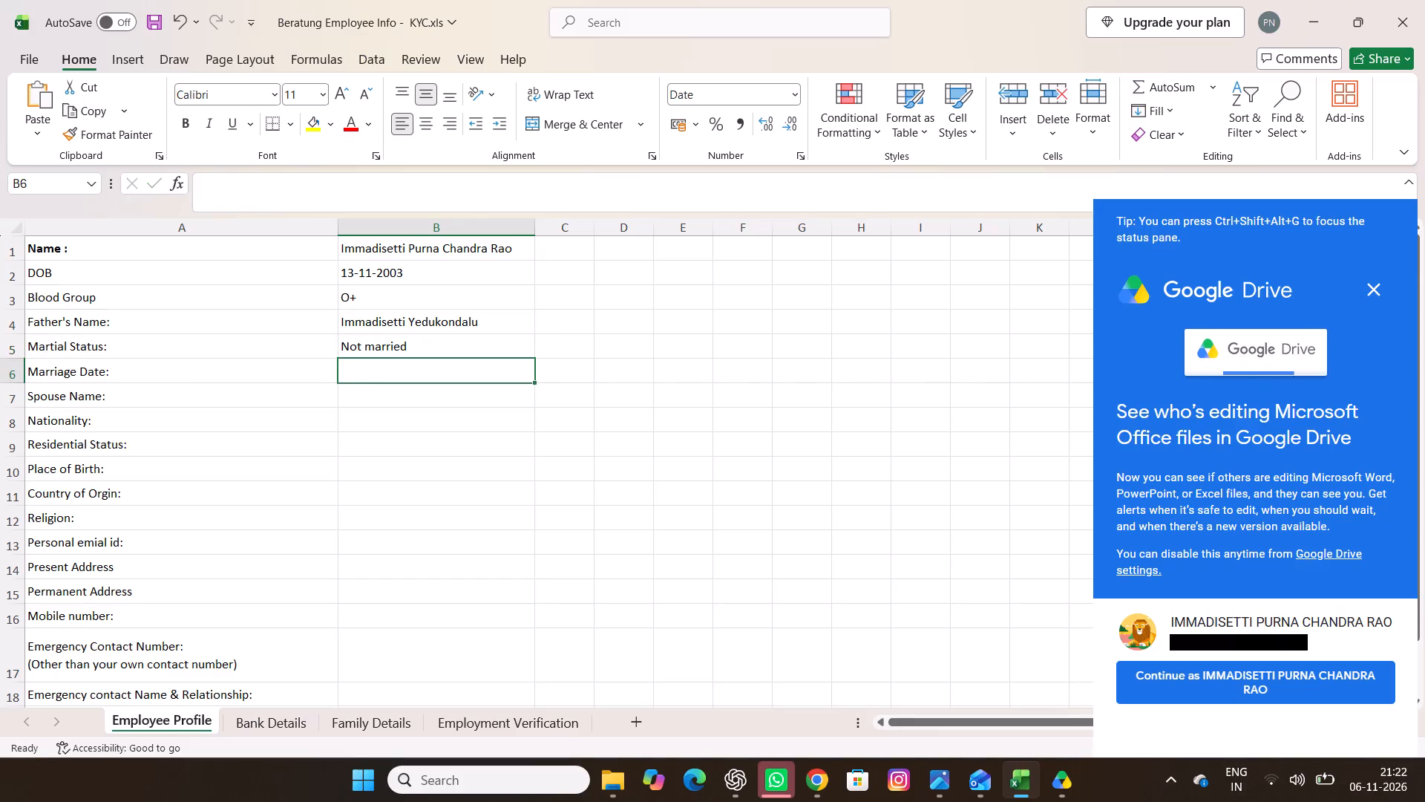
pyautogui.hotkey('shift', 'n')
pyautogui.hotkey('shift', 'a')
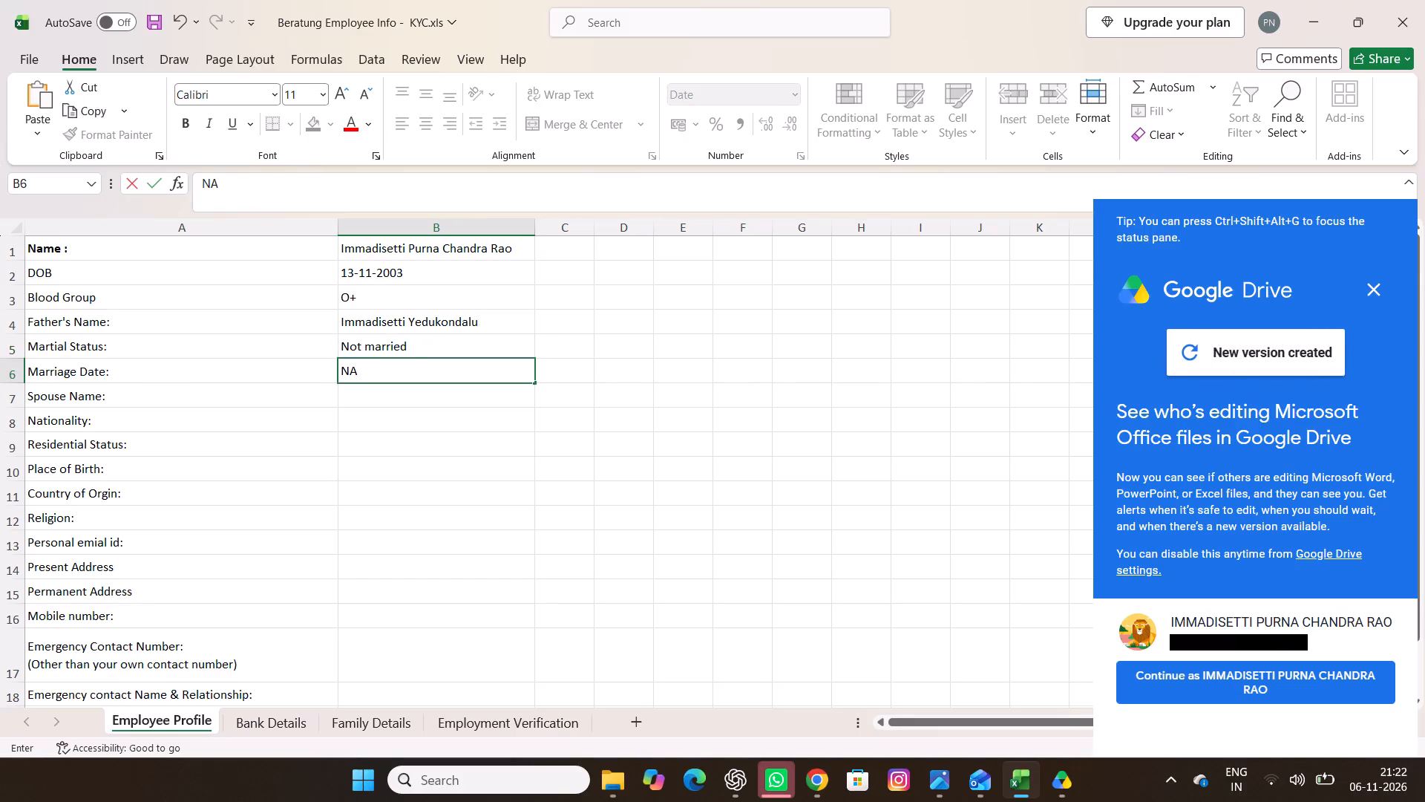
pyautogui.click(388, 399)
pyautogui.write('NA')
# Enter Indian as the employee's nationality in B8.
pyautogui.click(386, 421)
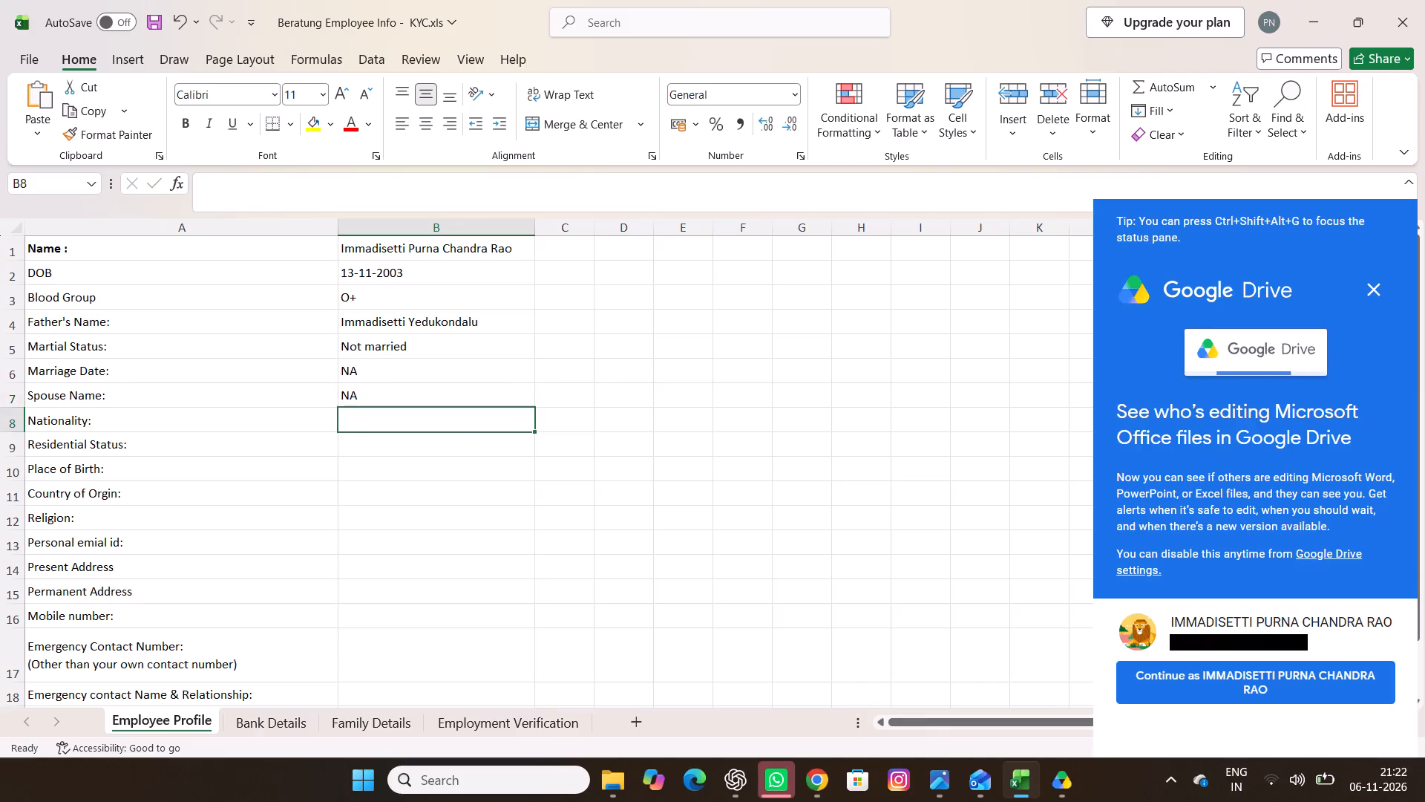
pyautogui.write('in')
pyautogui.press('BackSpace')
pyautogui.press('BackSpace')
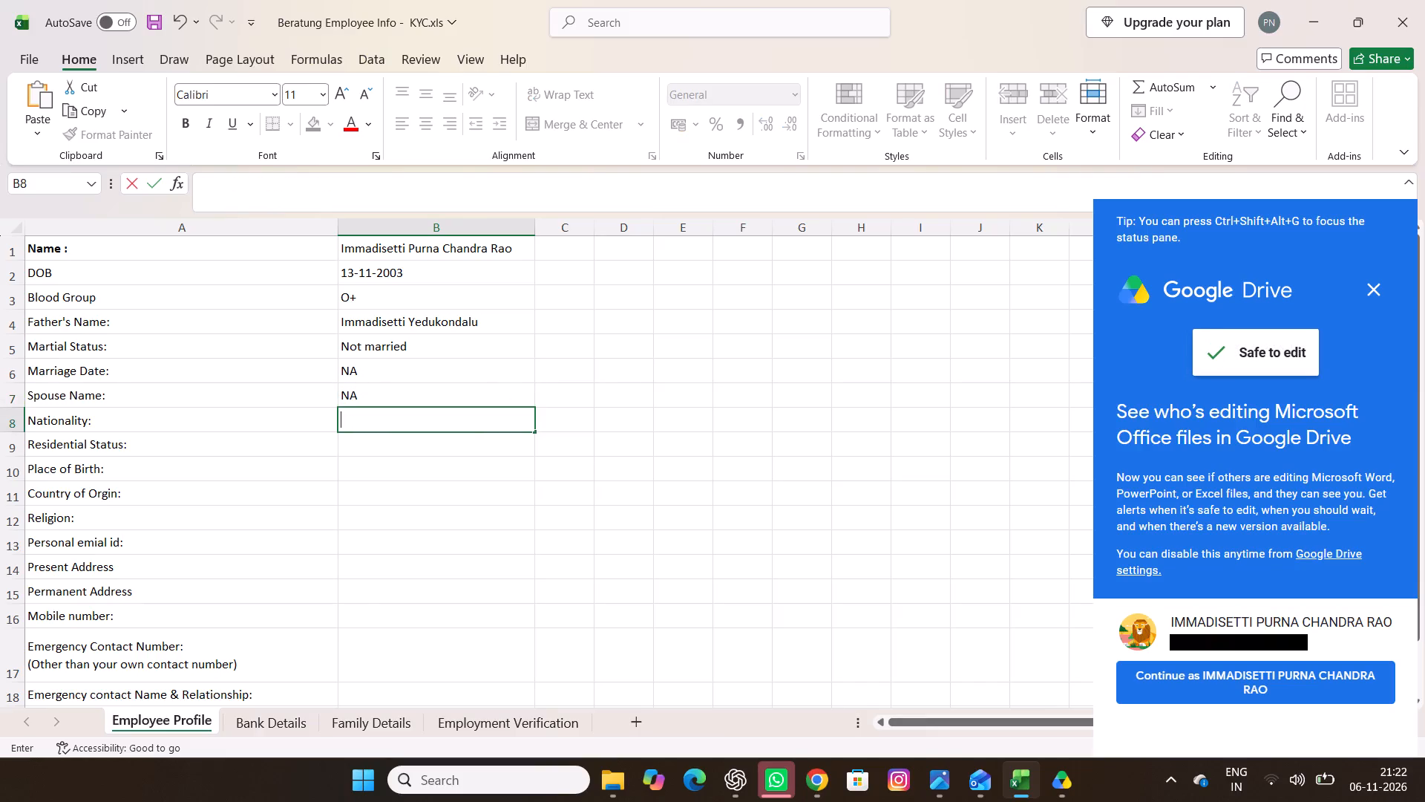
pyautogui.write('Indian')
# Enter BAPATLA as both the residential status in B9 and the place of birth in B10.
pyautogui.click(369, 449)
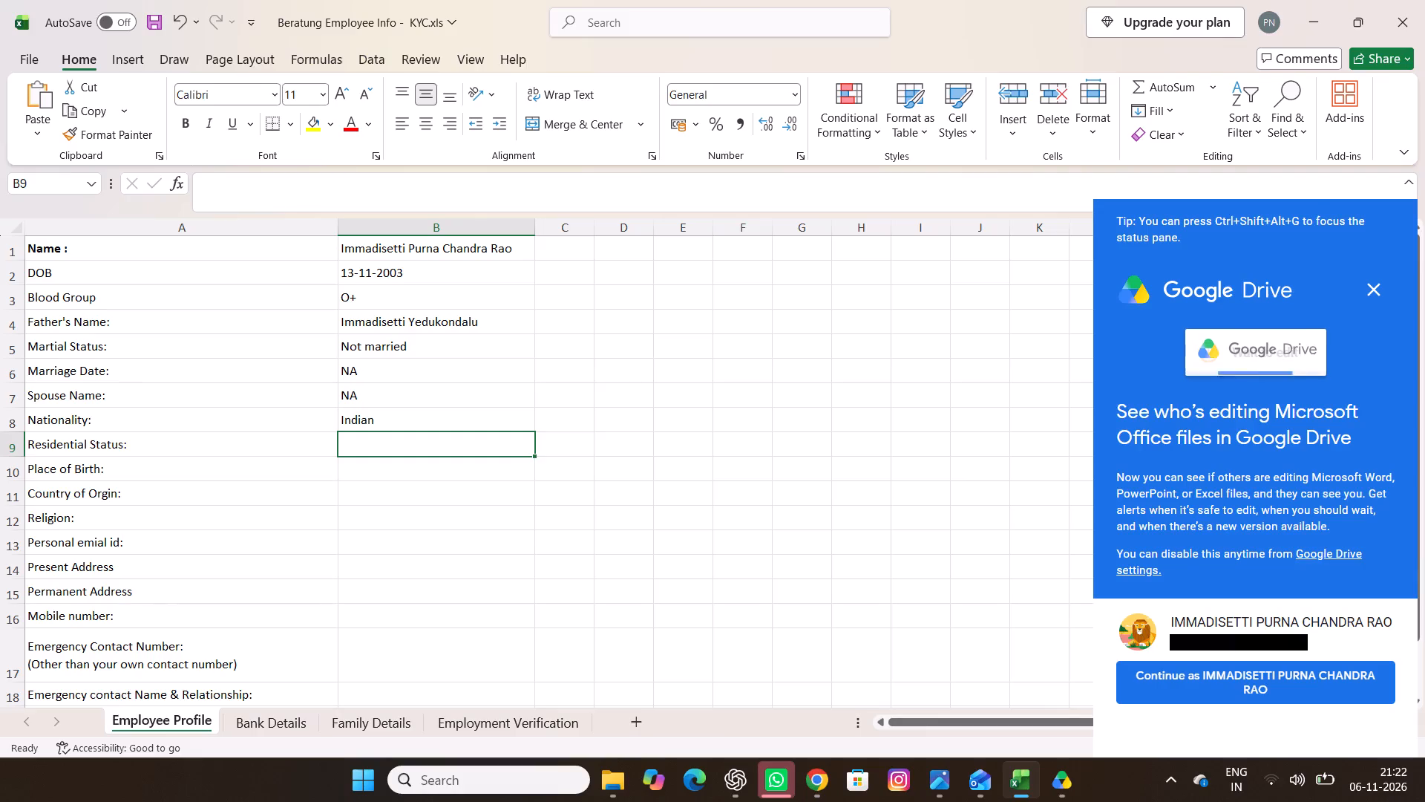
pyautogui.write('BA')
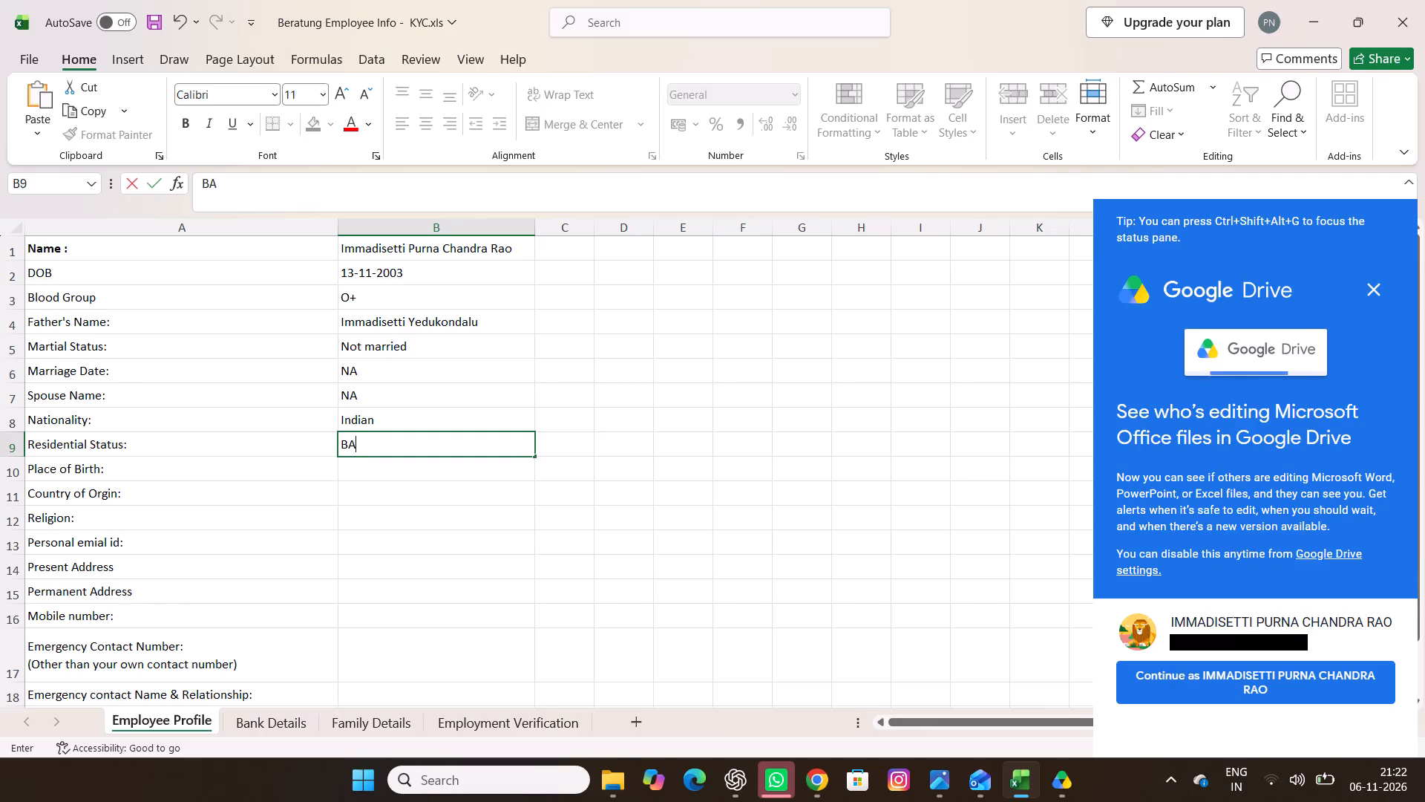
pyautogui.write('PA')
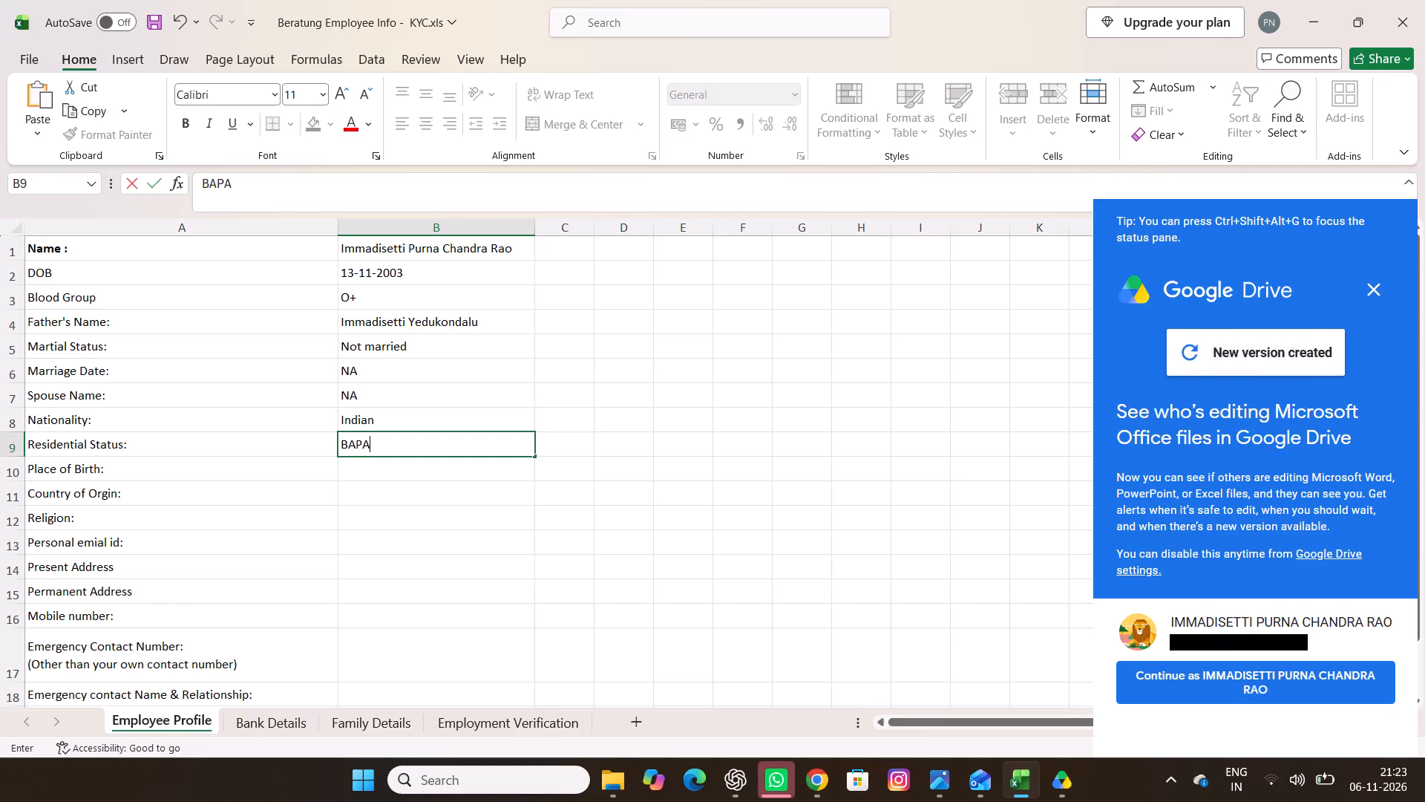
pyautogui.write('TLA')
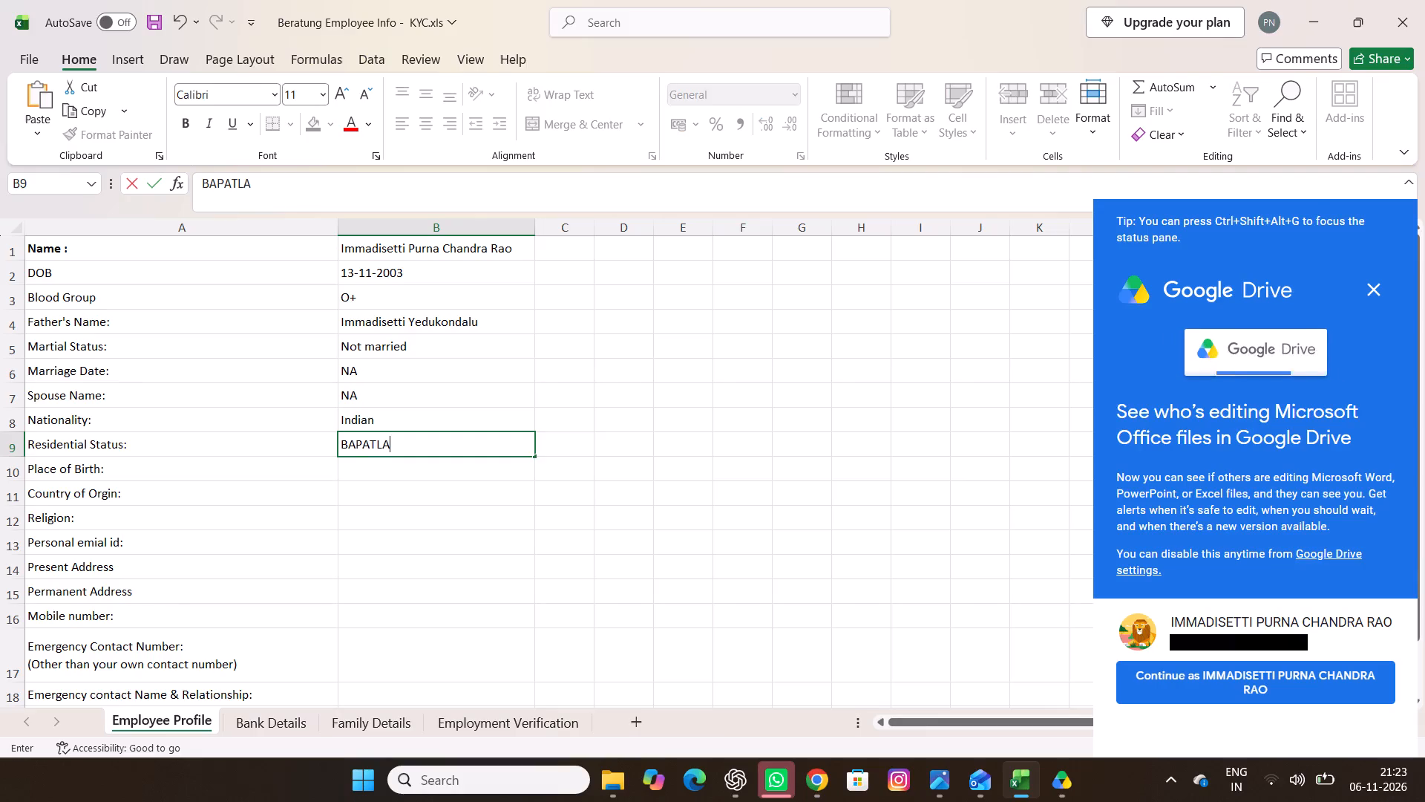
pyautogui.click(371, 462)
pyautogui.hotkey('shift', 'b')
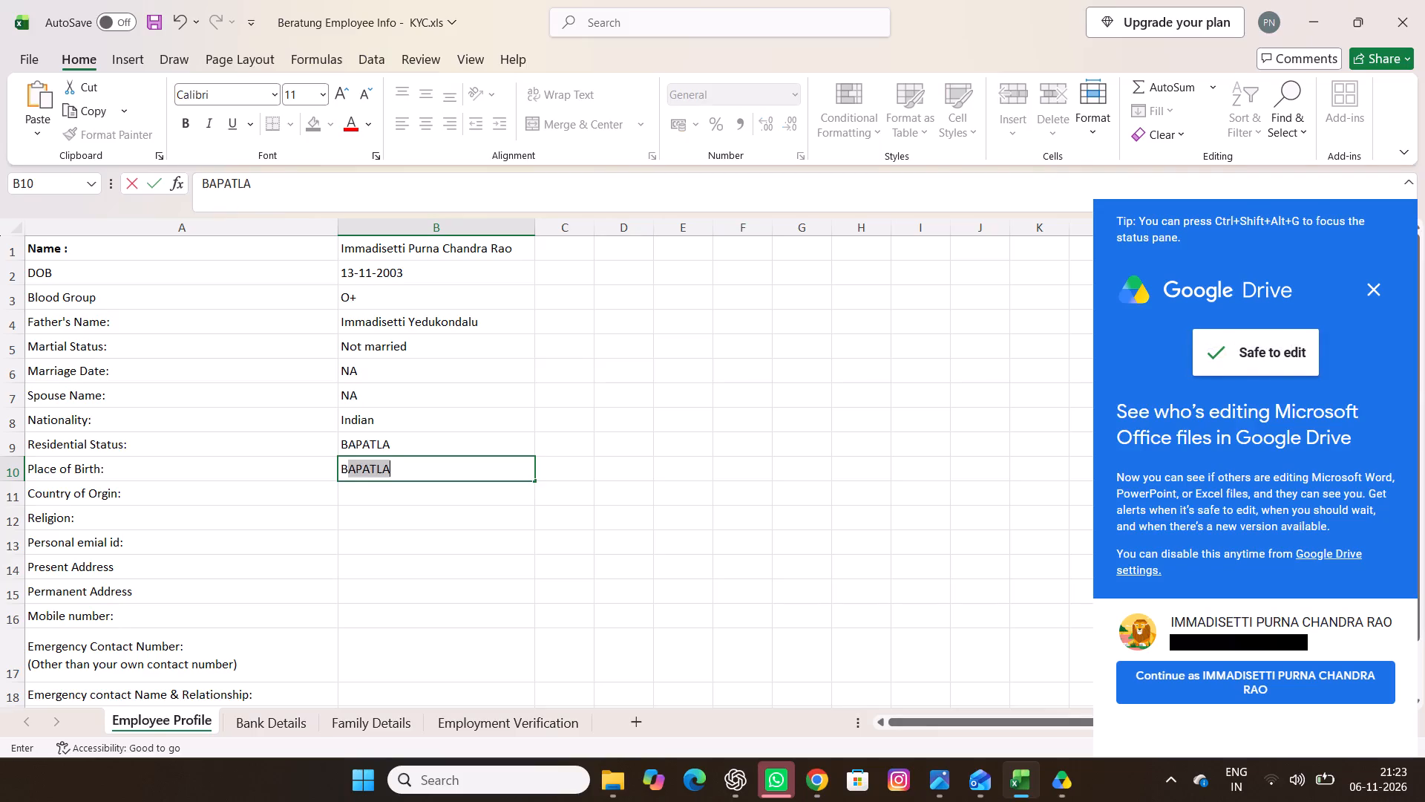
pyautogui.click(419, 472)
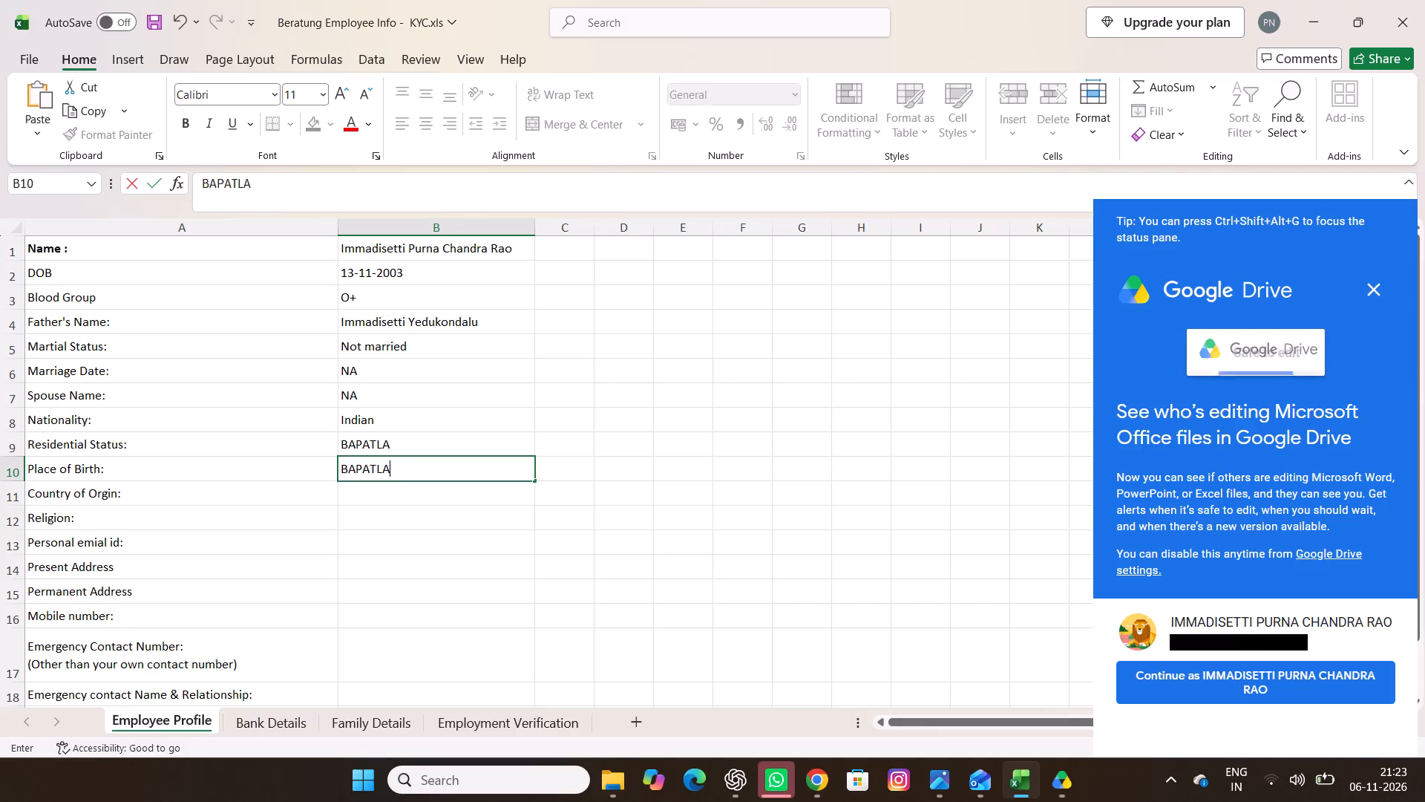
# Enter India as the country of origin in B11, without the autocompleted final n.
pyautogui.click(396, 499)
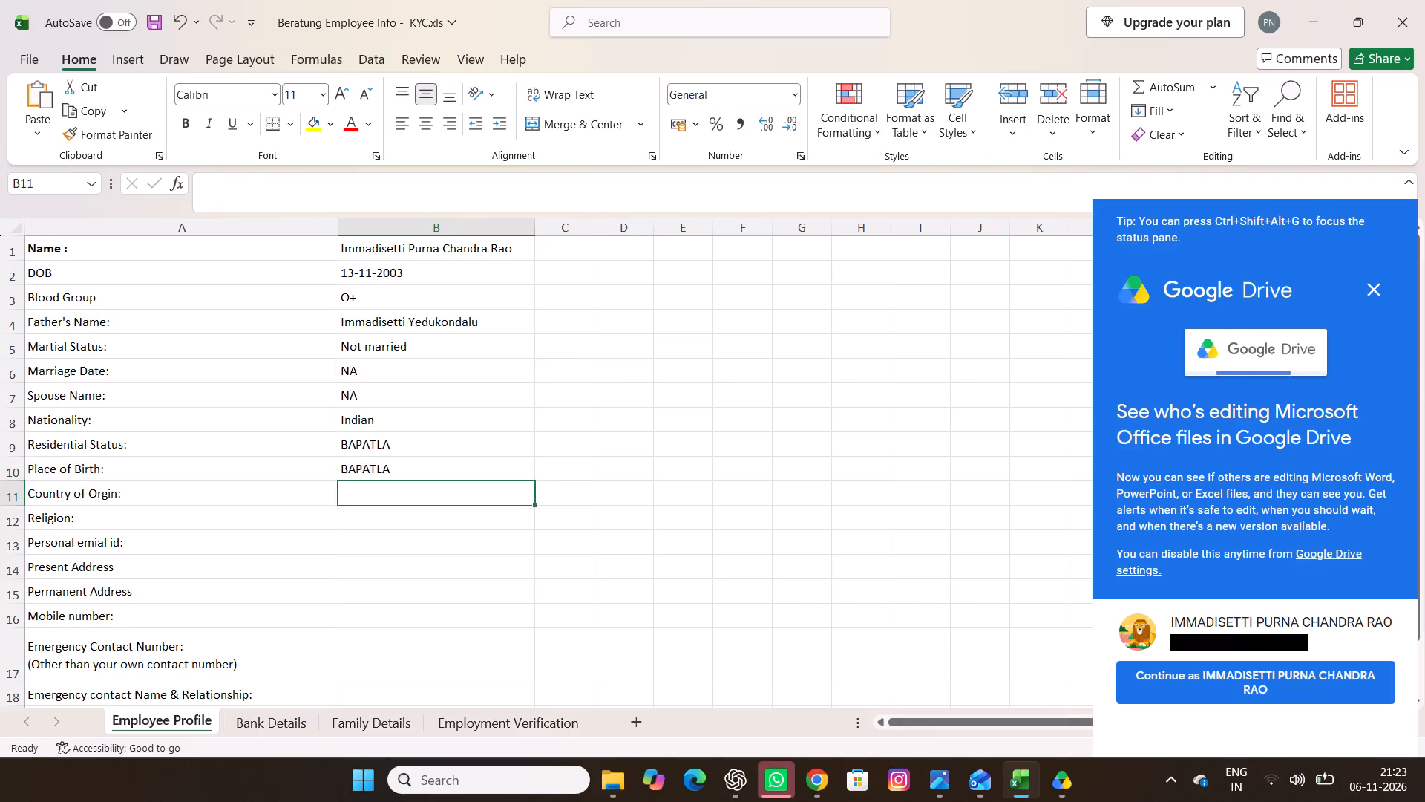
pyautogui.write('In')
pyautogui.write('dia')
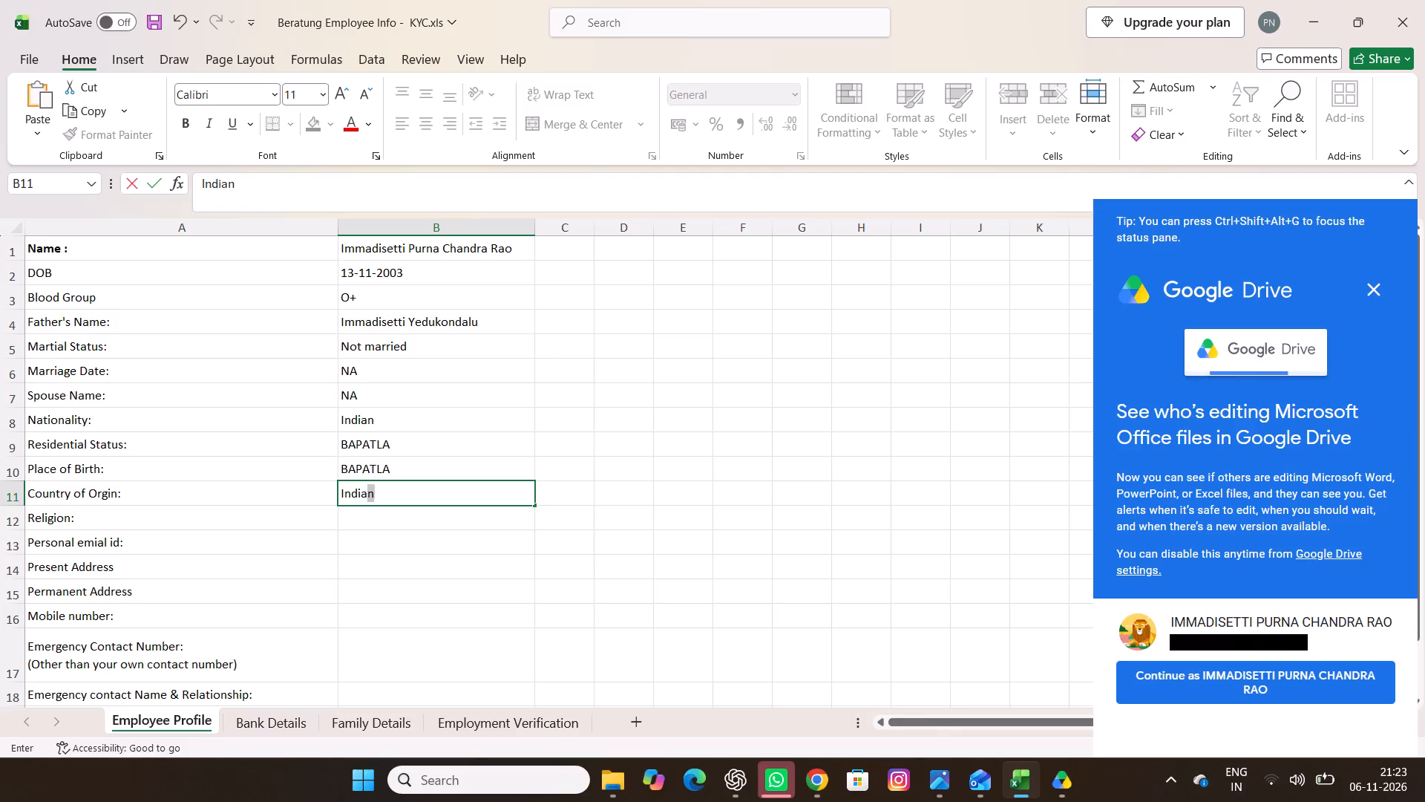
pyautogui.click(396, 523)
pyautogui.click(399, 502)
pyautogui.click(399, 502)
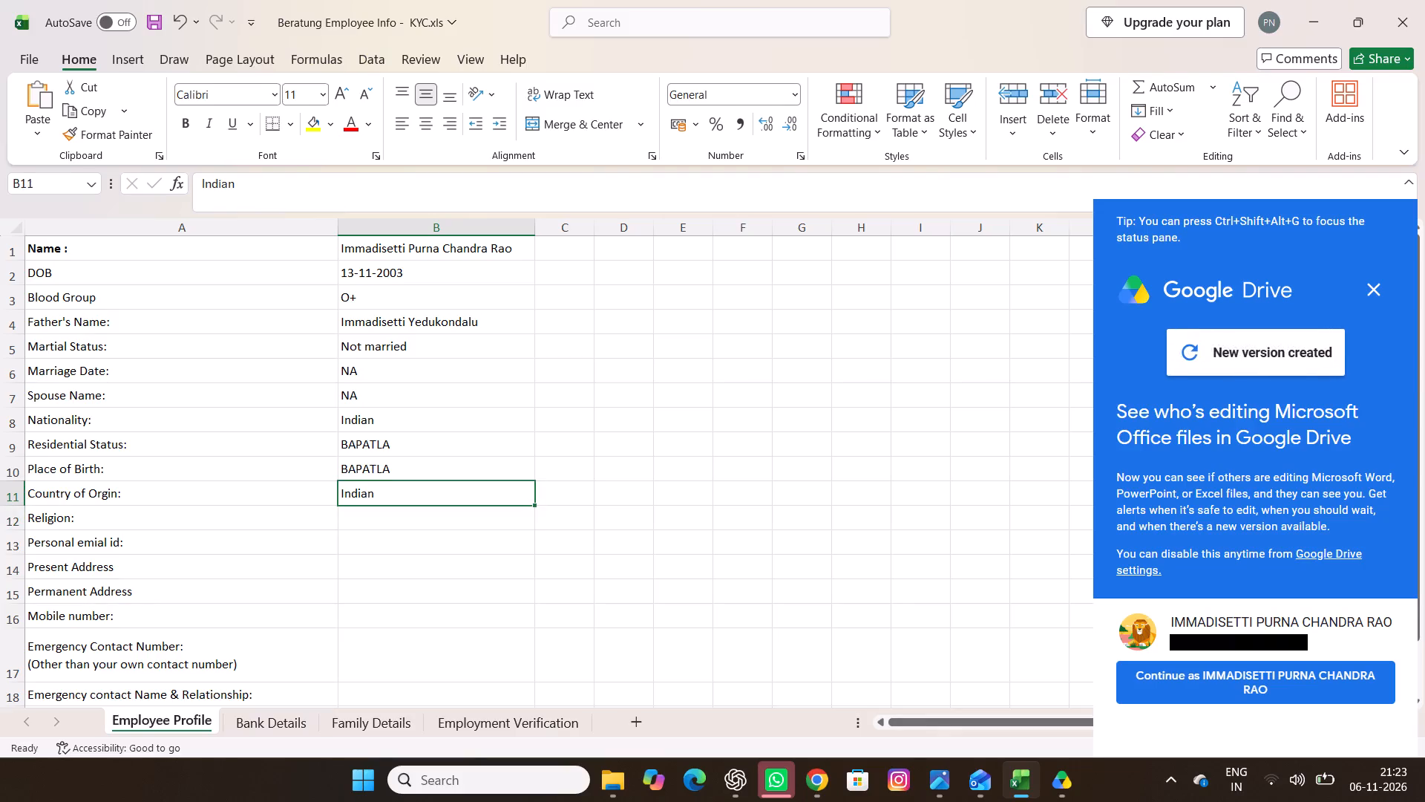
pyautogui.click(384, 495)
pyautogui.click(384, 495)
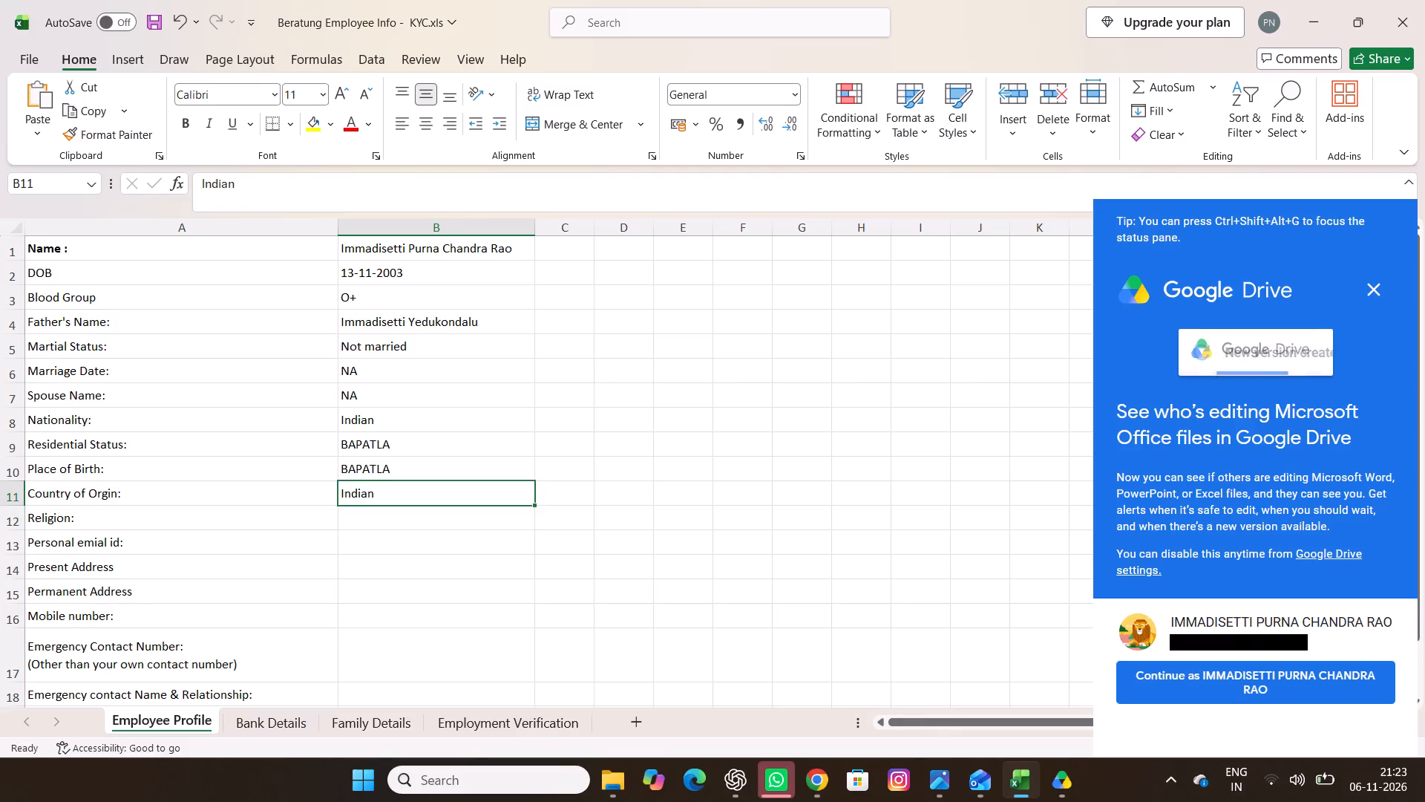
pyautogui.click(375, 496)
pyautogui.doubleClick(375, 496)
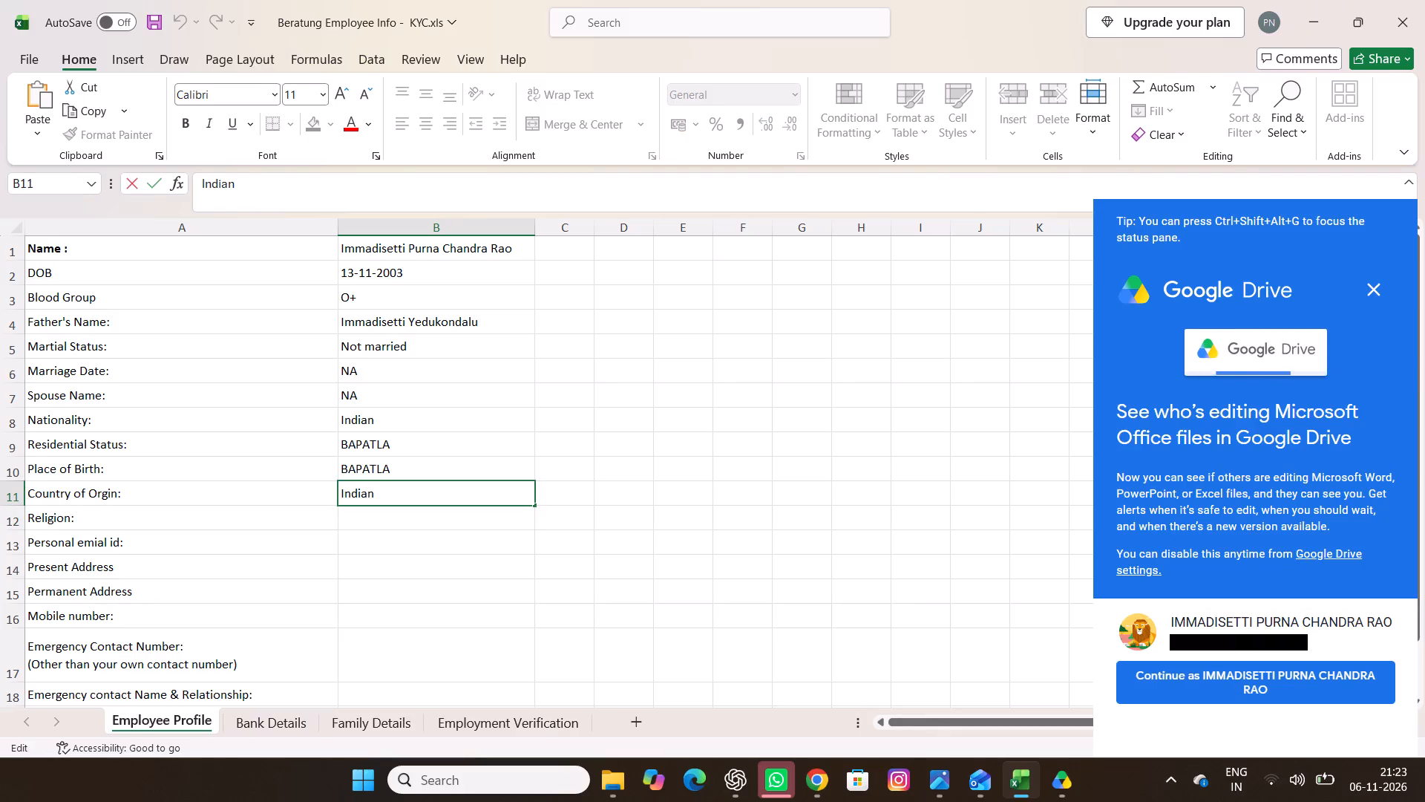
pyautogui.press('BackSpace')
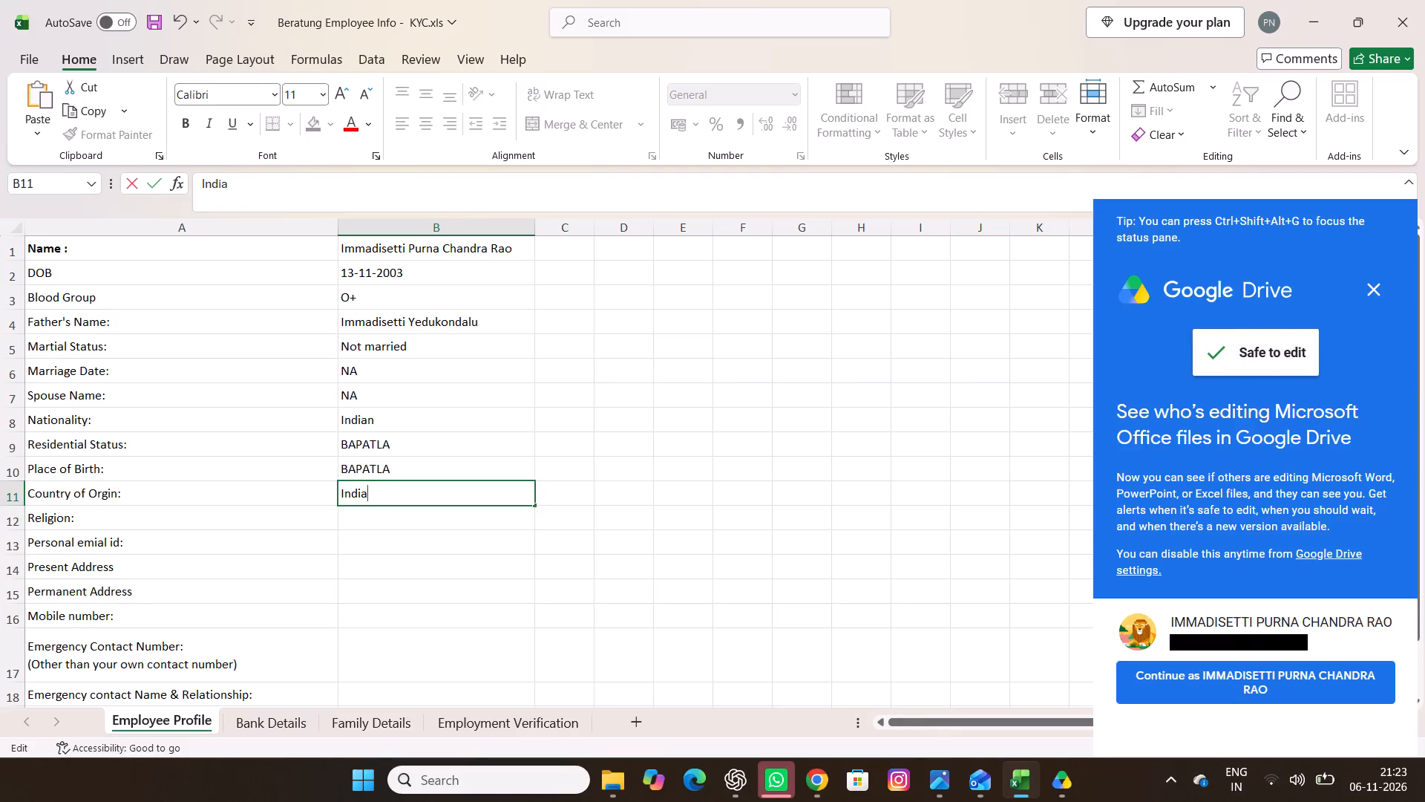
# Enter the employee's religion in B12, beginning with Hindus.
pyautogui.click(386, 519)
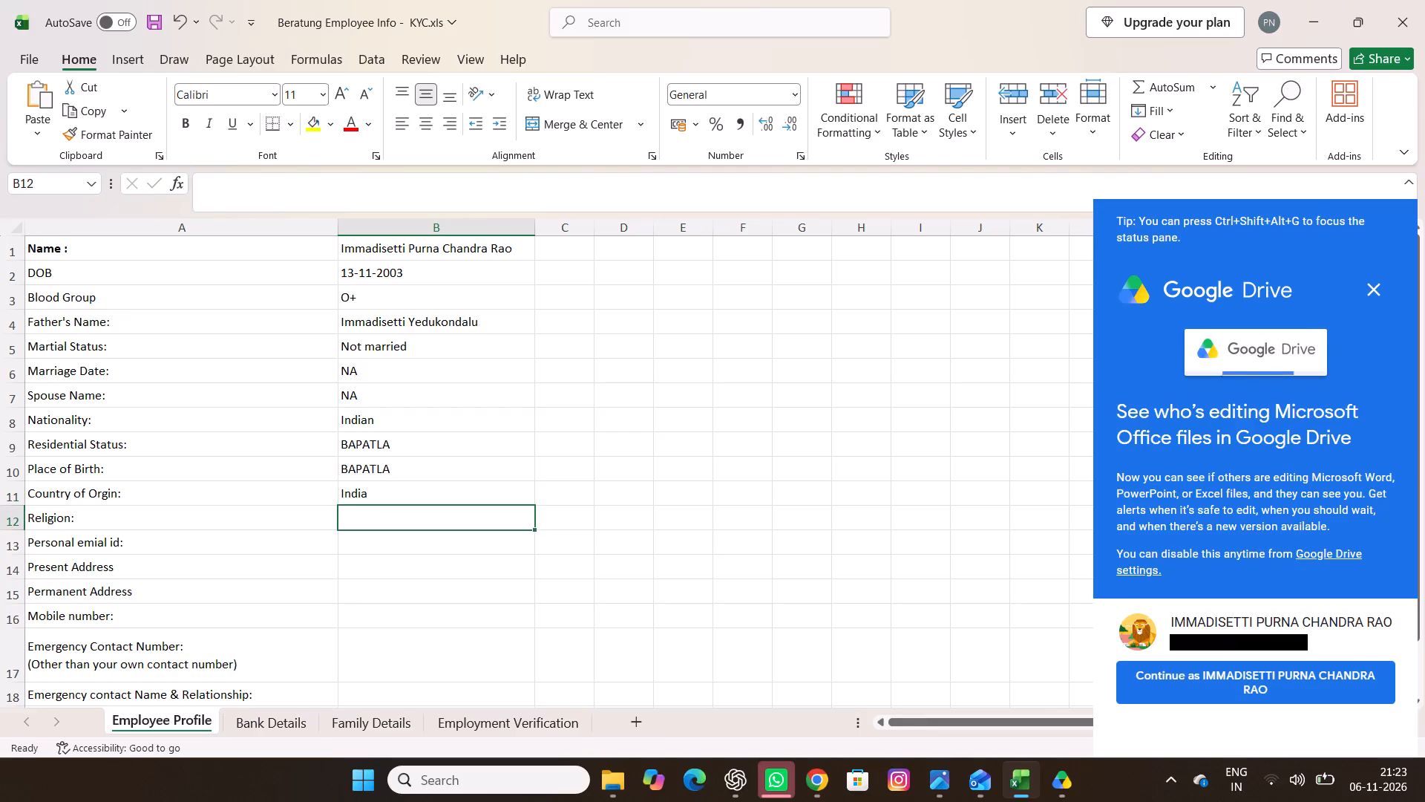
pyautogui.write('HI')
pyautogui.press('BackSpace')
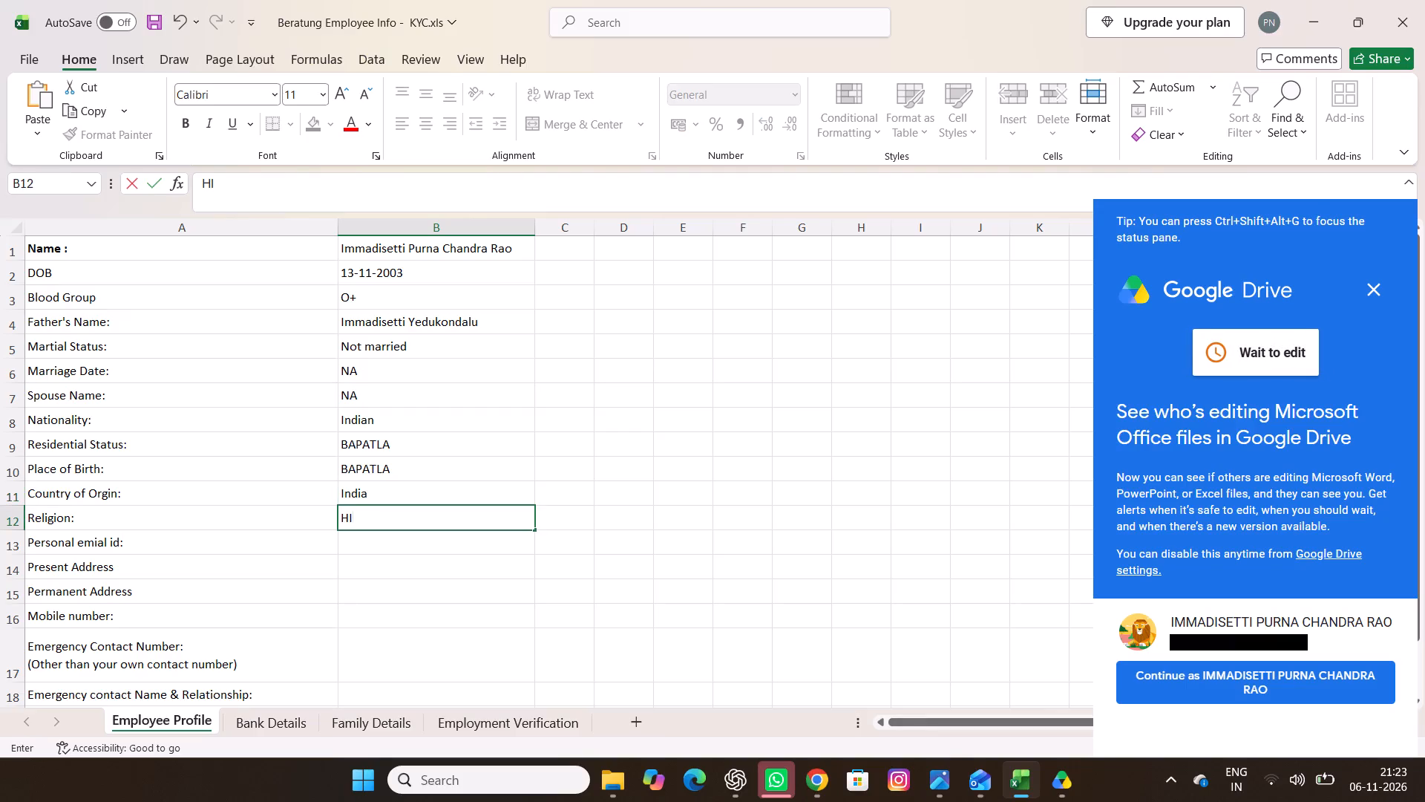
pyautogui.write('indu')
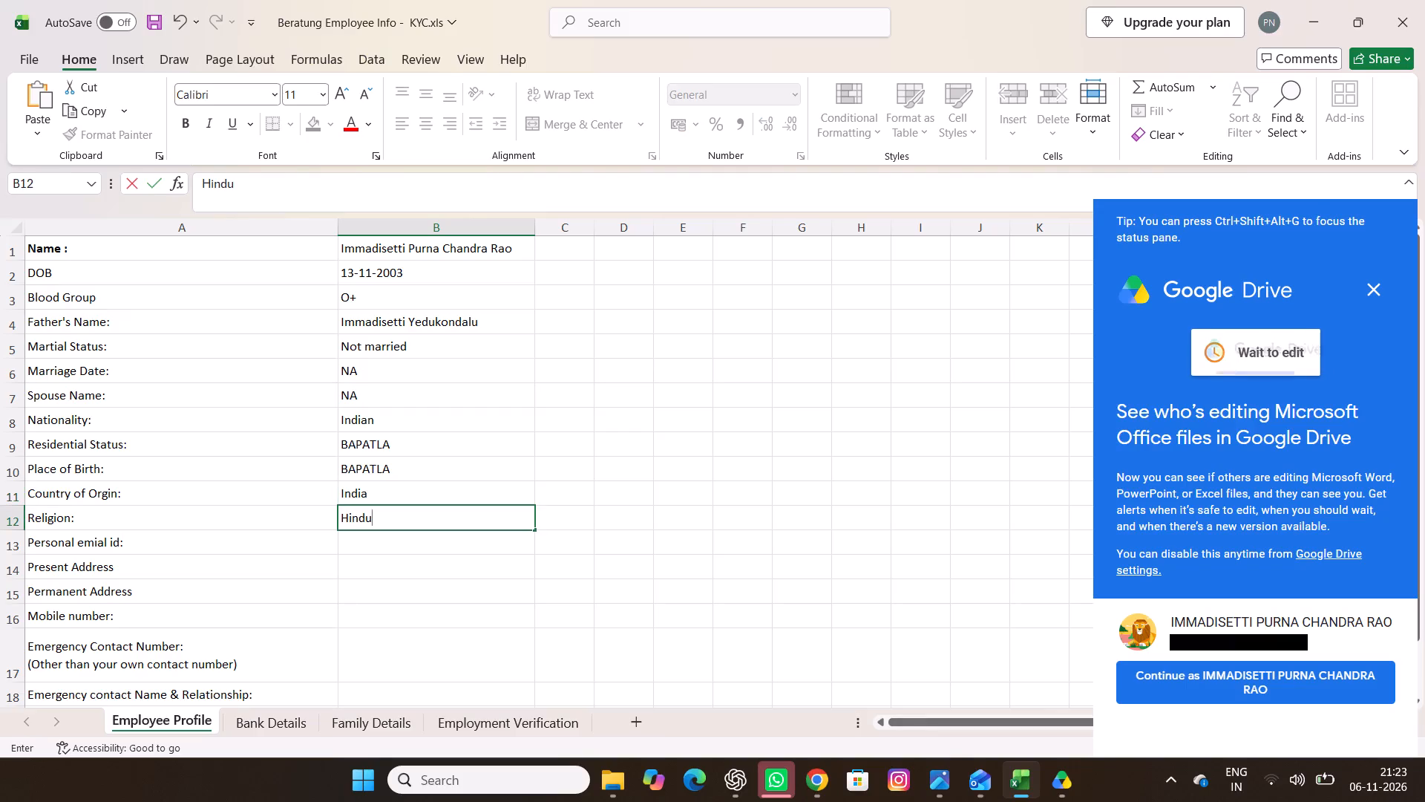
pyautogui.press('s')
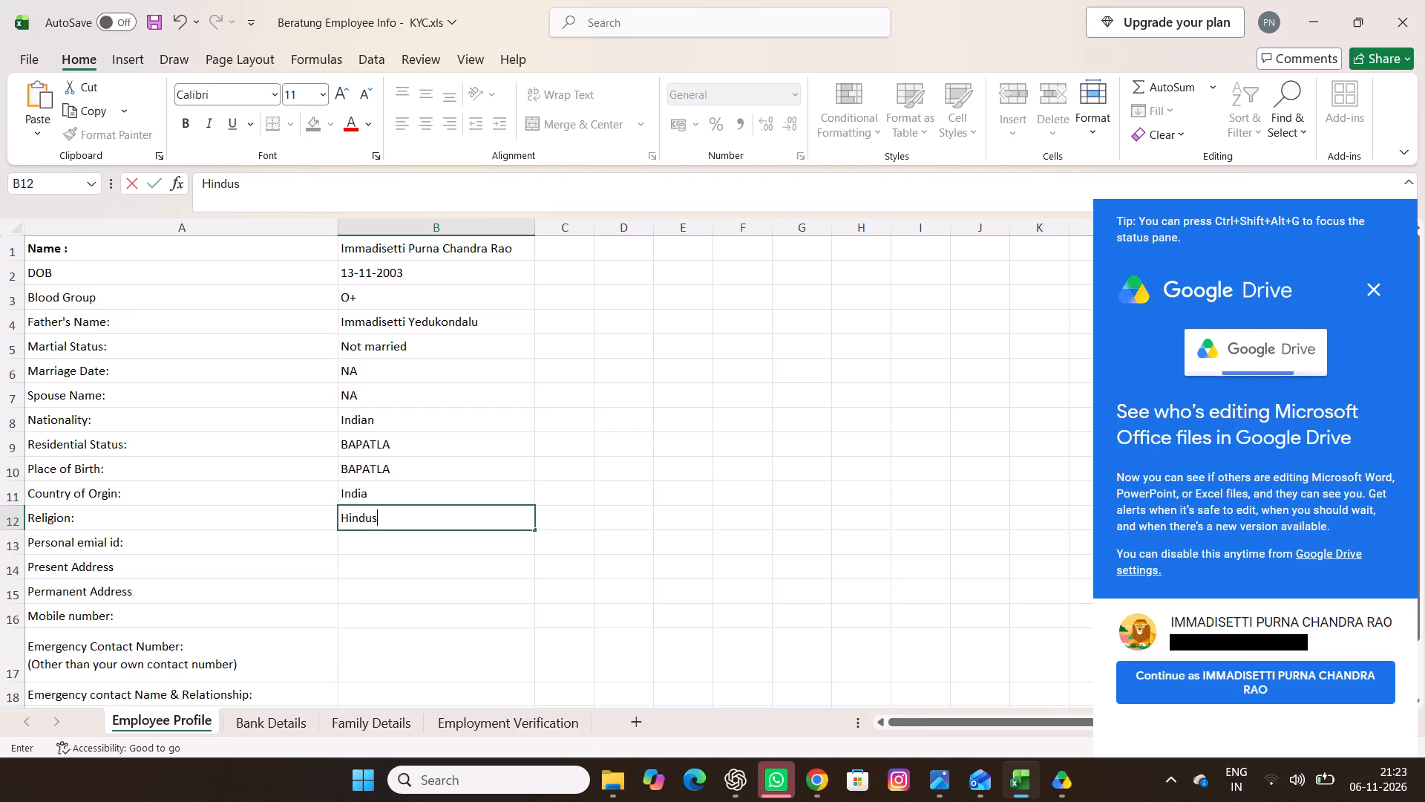
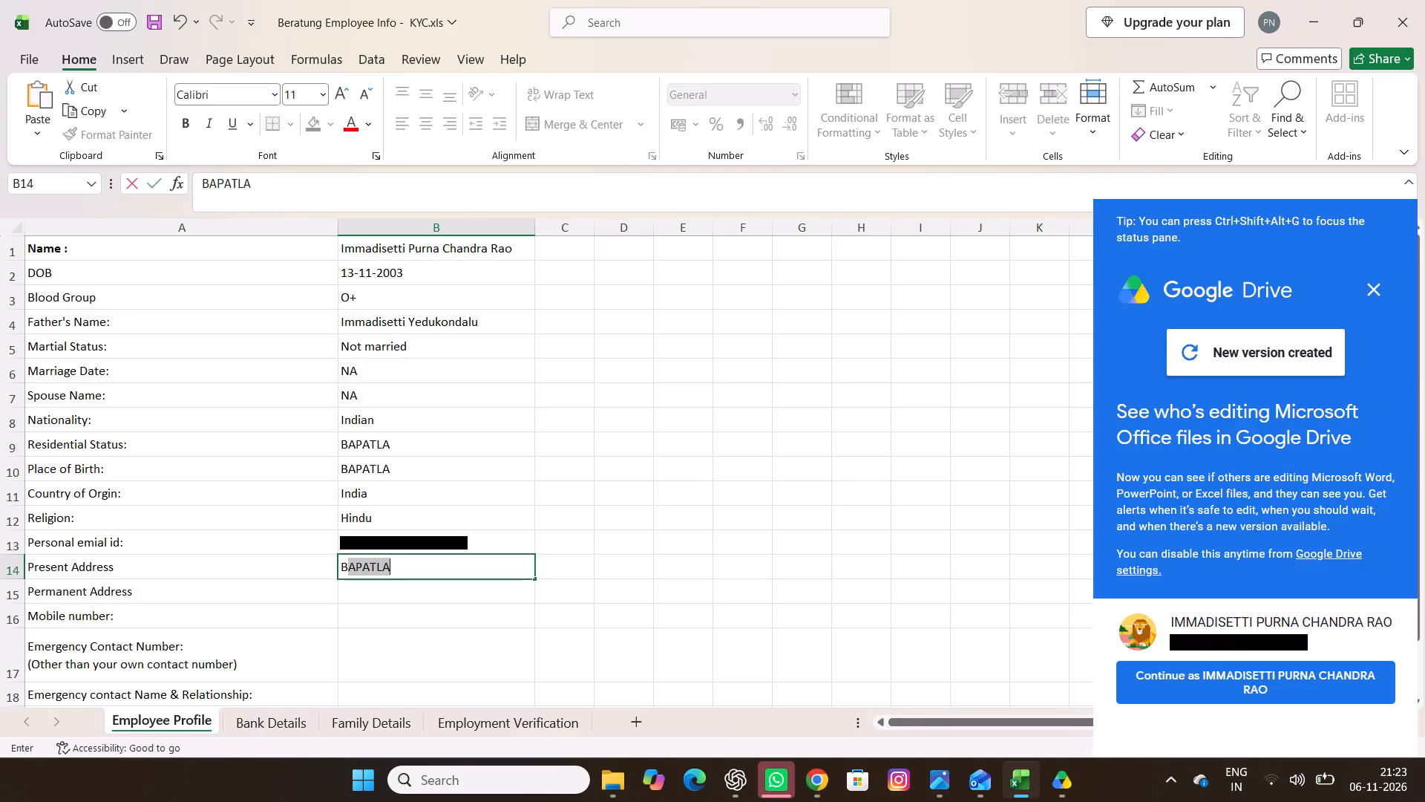
# Enter the employee's present address in B14, listing the colony, the place names marked (D) and (M), and the state, separated by commas.
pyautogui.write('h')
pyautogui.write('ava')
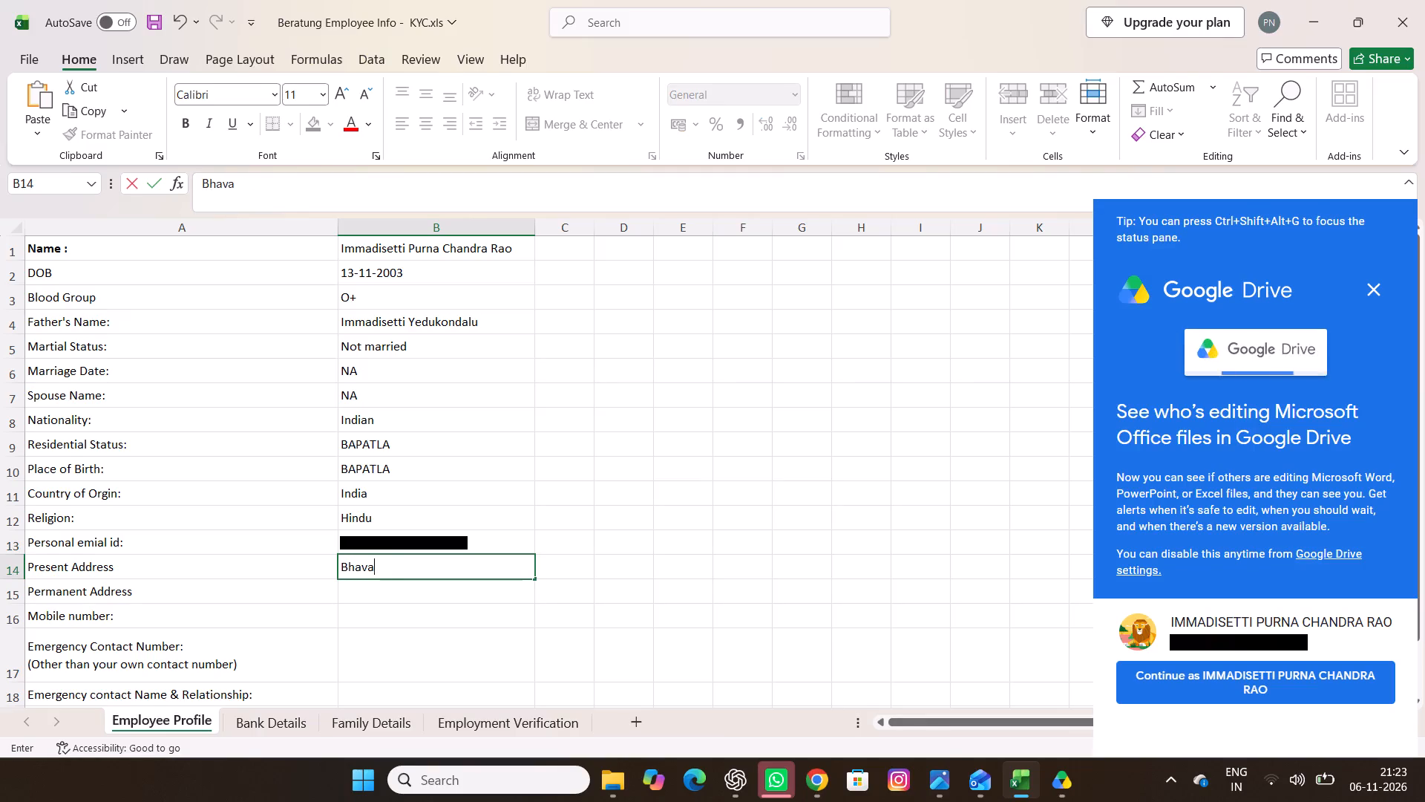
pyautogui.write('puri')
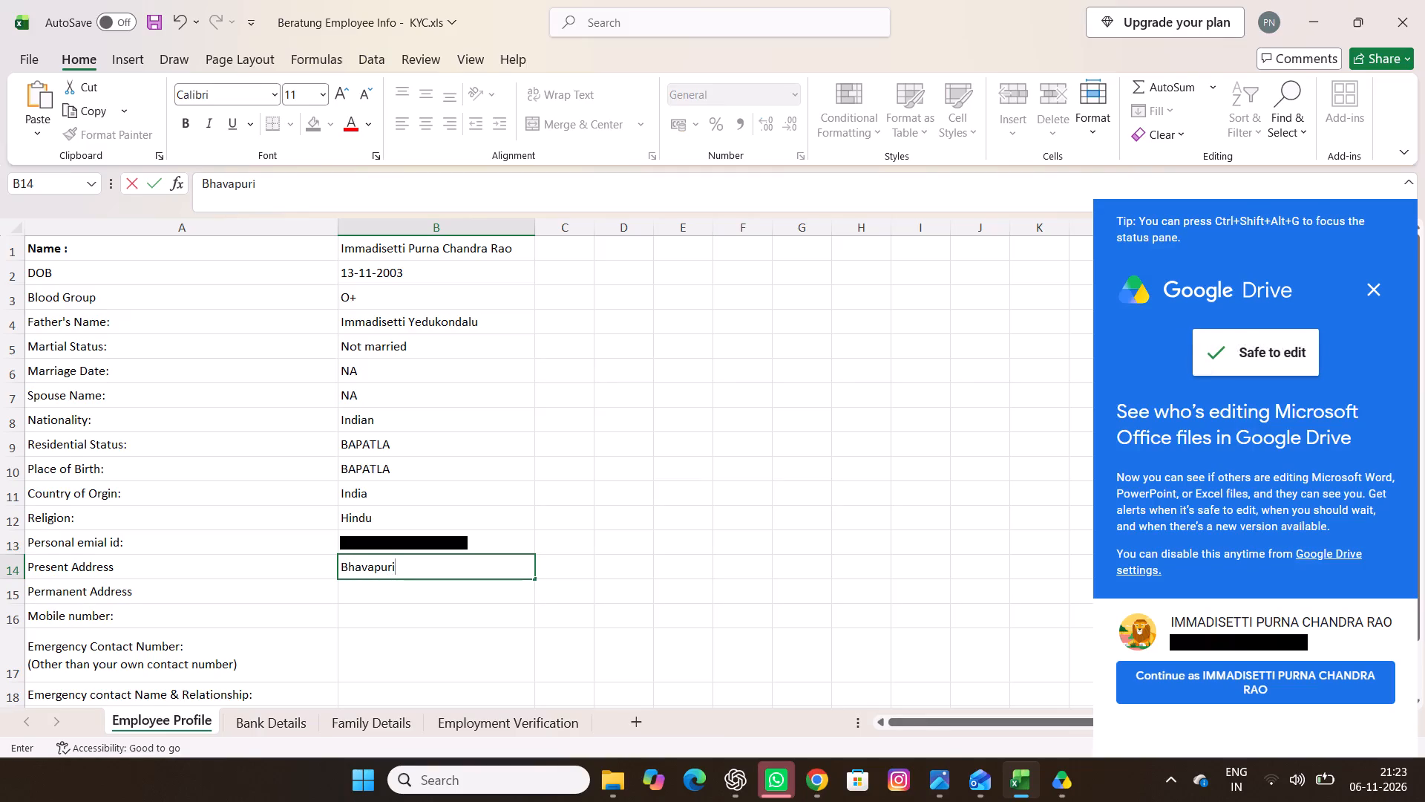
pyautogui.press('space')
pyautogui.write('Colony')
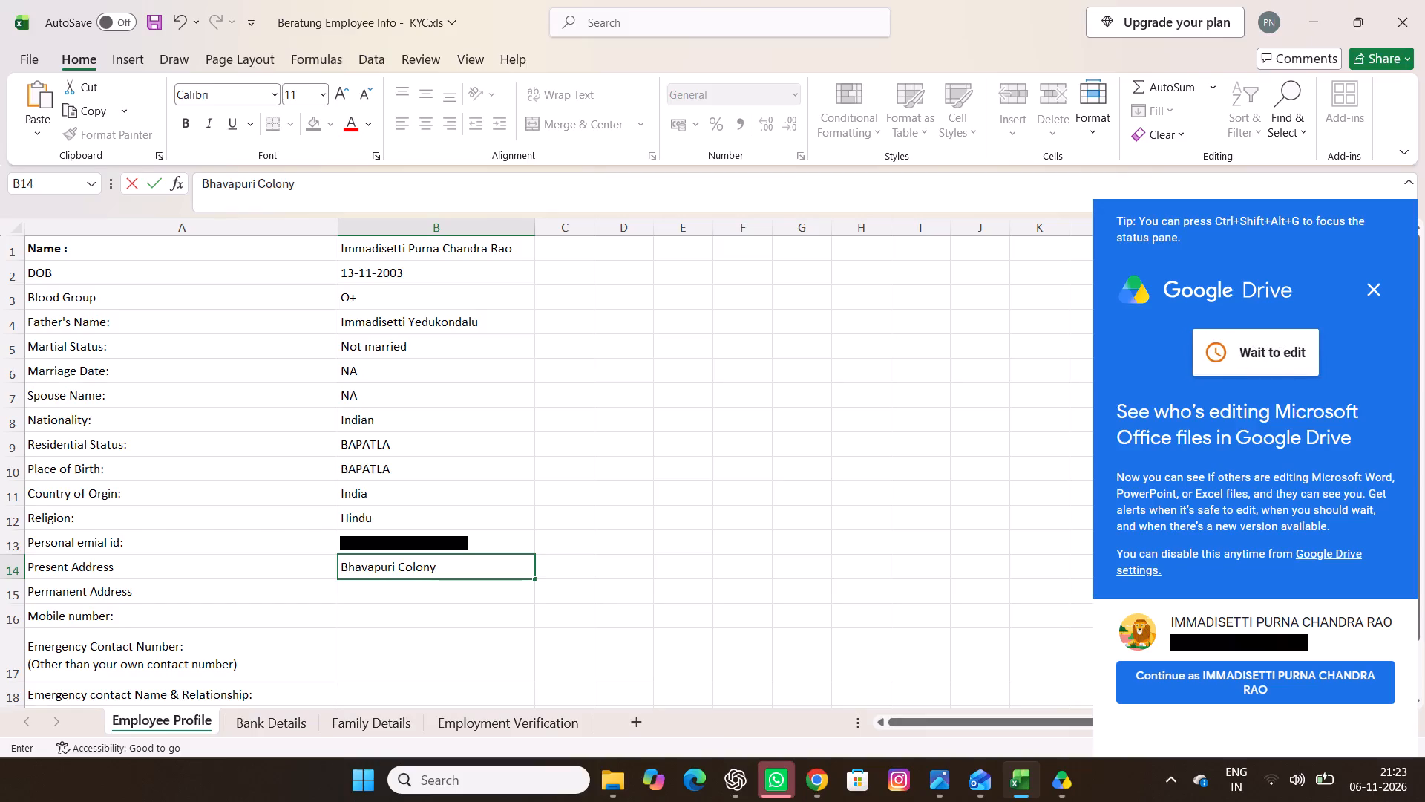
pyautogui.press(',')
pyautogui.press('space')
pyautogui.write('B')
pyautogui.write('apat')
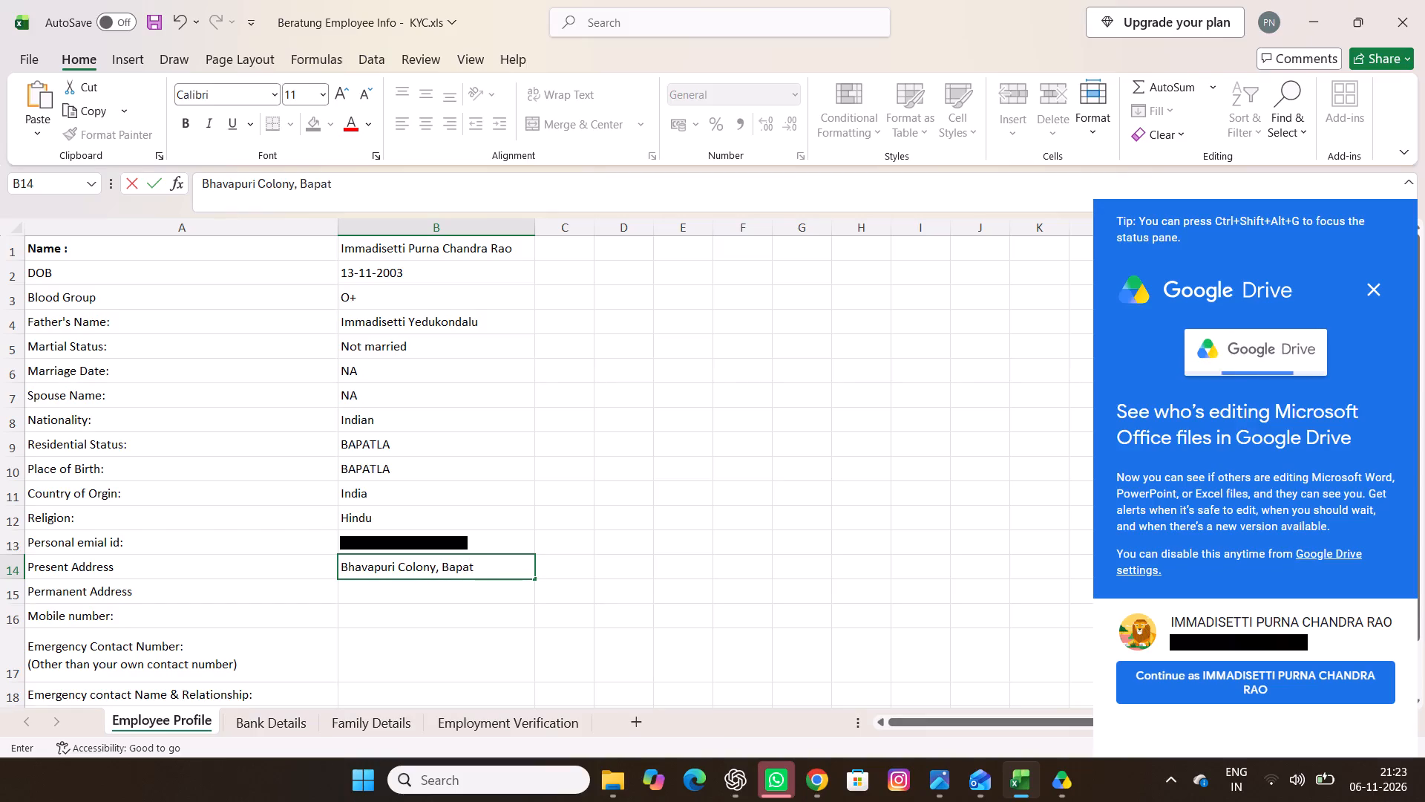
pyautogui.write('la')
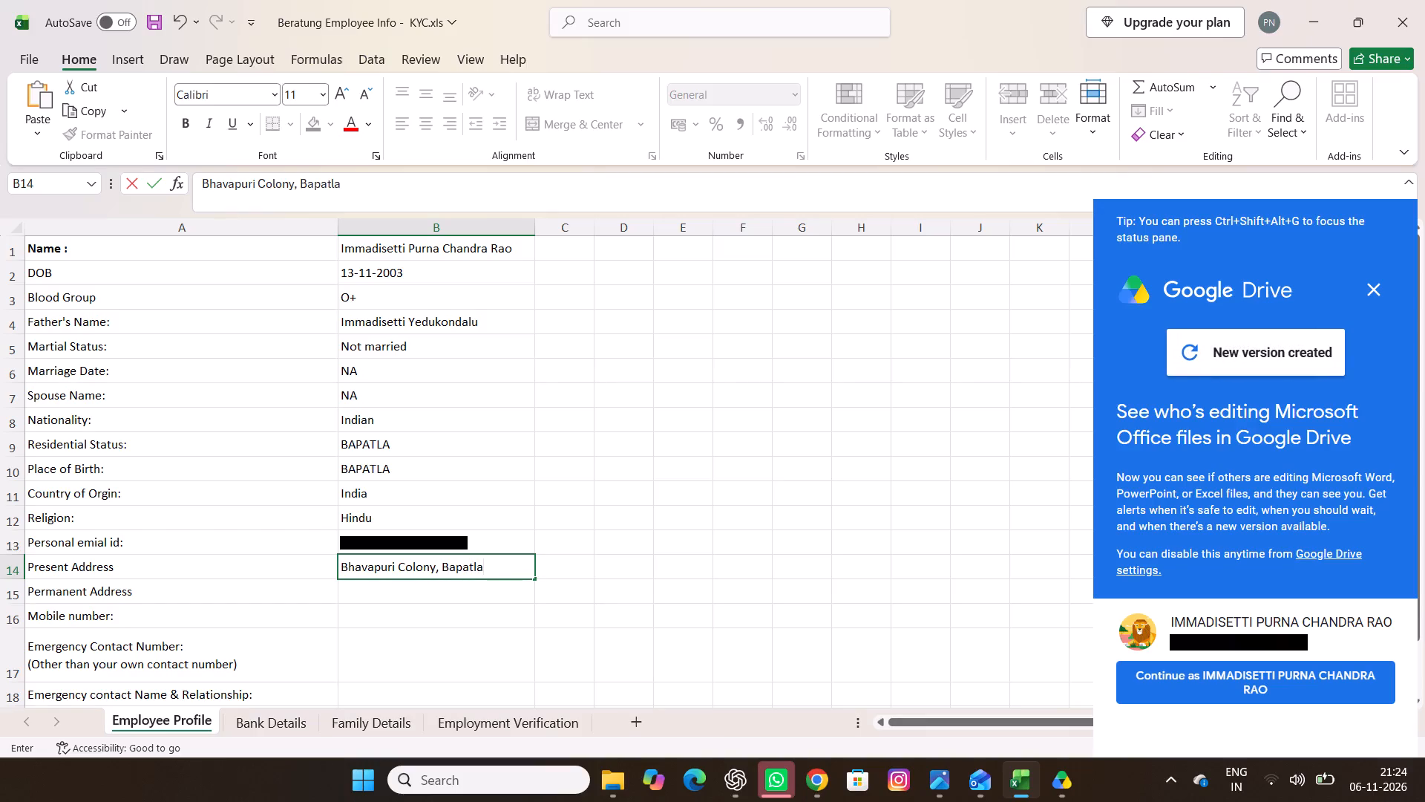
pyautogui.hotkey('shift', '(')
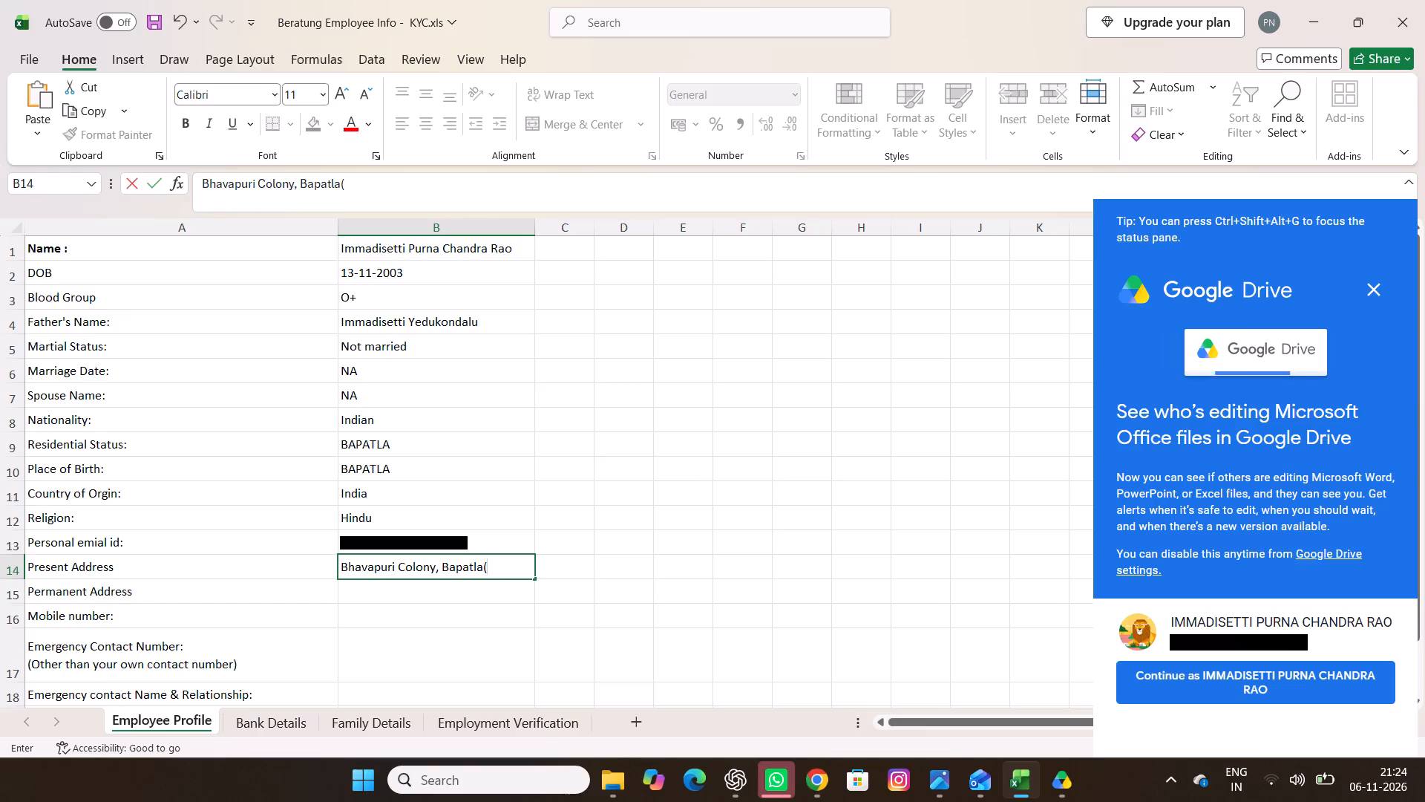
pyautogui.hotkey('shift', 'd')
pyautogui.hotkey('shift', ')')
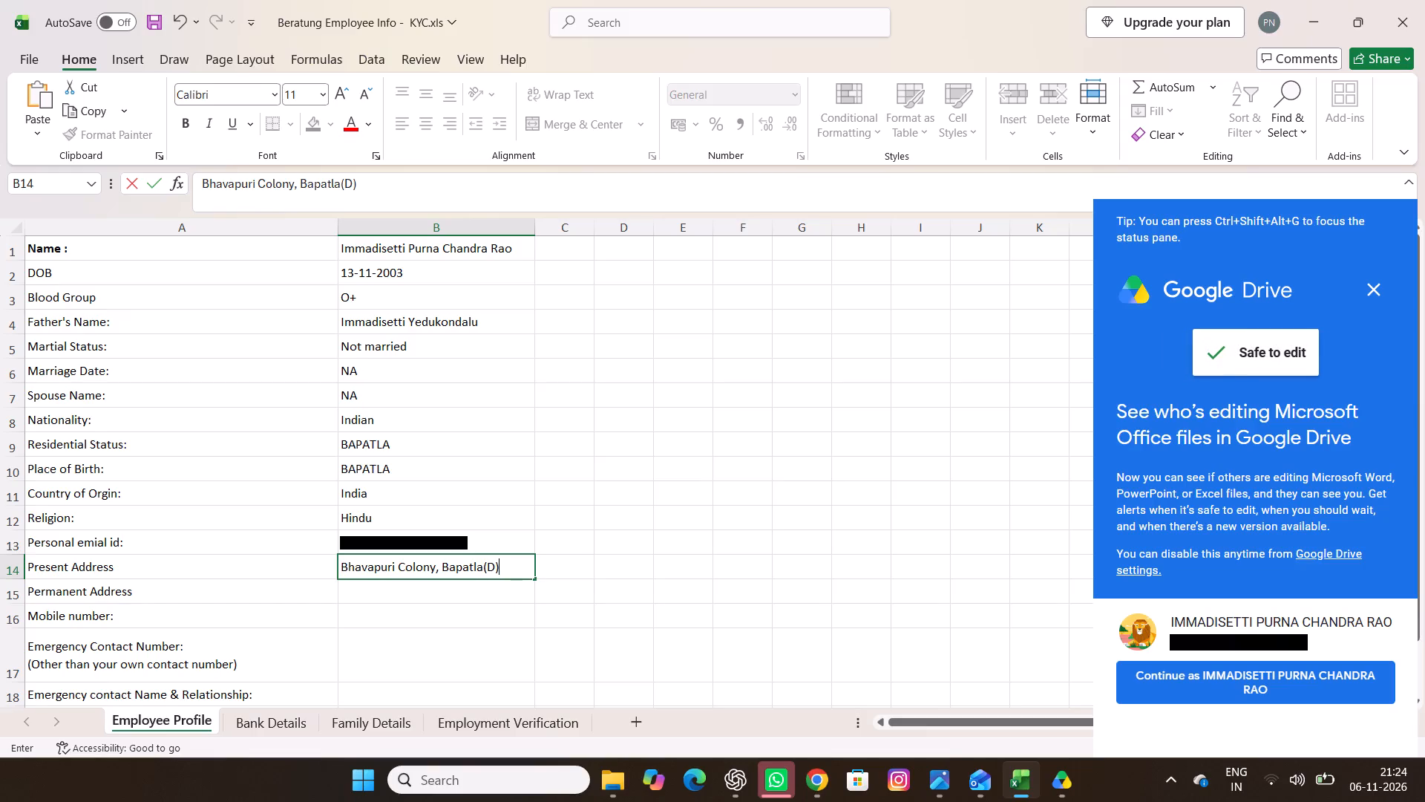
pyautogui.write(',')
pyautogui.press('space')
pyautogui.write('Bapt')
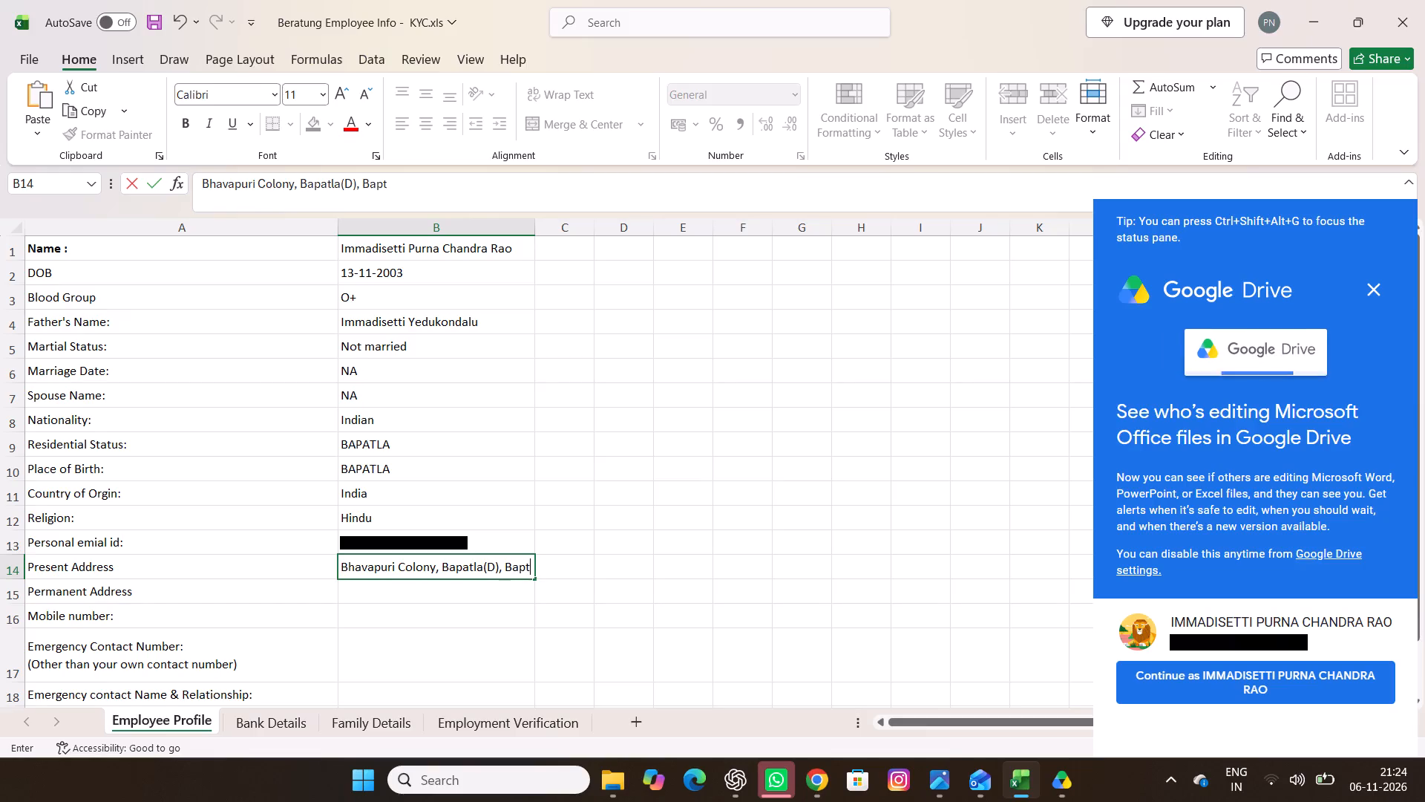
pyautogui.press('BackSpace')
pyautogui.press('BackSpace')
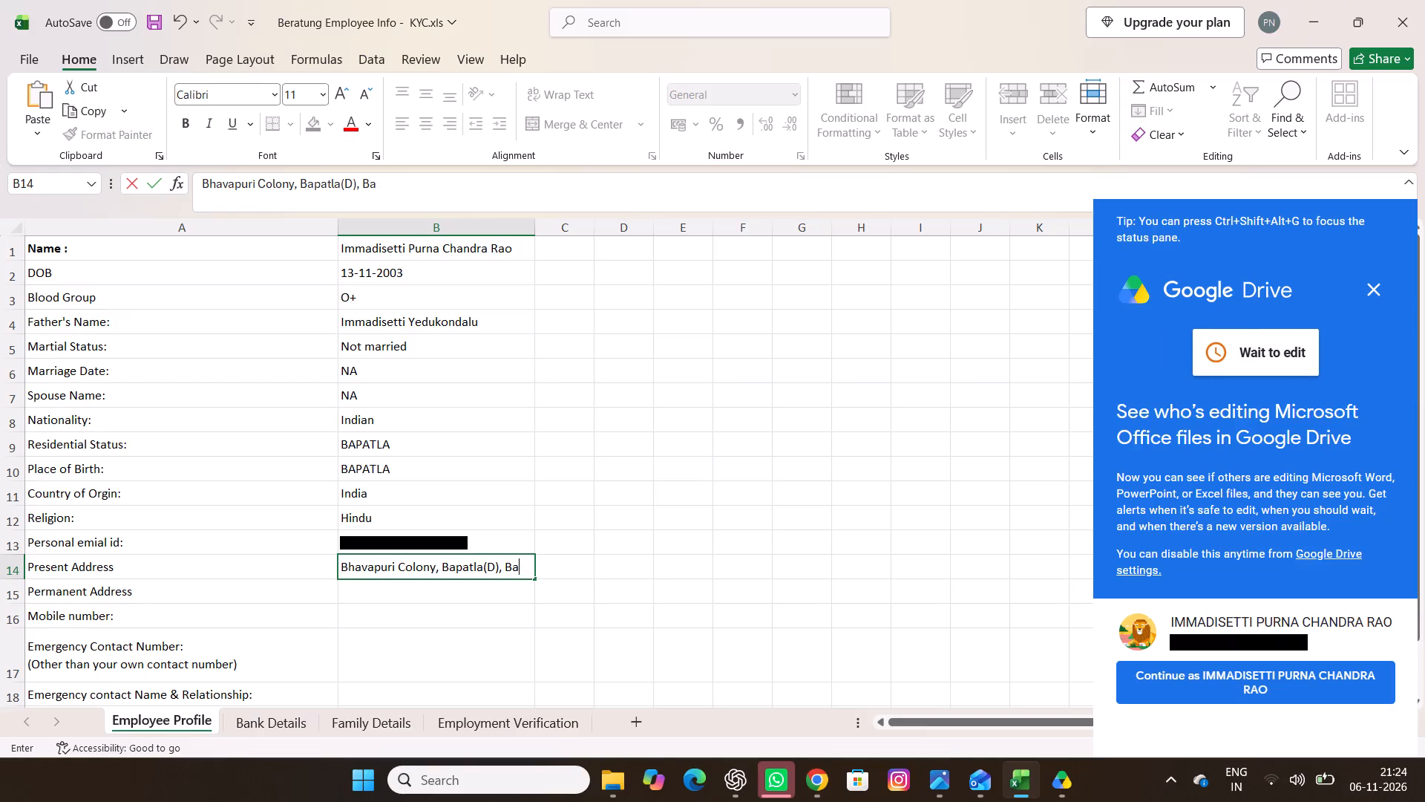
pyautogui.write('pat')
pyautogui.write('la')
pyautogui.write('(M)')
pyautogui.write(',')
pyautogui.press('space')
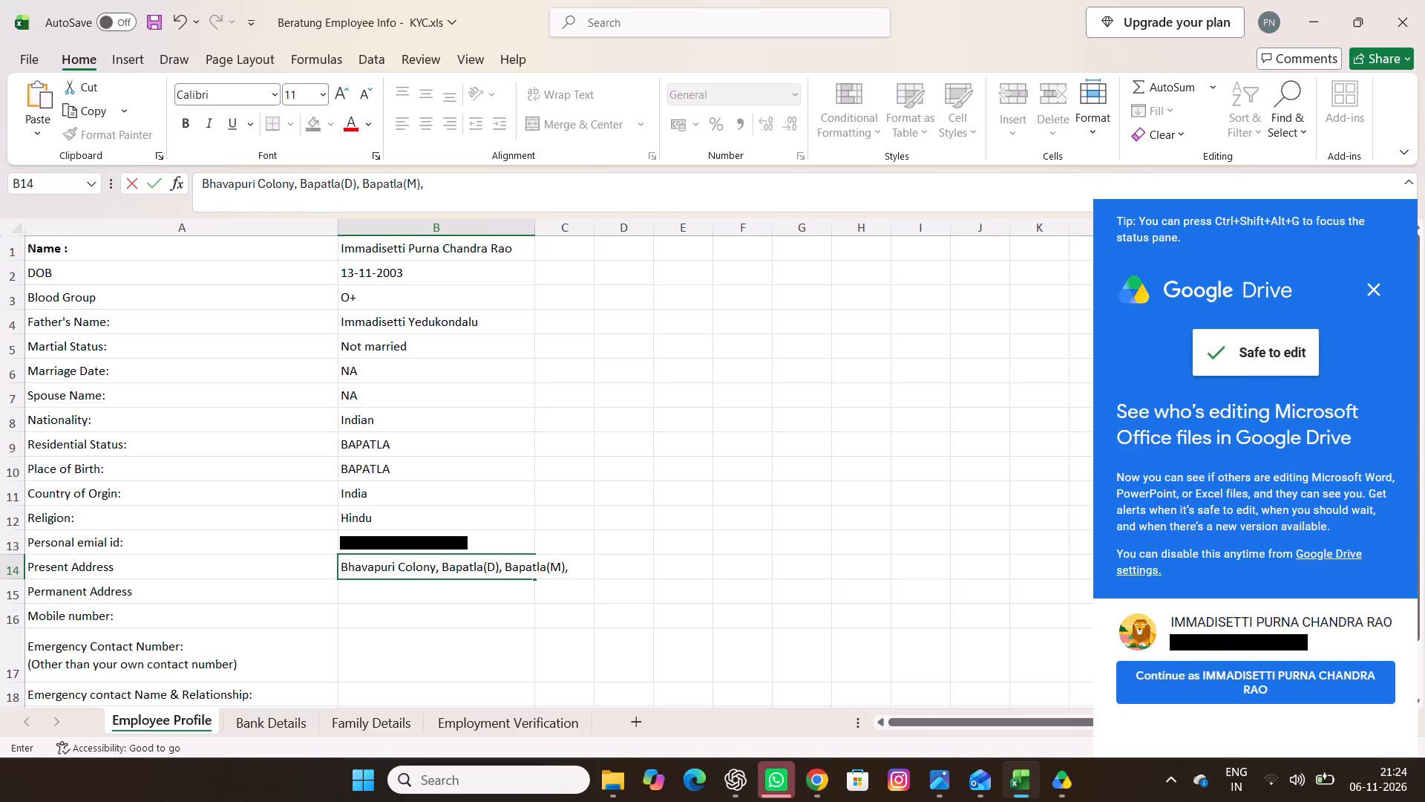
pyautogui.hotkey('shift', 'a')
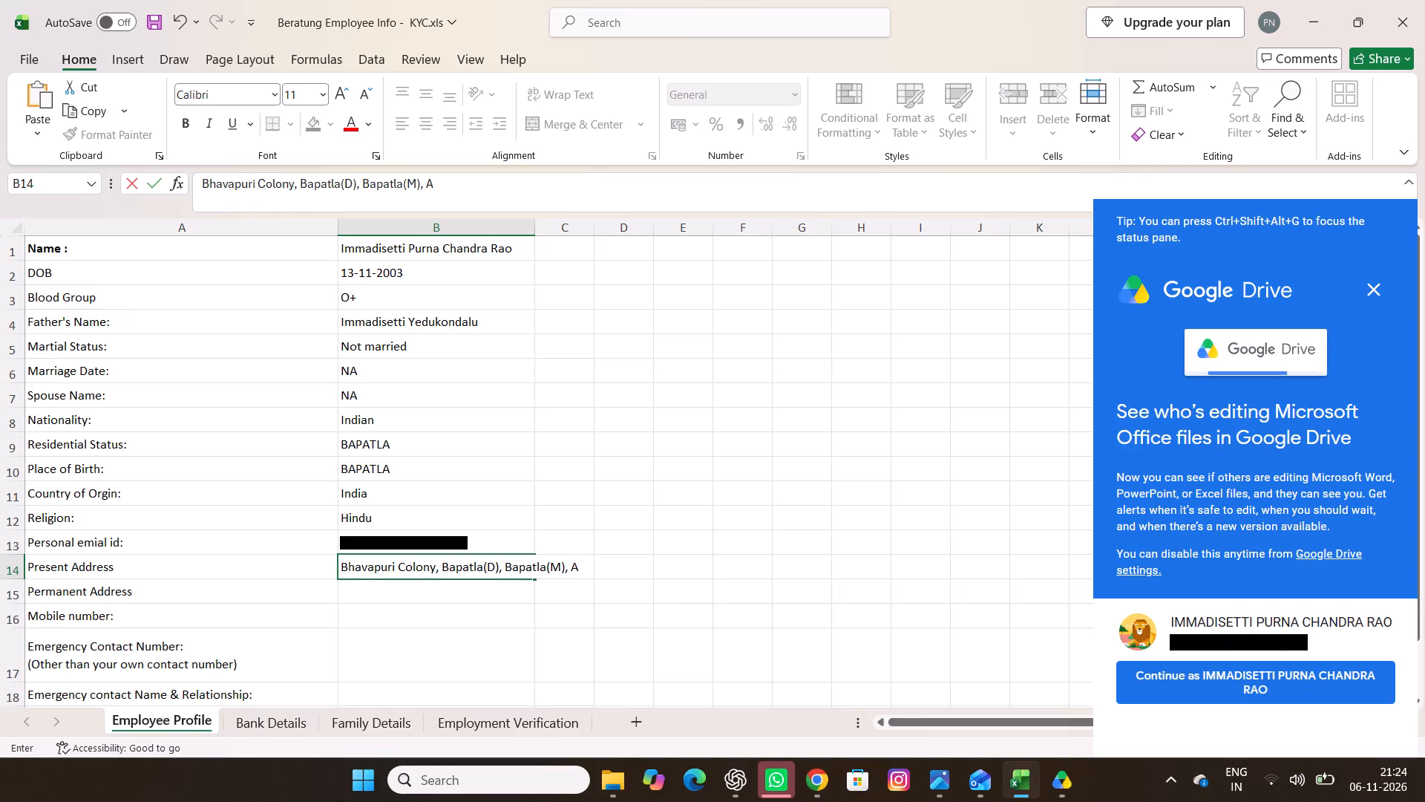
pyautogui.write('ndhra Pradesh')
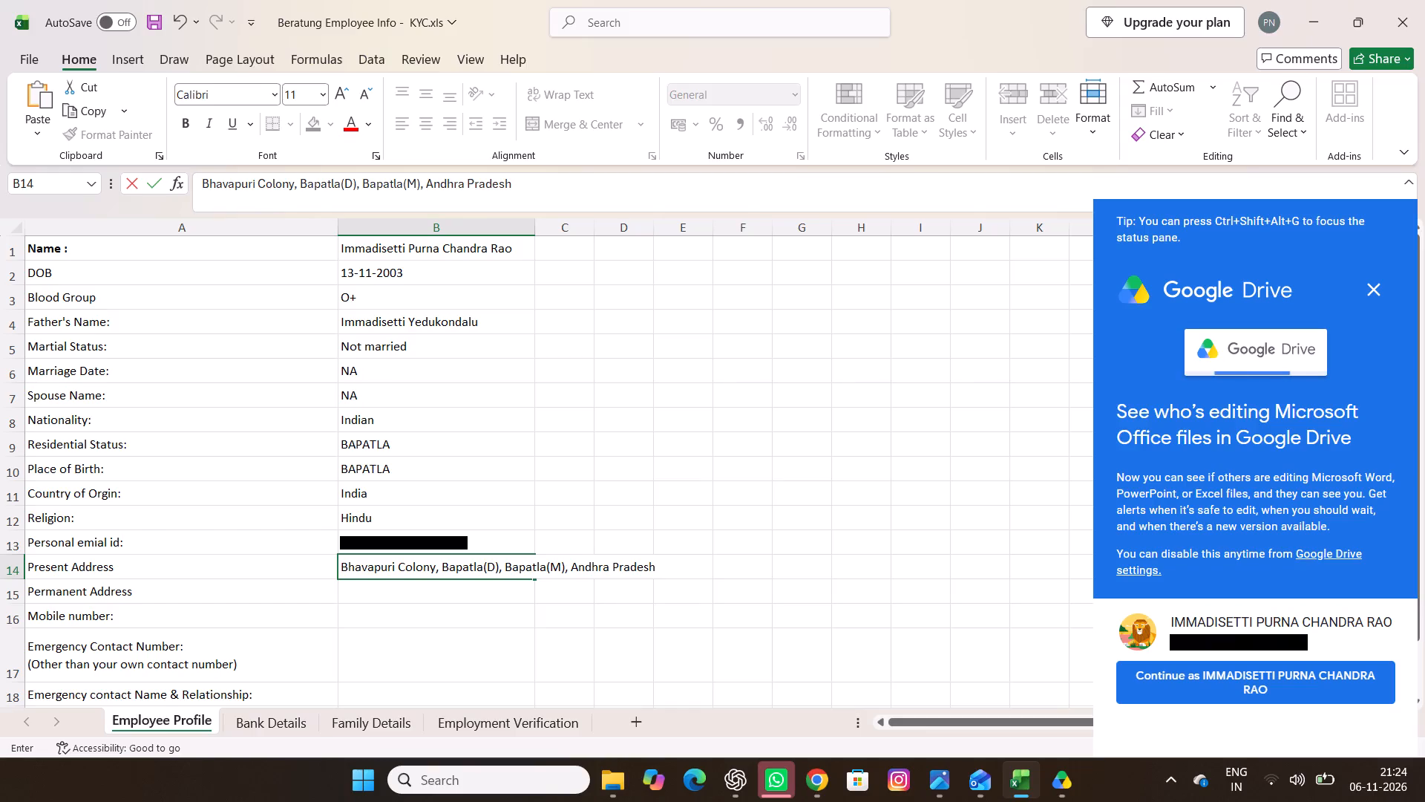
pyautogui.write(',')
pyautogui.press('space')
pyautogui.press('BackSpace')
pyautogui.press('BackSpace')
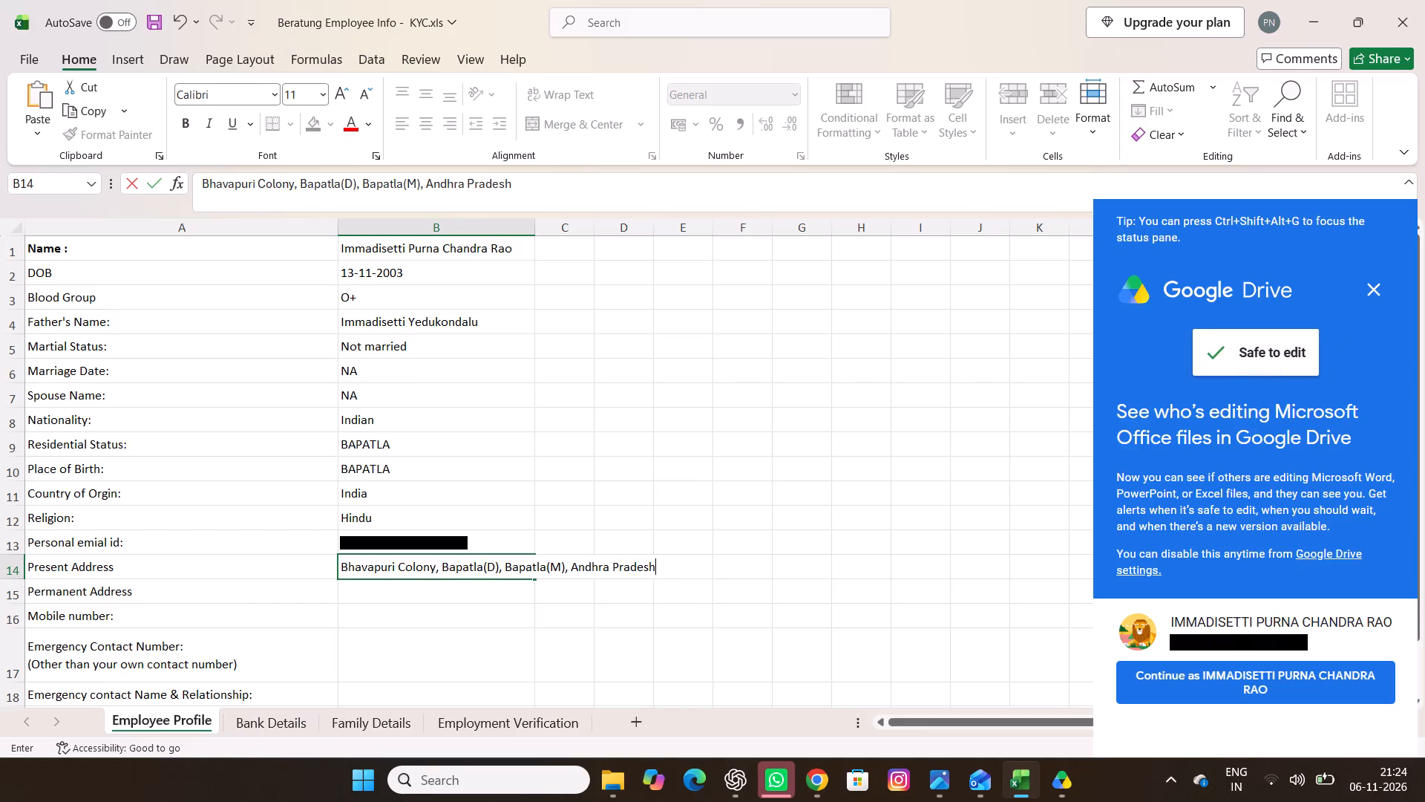
# Insert the postal code and a comma after the colony name in the present address in B14.
pyautogui.click(441, 567)
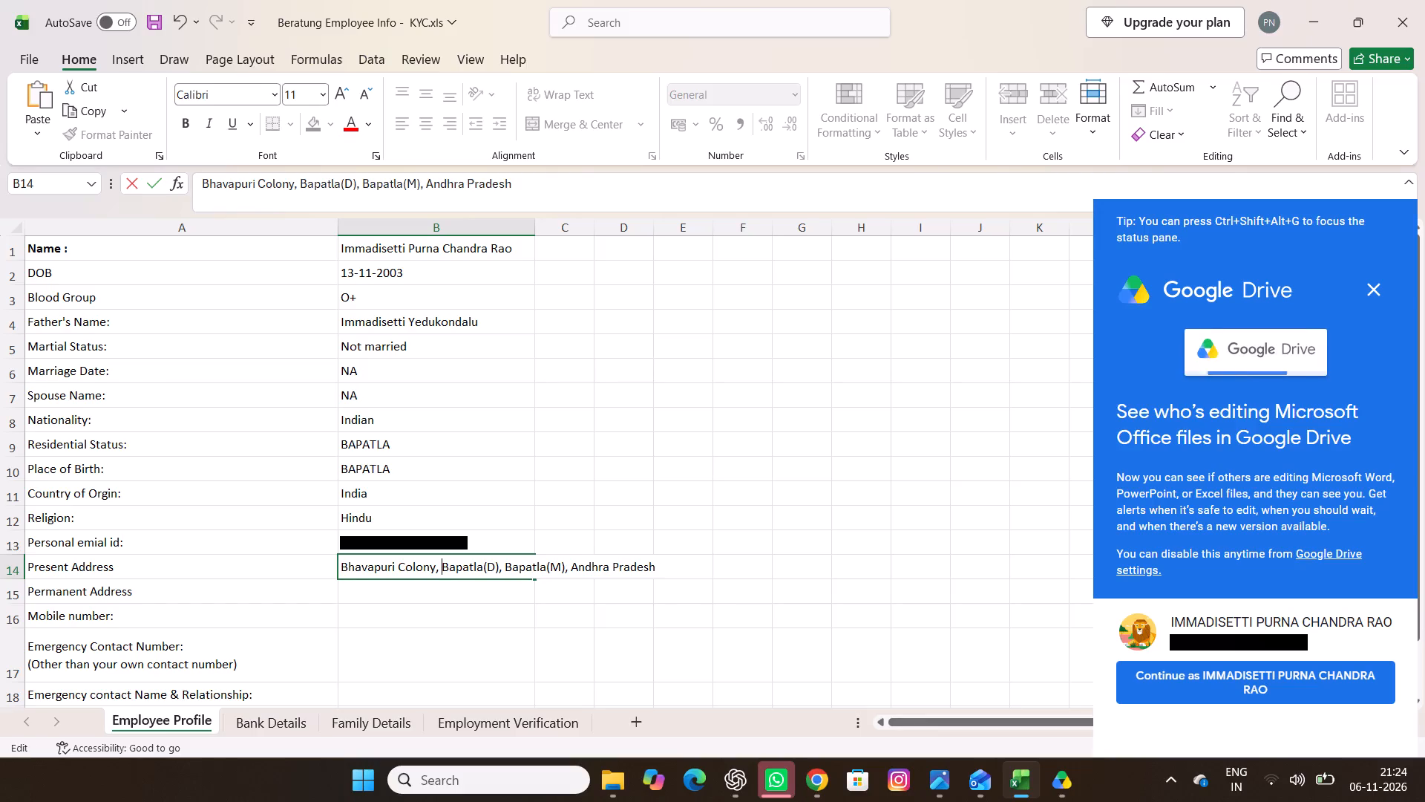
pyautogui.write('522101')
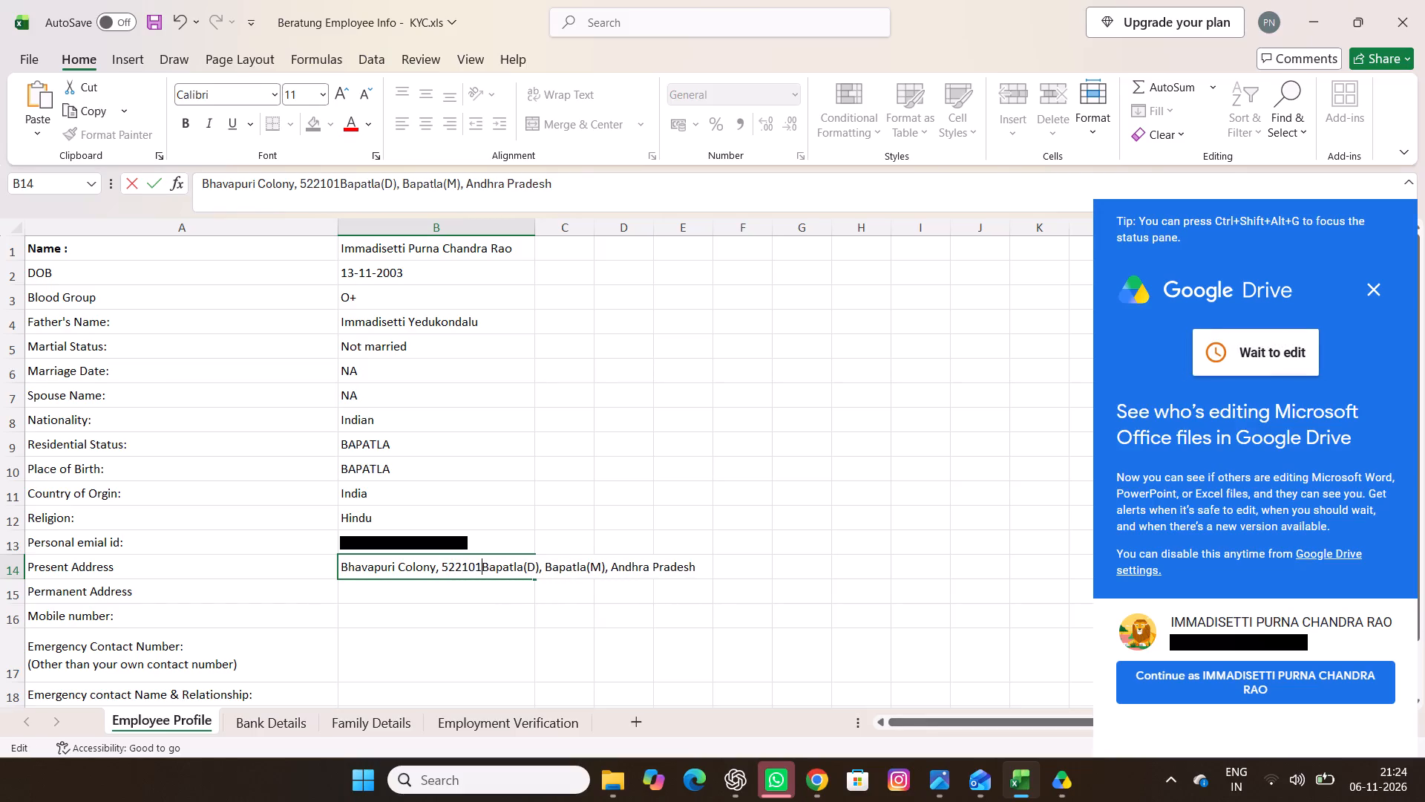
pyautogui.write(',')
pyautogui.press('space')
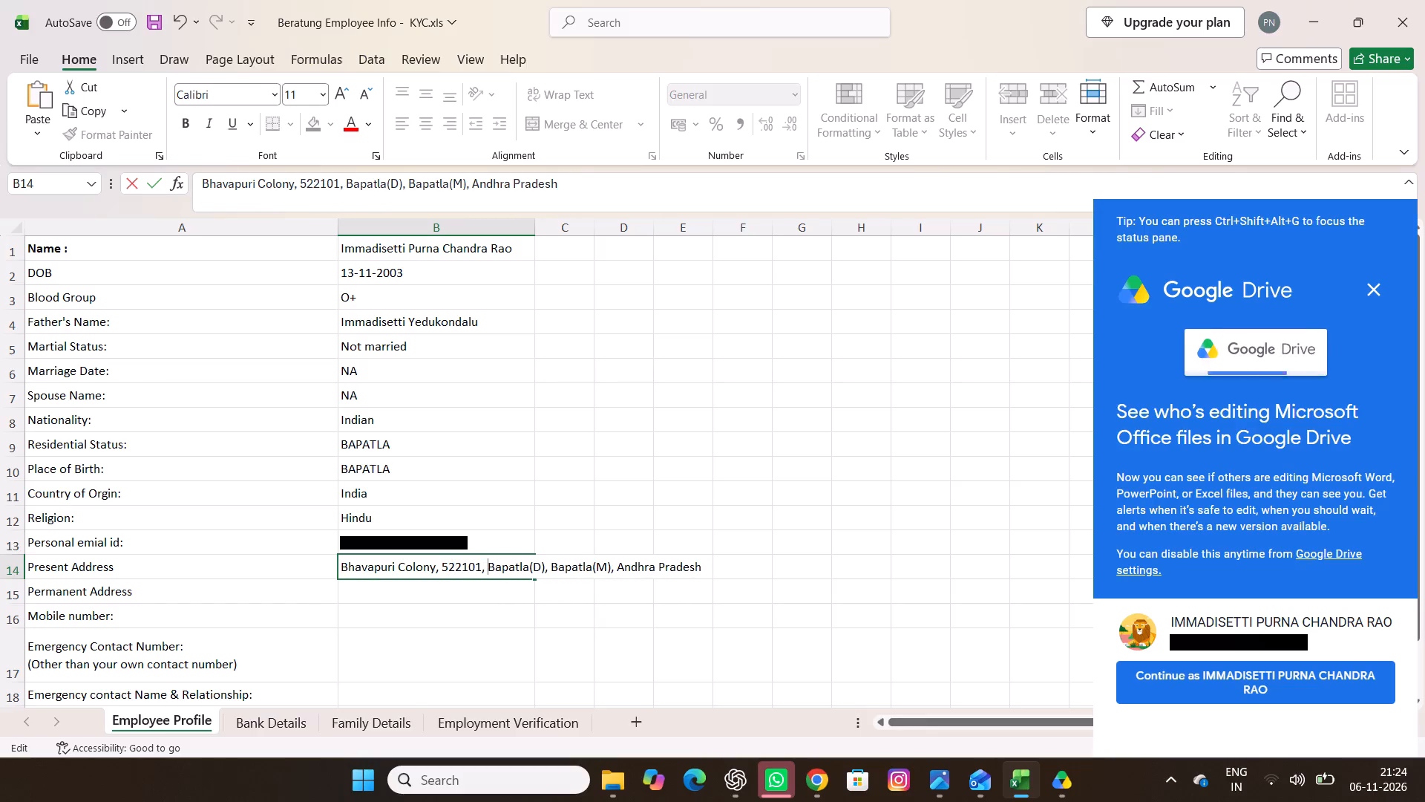
# Fill in the permanent address in B15 with a note that it is the same as the present address.
pyautogui.click(440, 596)
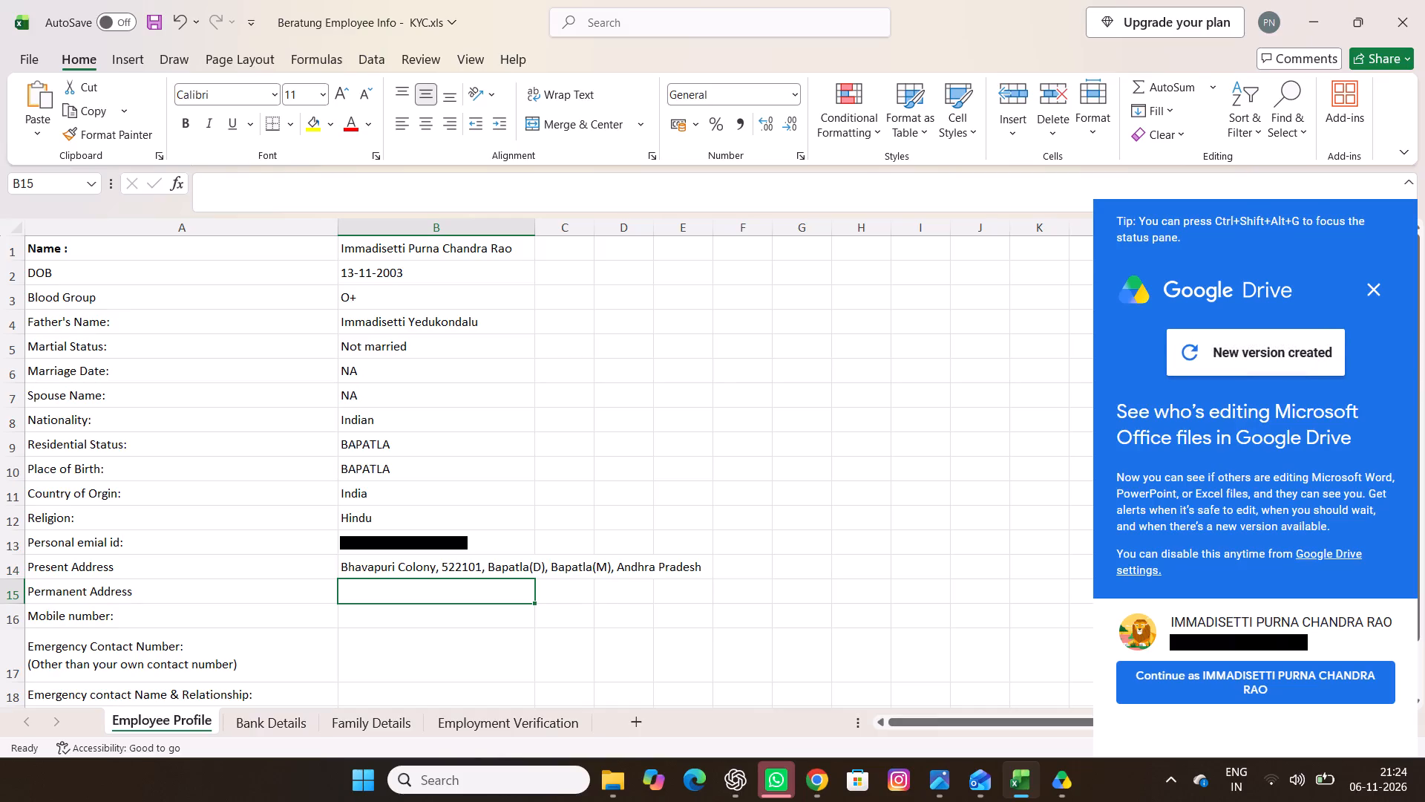
pyautogui.click(447, 599)
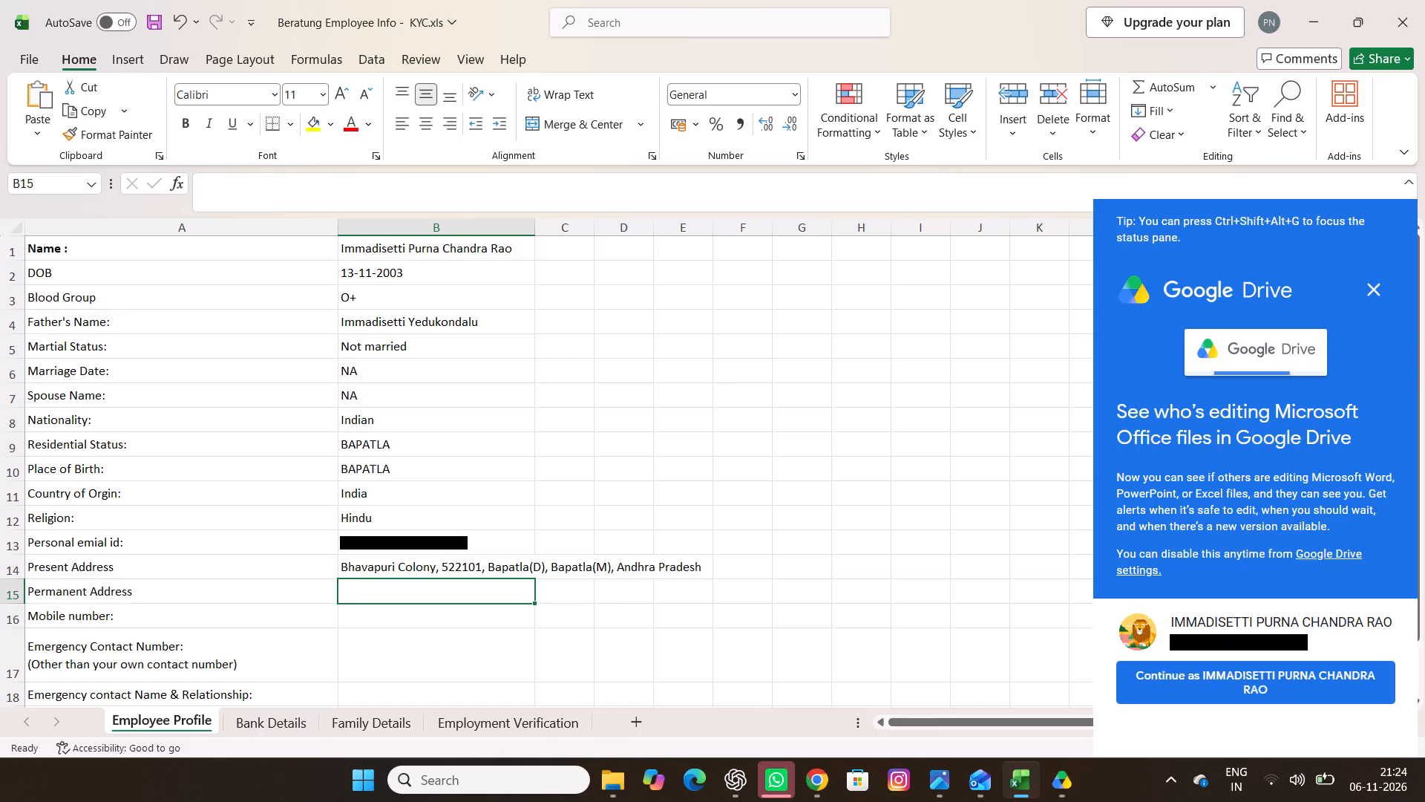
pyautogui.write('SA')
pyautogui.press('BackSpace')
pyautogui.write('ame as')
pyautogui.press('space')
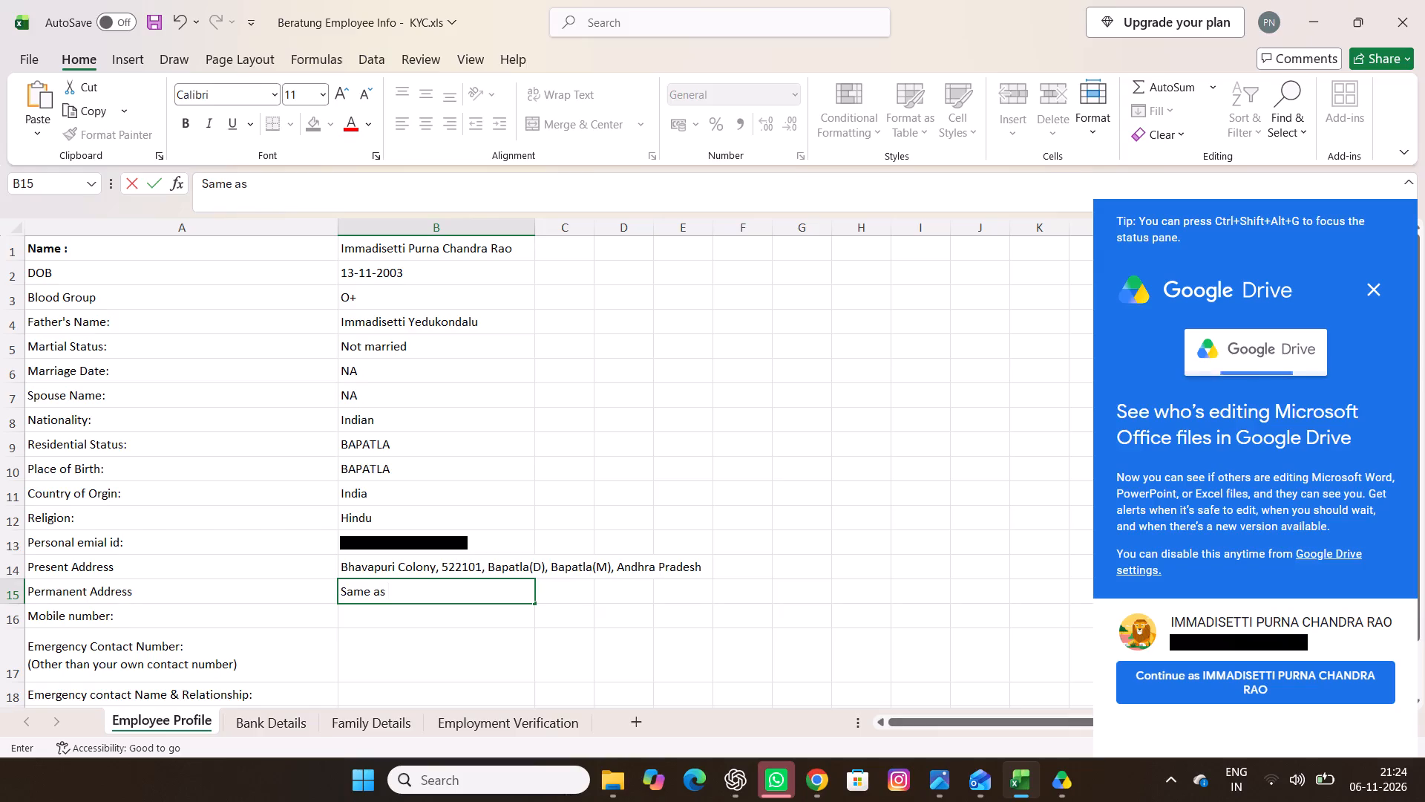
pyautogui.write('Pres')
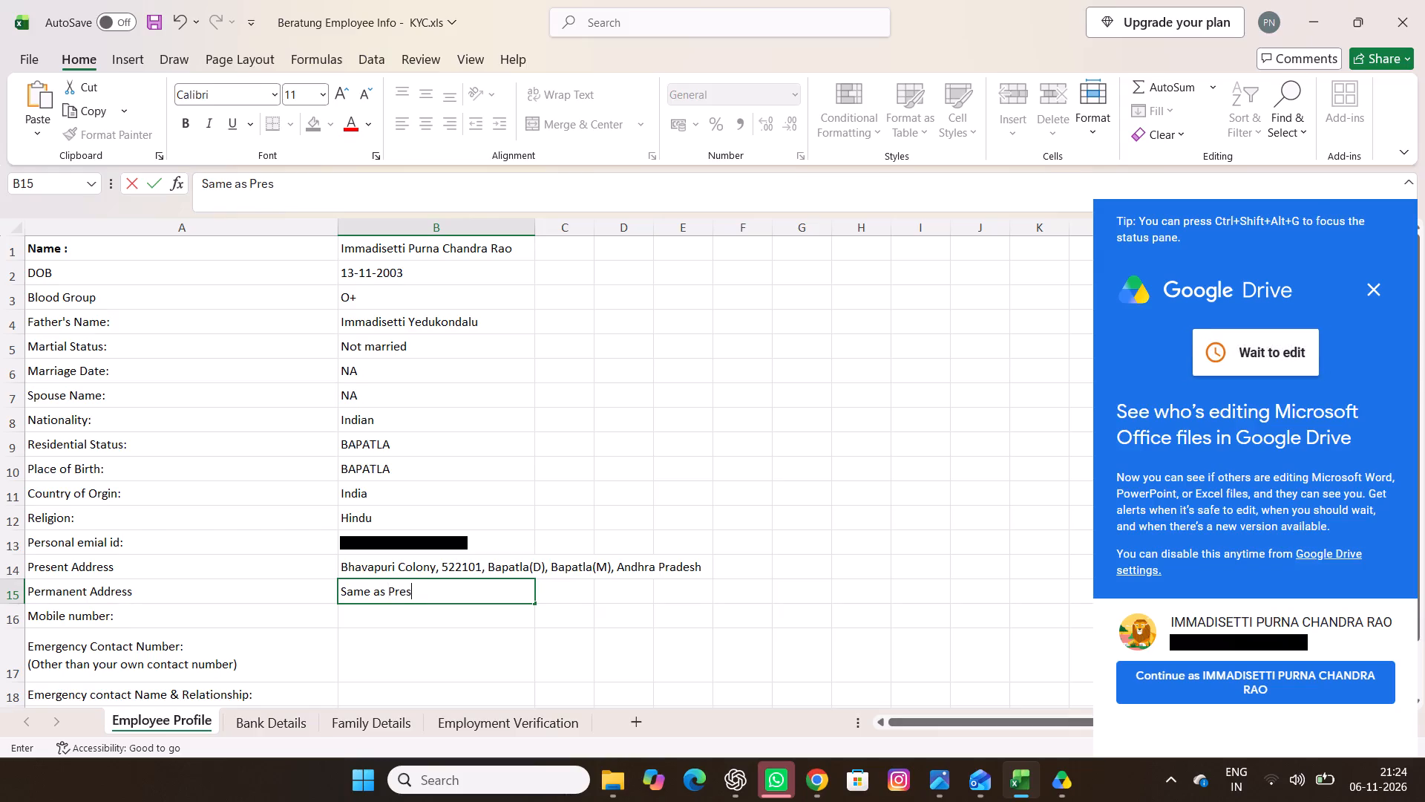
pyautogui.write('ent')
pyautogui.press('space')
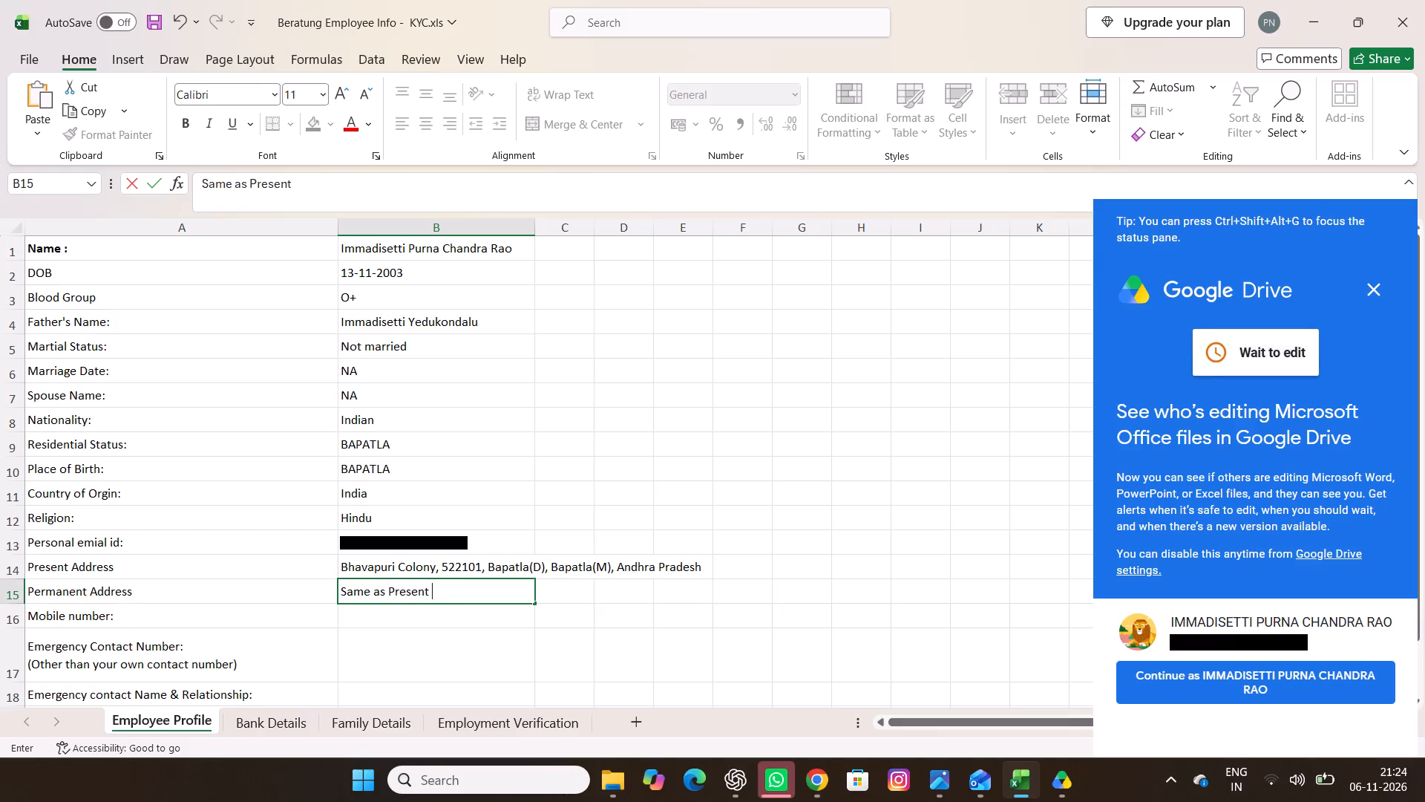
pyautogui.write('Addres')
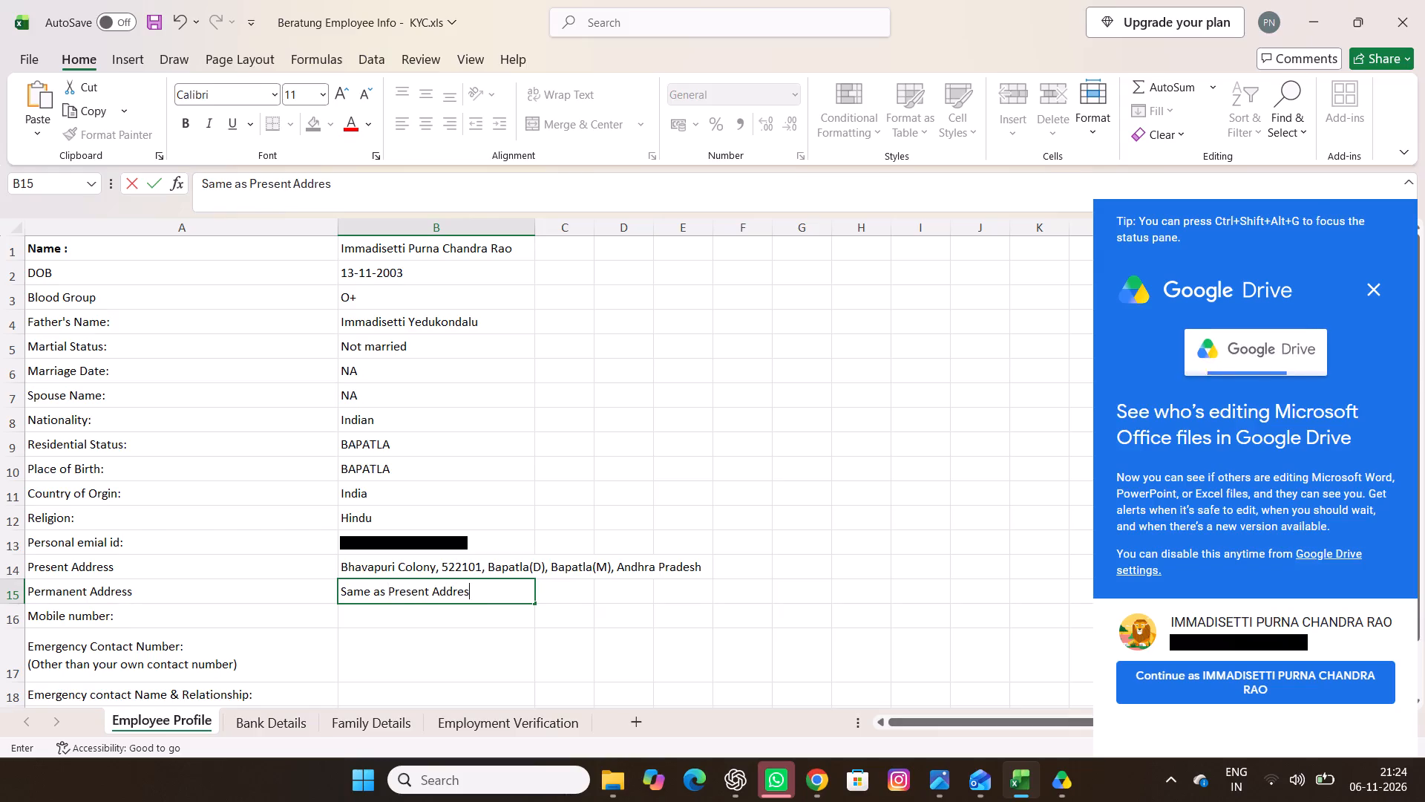
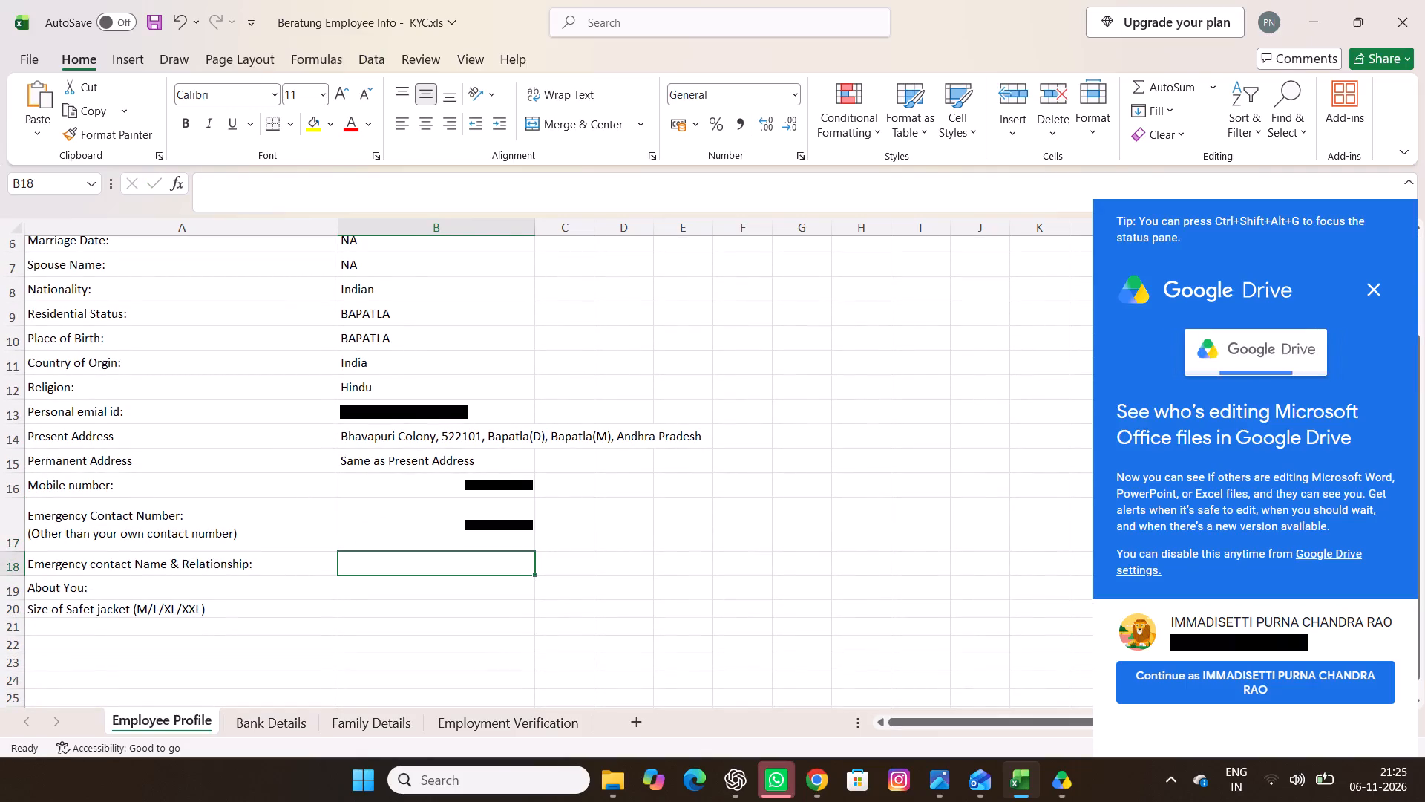
# Enter the emergency contact's name in B18, followed by the relationship Brother in parentheses.
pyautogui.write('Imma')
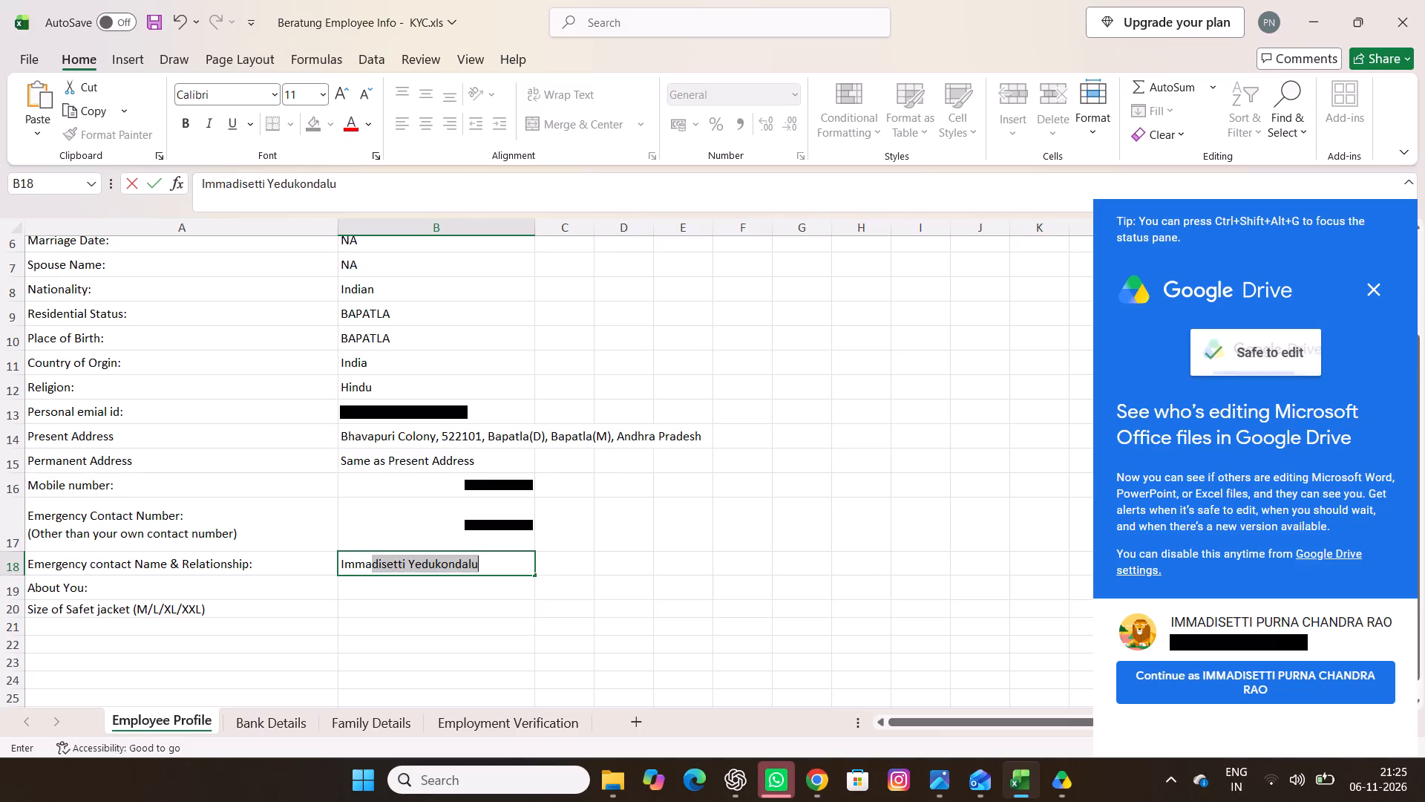
pyautogui.click(485, 566)
pyautogui.click(485, 566)
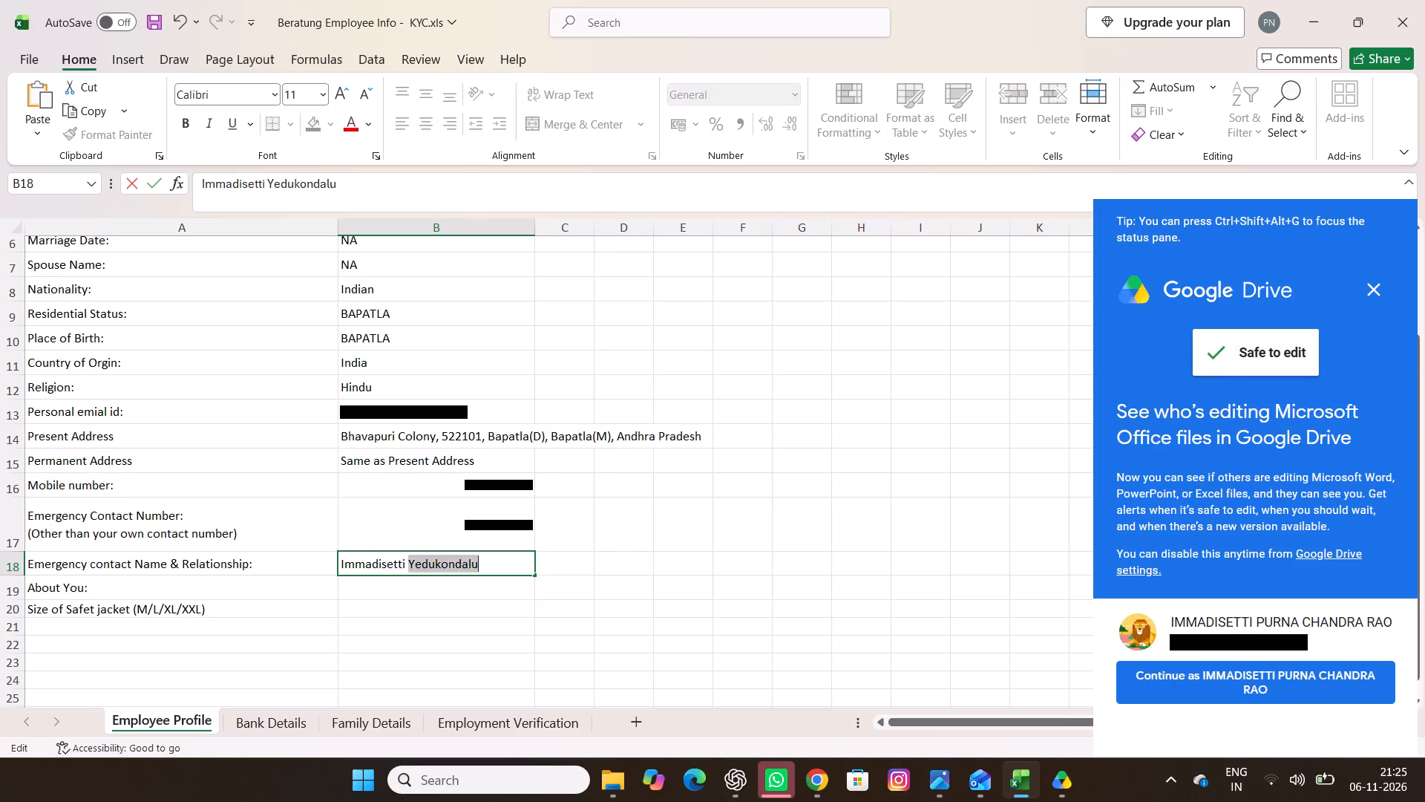
pyautogui.moveTo(485, 566); pyautogui.dragTo(468, 561)
pyautogui.click(468, 561)
pyautogui.doubleClick(468, 561)
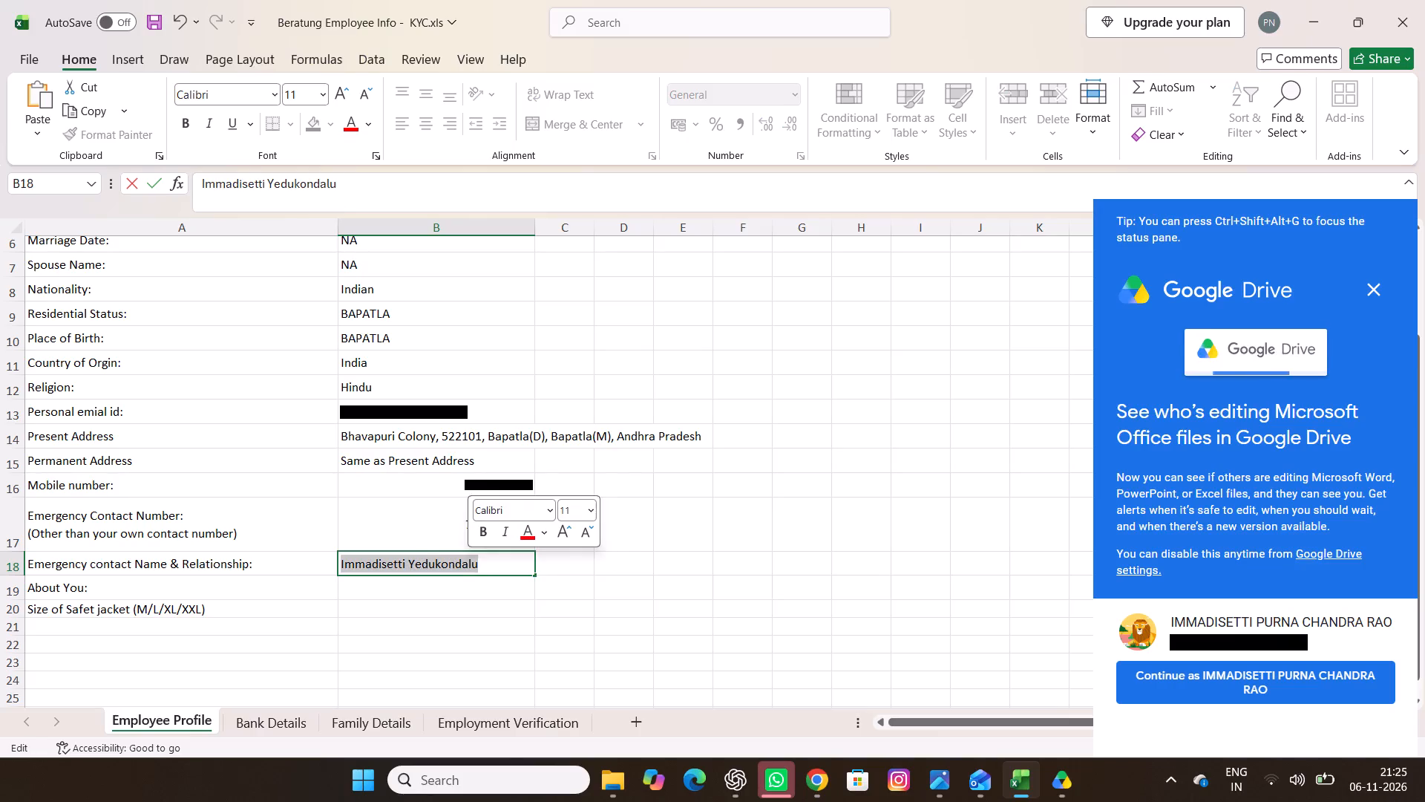
pyautogui.click(468, 561)
pyautogui.doubleClick(468, 561)
pyautogui.click(468, 561)
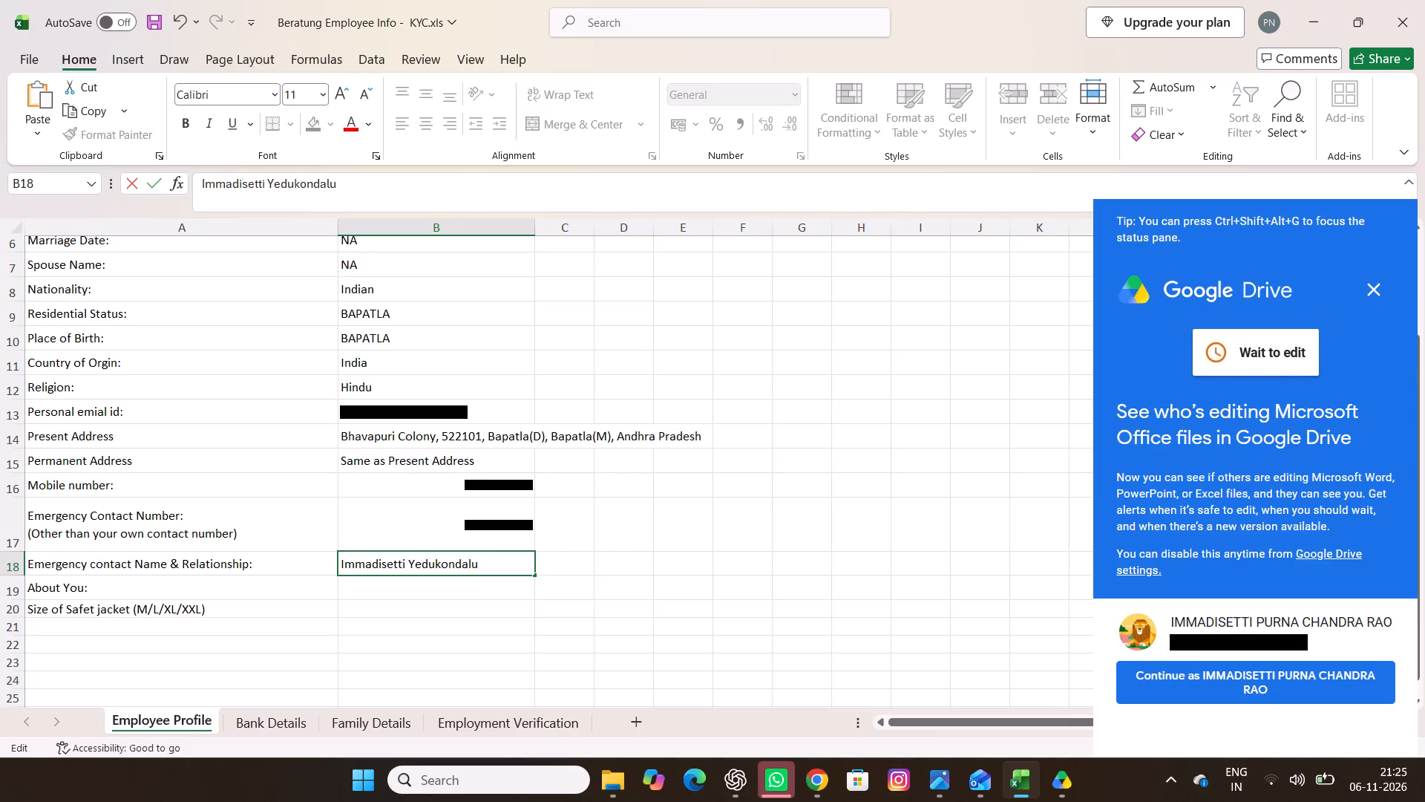
pyautogui.click(468, 561)
pyautogui.click(468, 561)
pyautogui.doubleClick(468, 561)
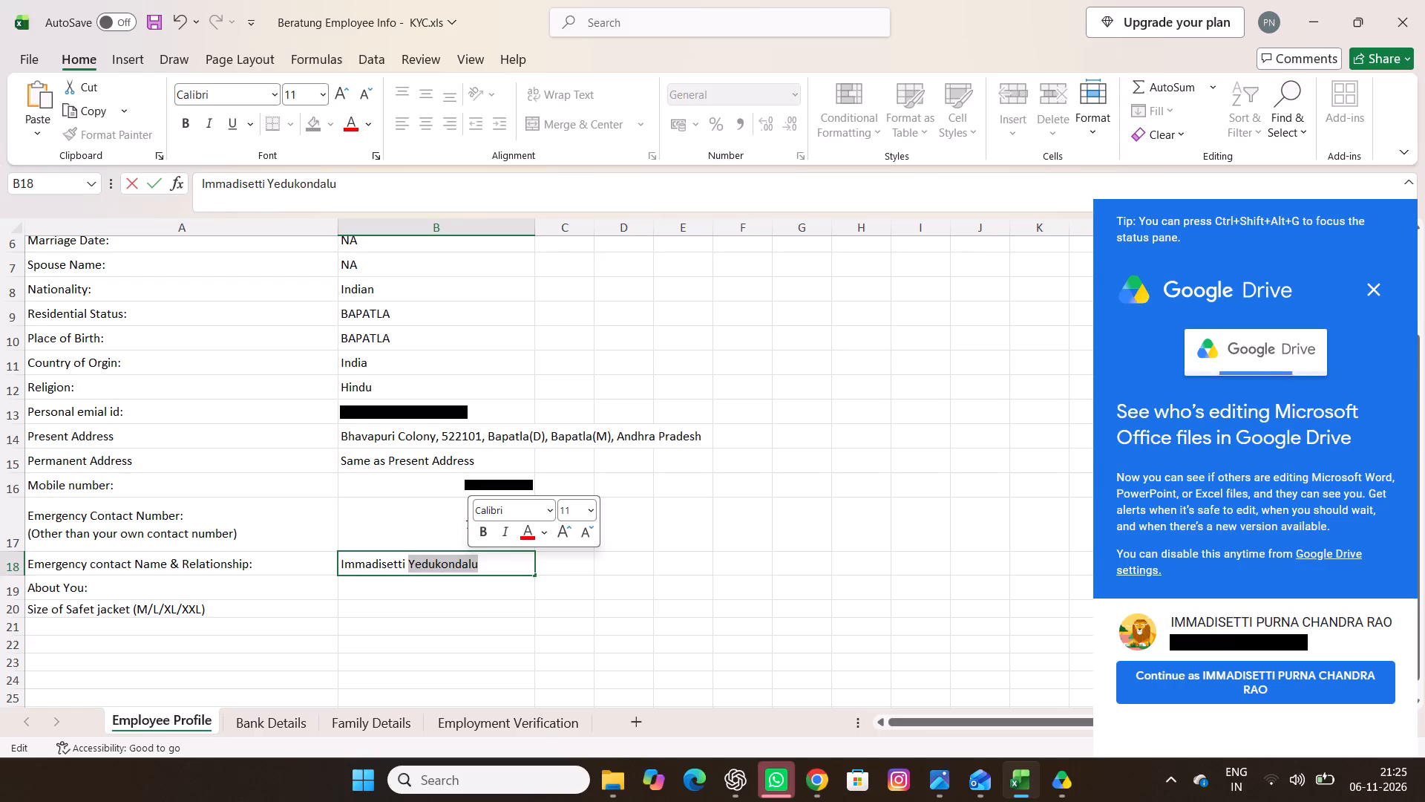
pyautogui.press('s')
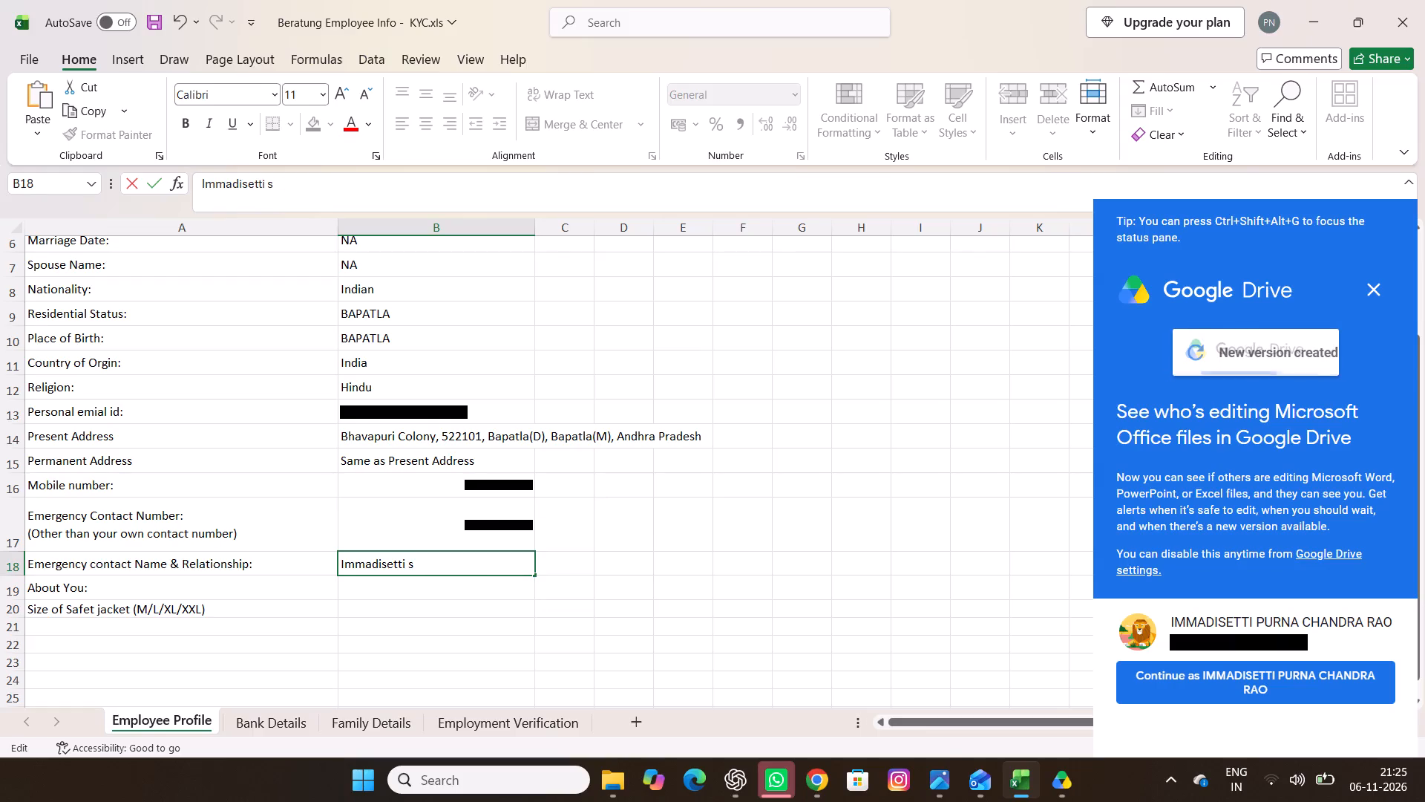
pyautogui.press('BackSpace')
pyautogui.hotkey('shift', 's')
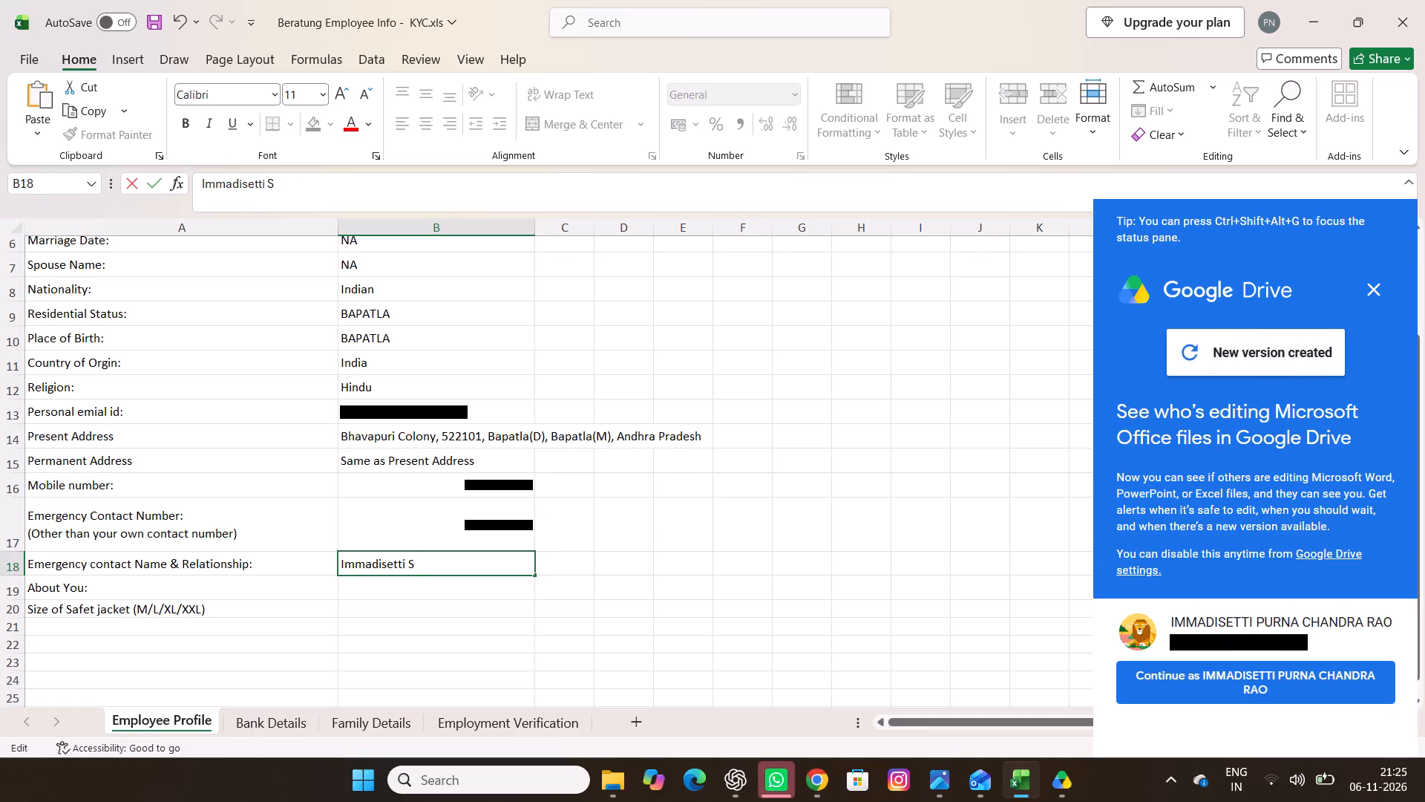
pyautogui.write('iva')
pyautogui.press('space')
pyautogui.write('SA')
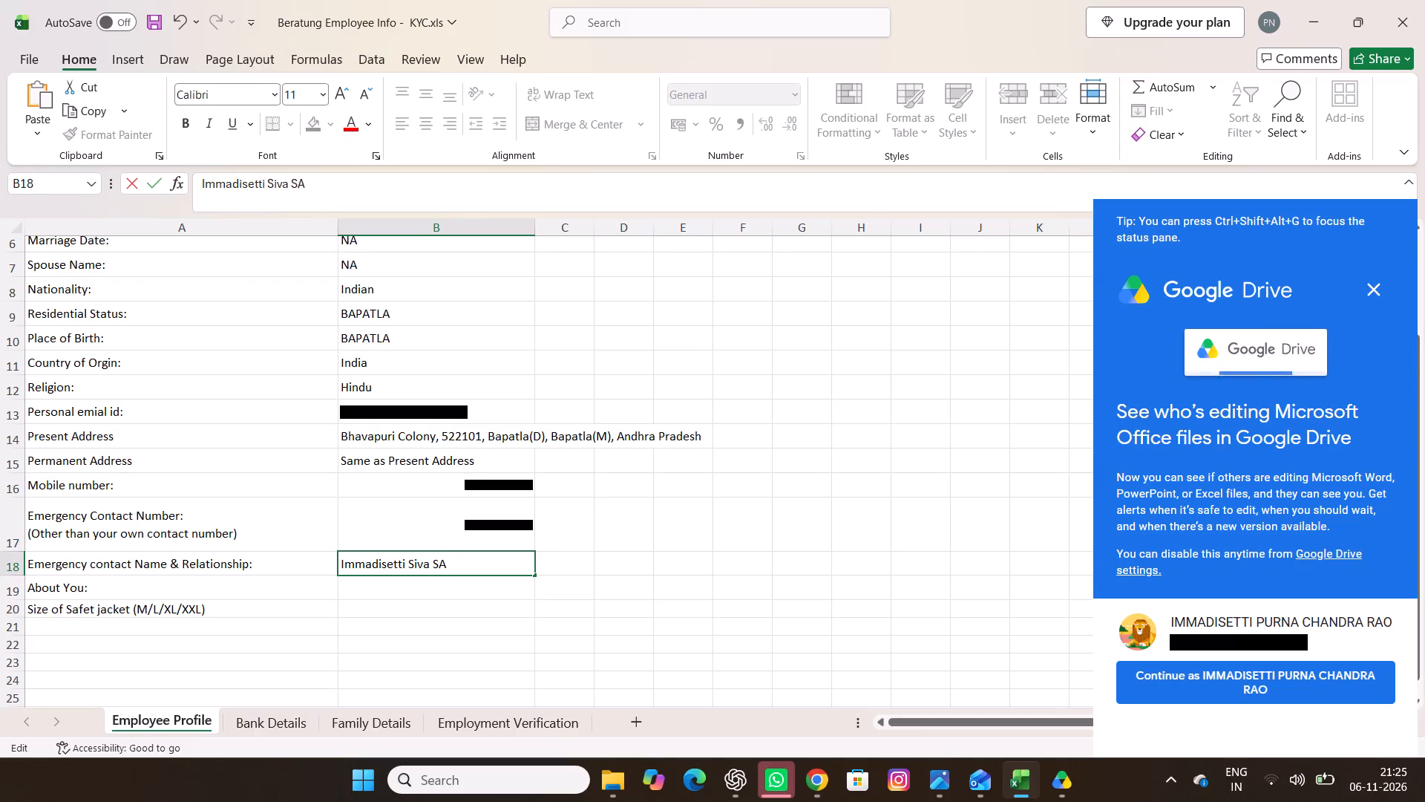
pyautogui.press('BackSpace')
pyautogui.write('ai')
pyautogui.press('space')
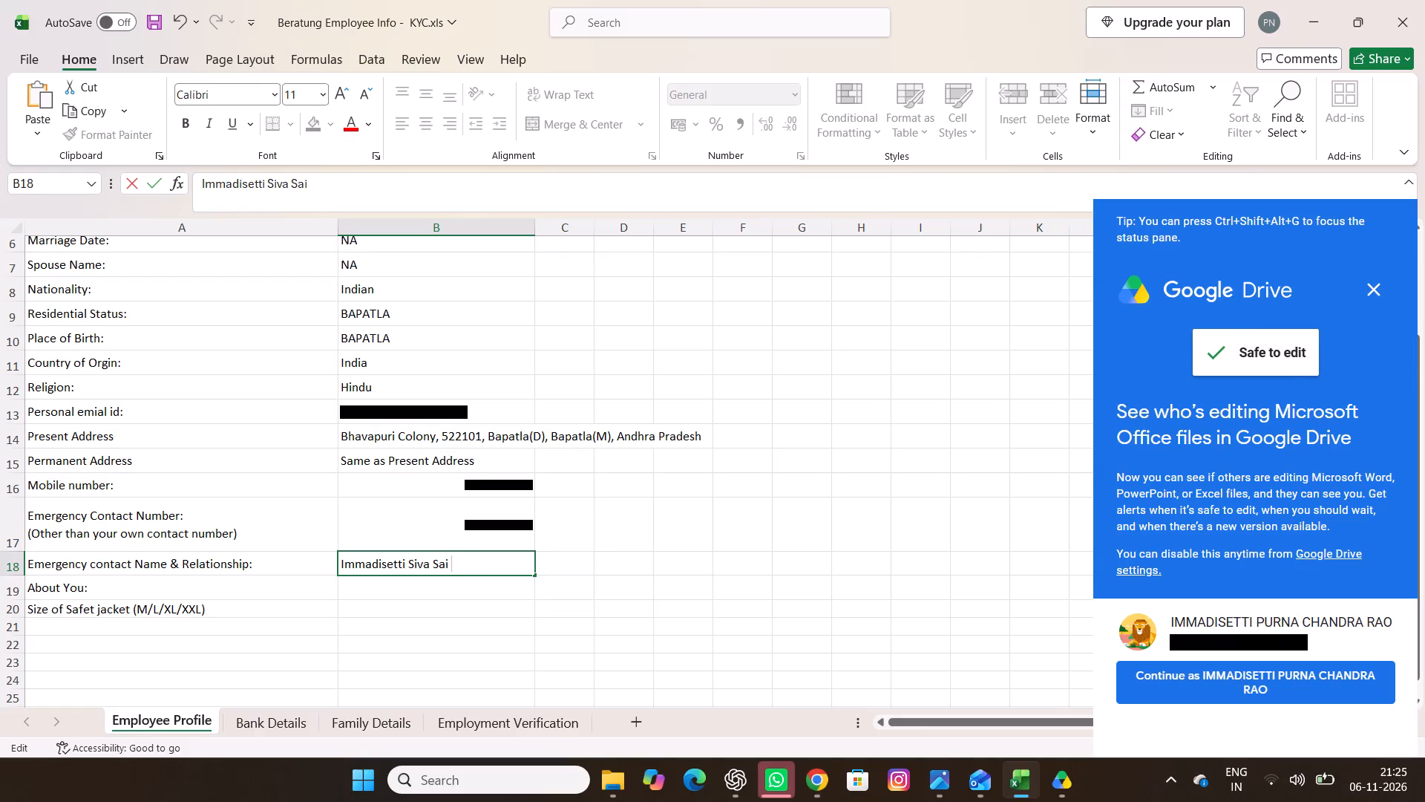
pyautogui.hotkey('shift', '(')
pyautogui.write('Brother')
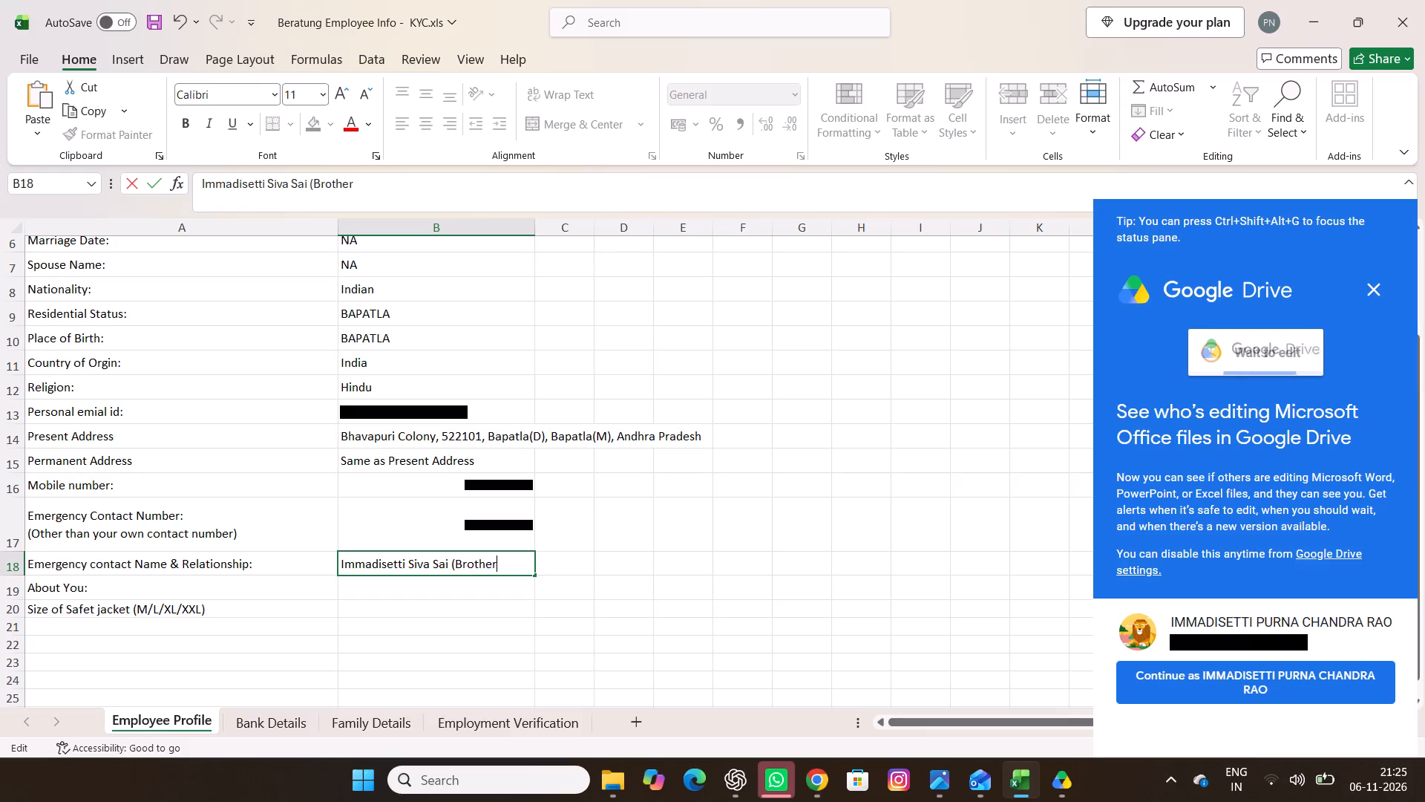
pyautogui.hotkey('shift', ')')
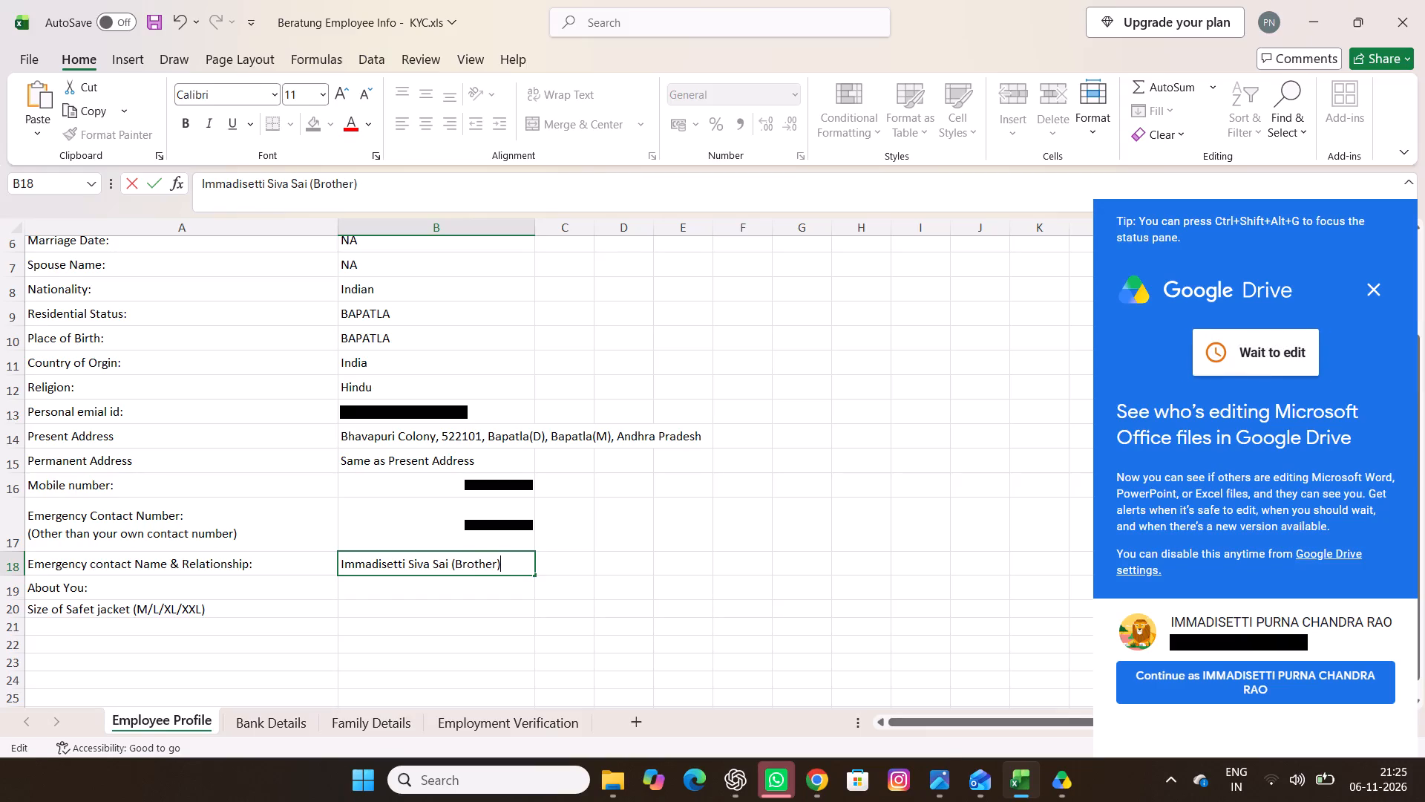
pyautogui.click(464, 580)
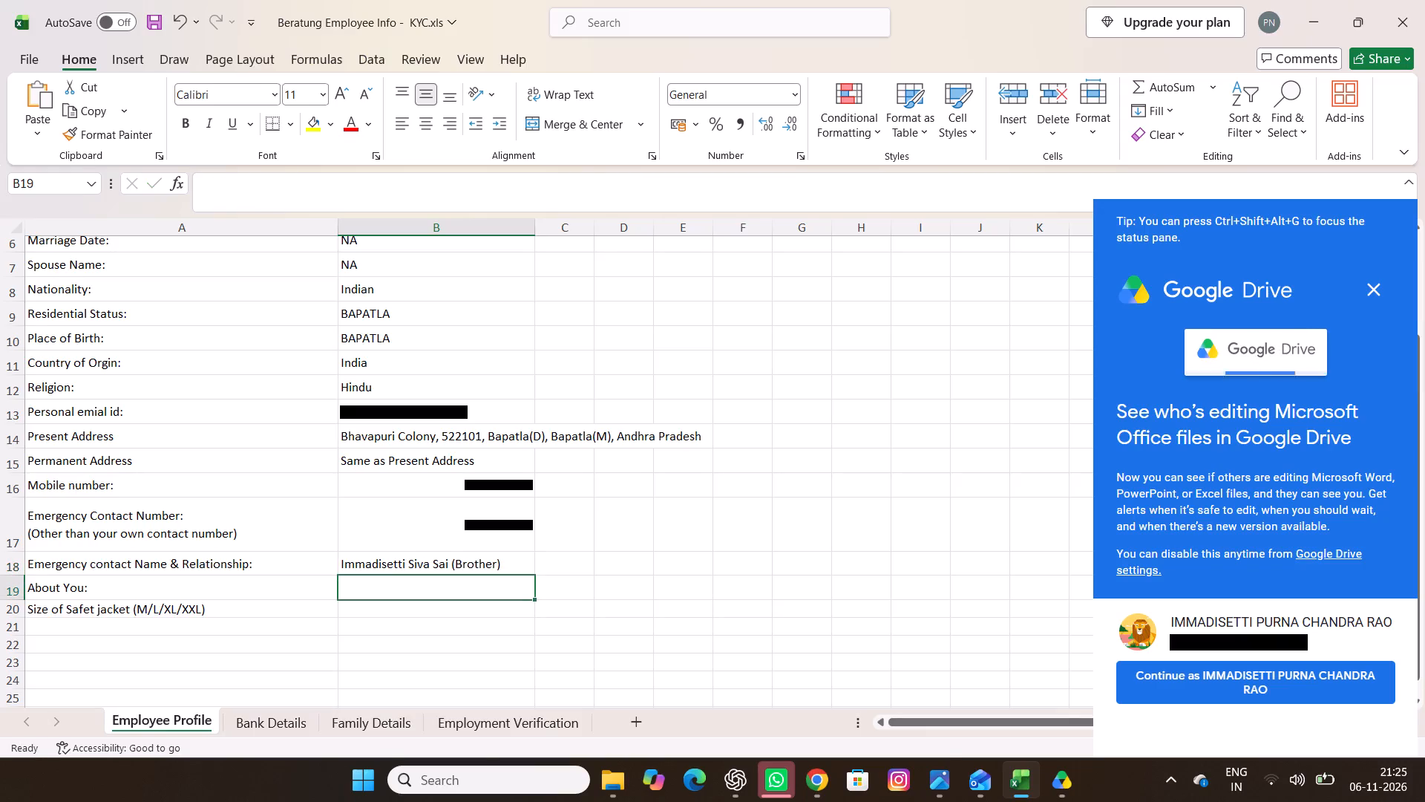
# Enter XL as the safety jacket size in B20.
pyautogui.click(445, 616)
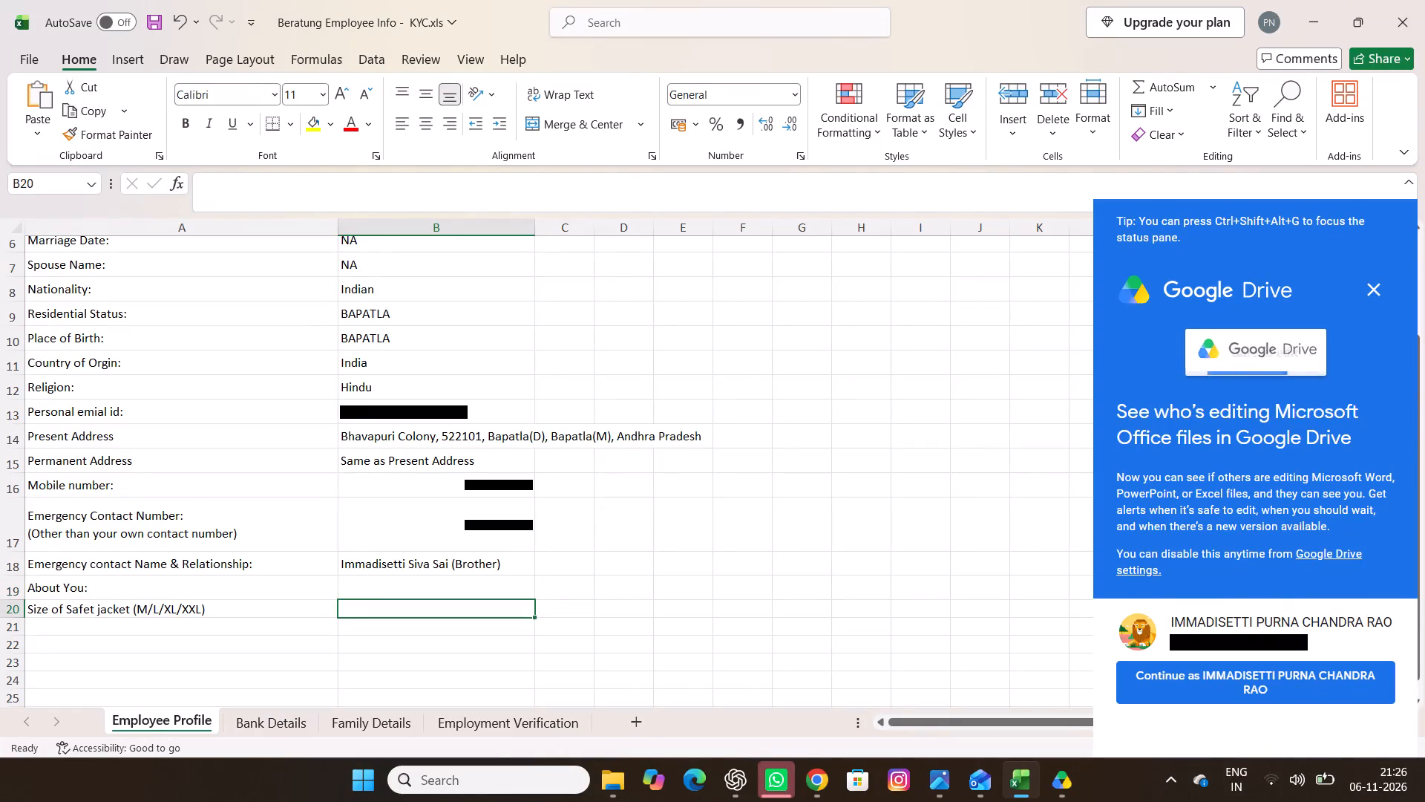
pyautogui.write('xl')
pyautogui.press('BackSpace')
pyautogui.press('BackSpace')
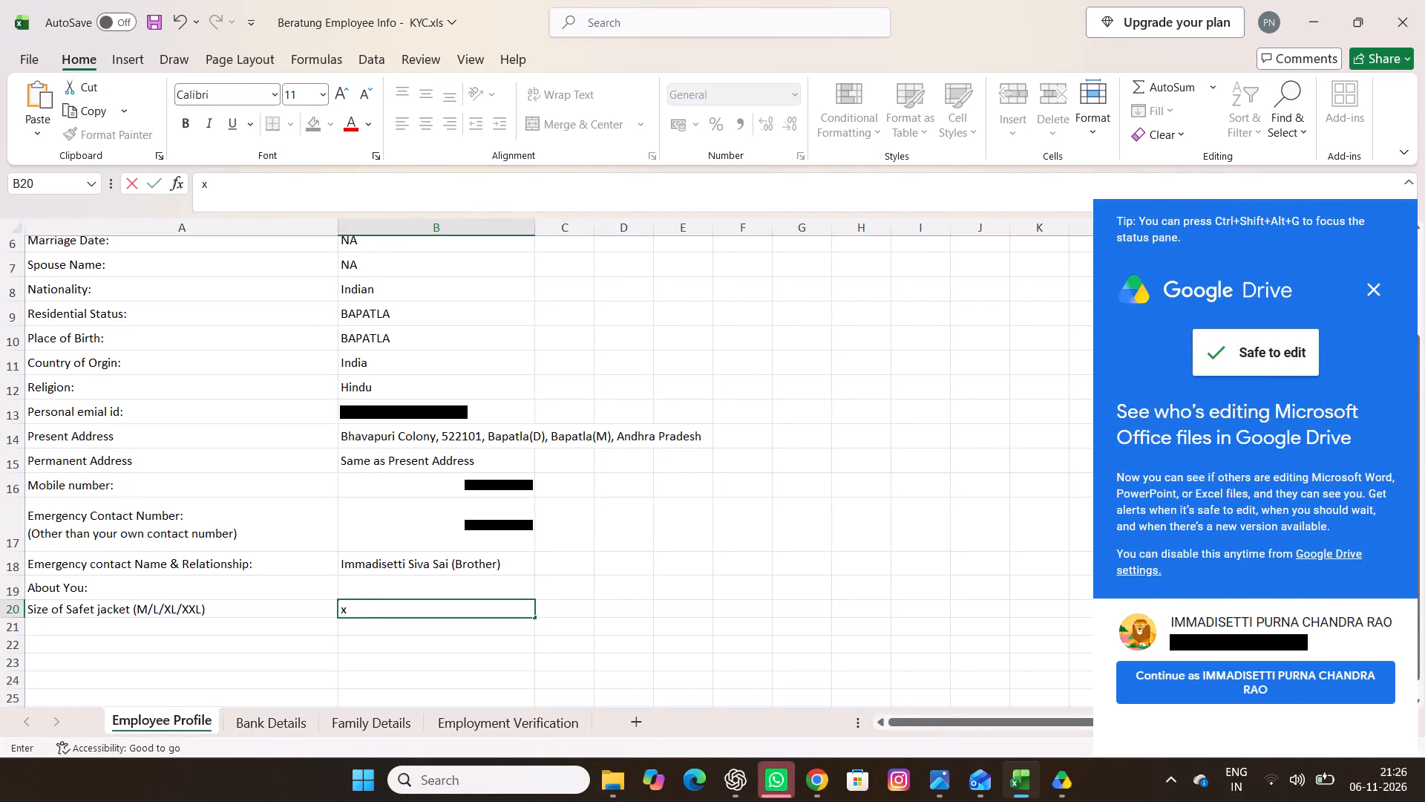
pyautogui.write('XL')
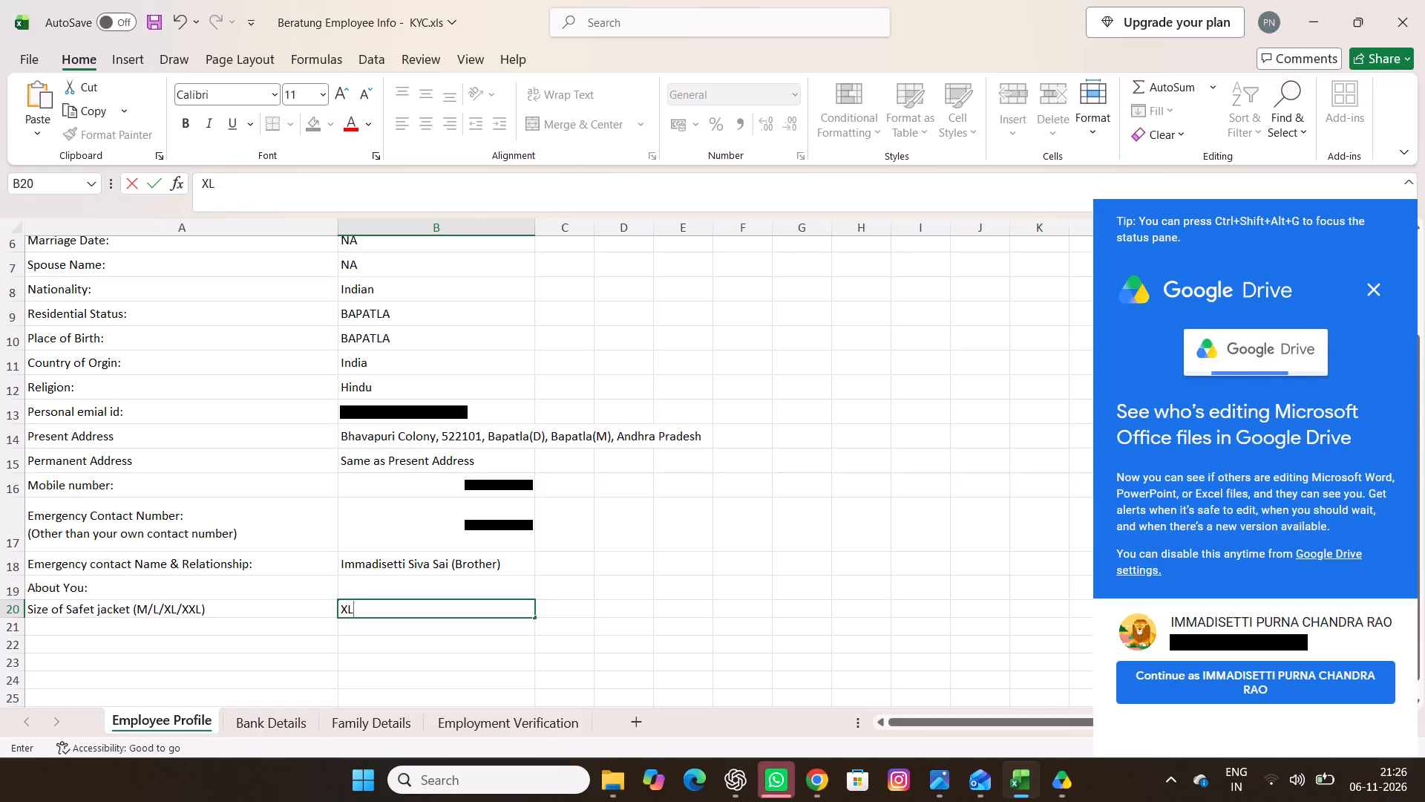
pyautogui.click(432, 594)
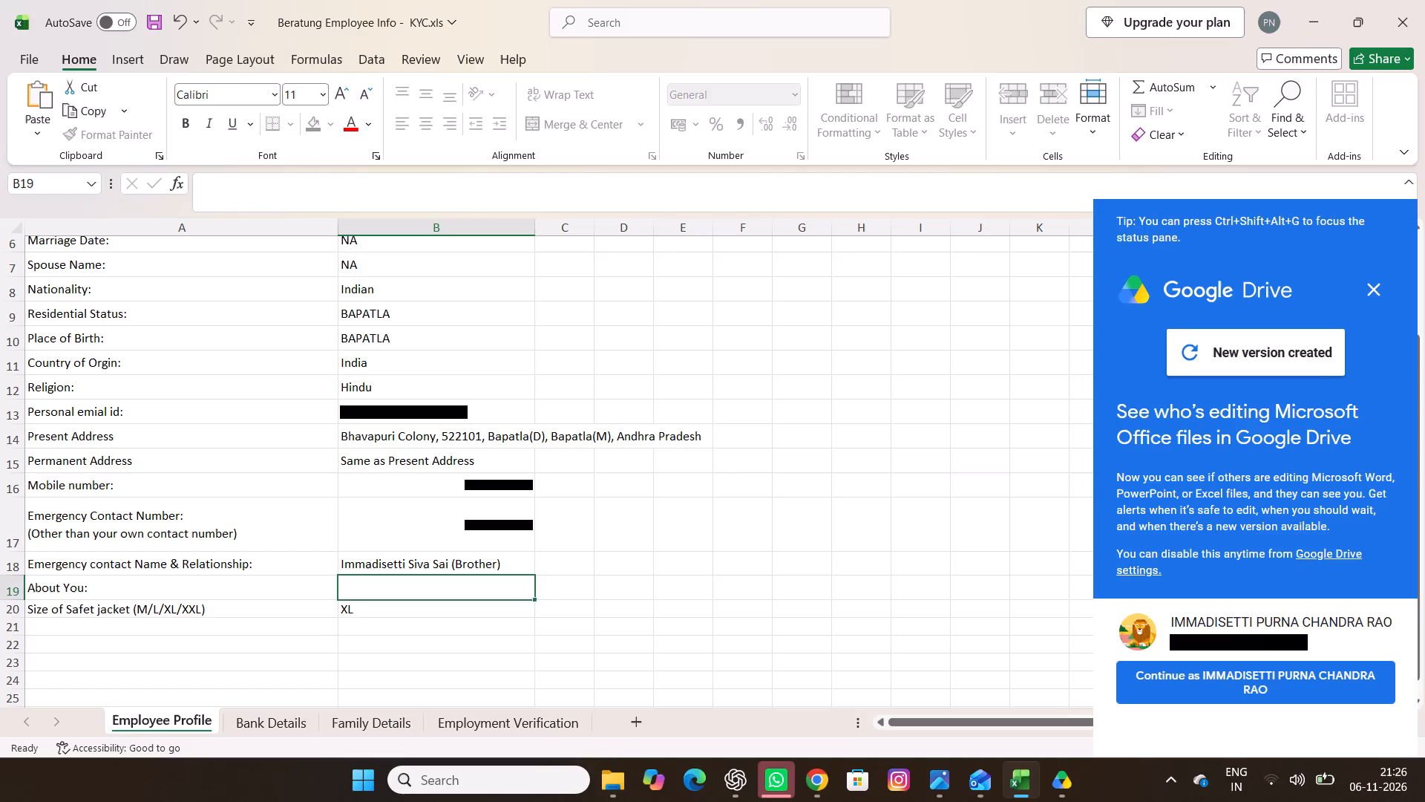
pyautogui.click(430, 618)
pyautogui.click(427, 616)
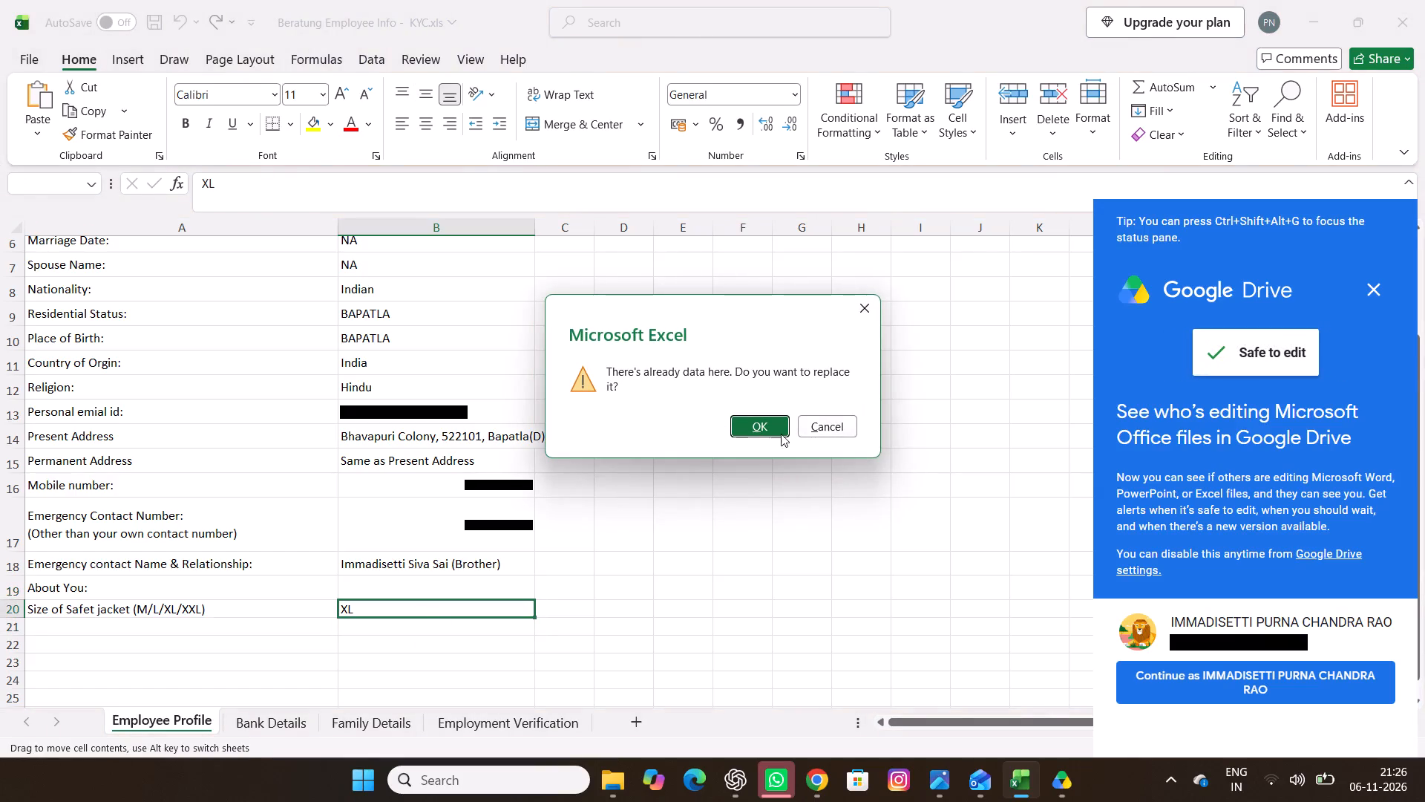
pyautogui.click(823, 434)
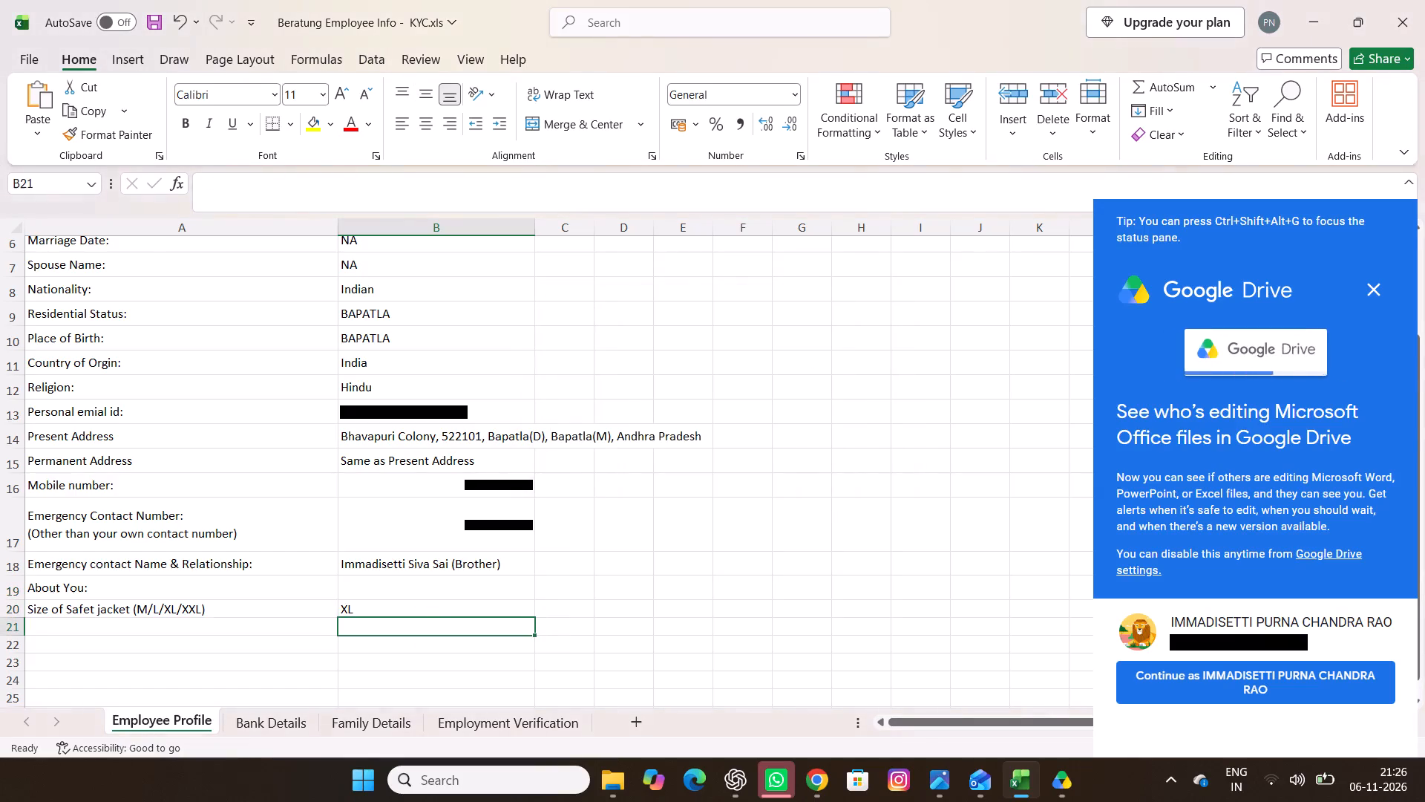
# Replace the safety jacket size in B20 with L.
pyautogui.click(442, 608)
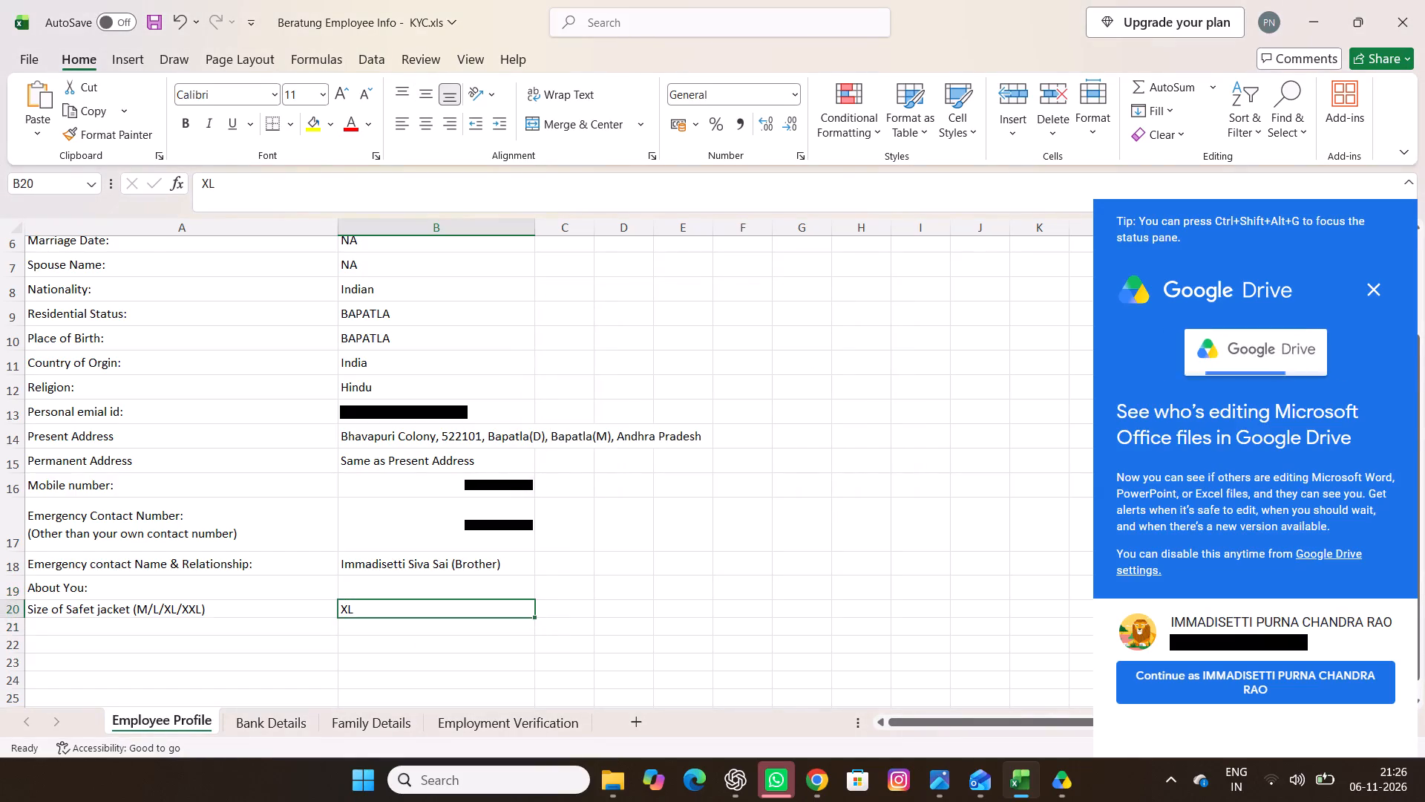
pyautogui.click(442, 608)
pyautogui.click(442, 608)
pyautogui.press('BackSpace')
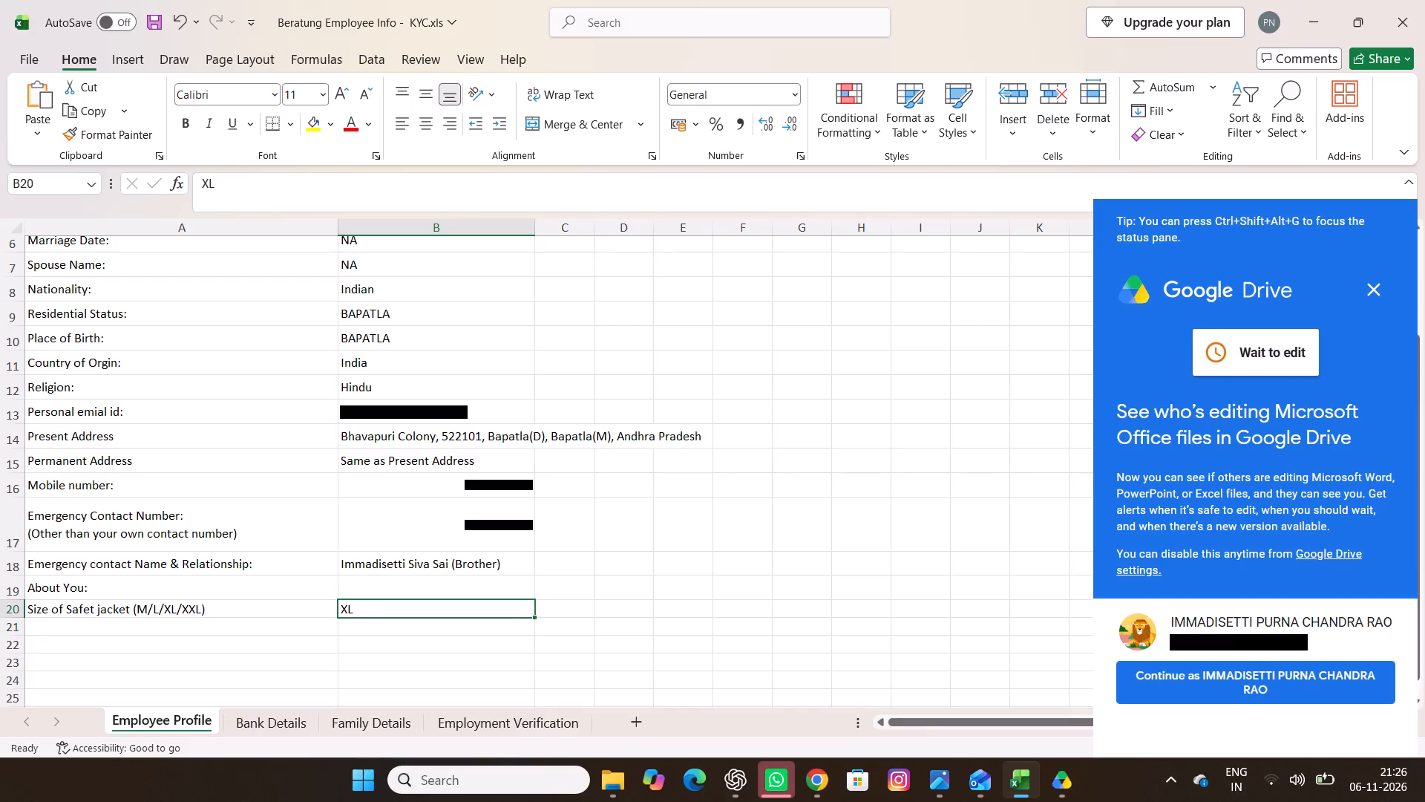
pyautogui.doubleClick(442, 608)
pyautogui.press('BackSpace')
pyautogui.press('BackSpace')
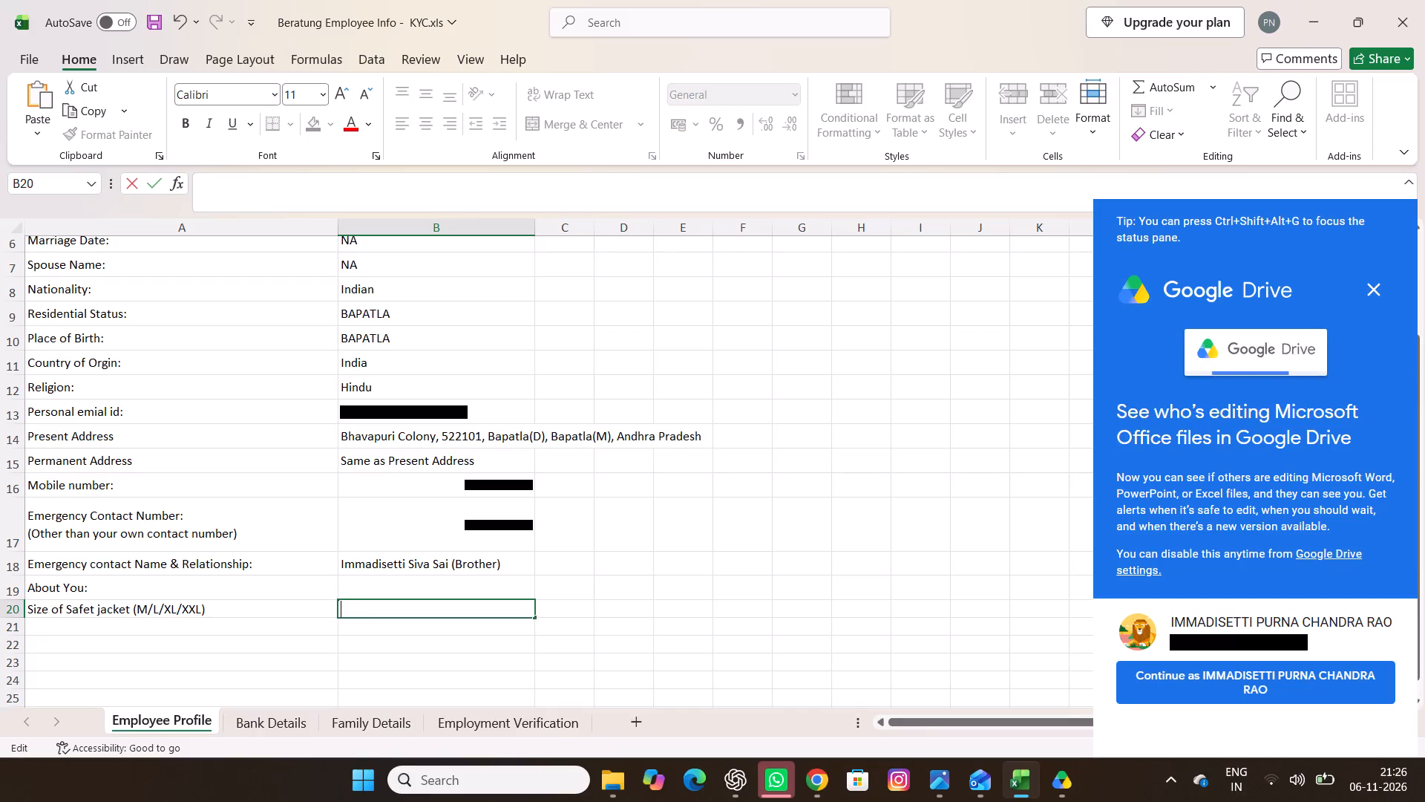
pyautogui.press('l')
pyautogui.press('BackSpace')
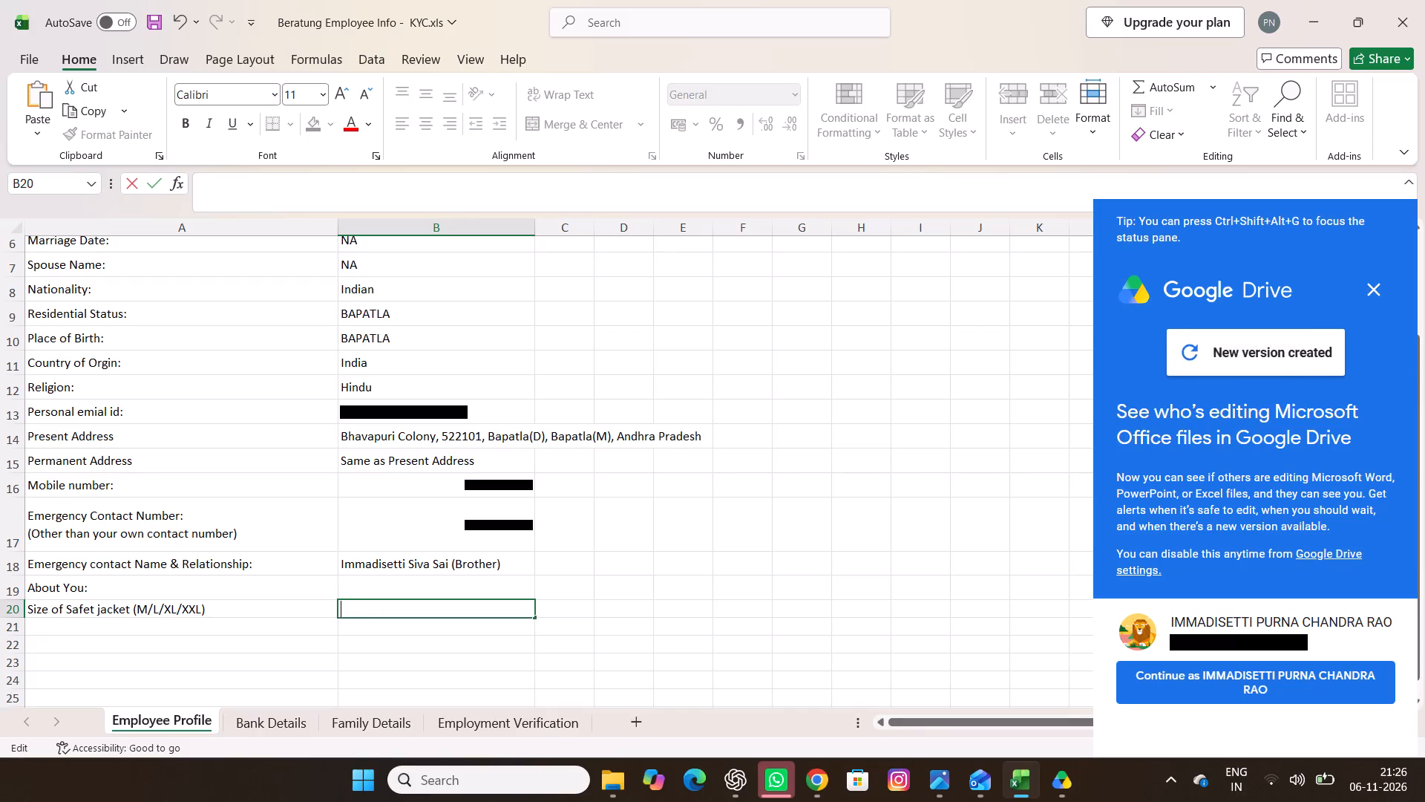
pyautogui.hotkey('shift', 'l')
pyautogui.click(442, 593)
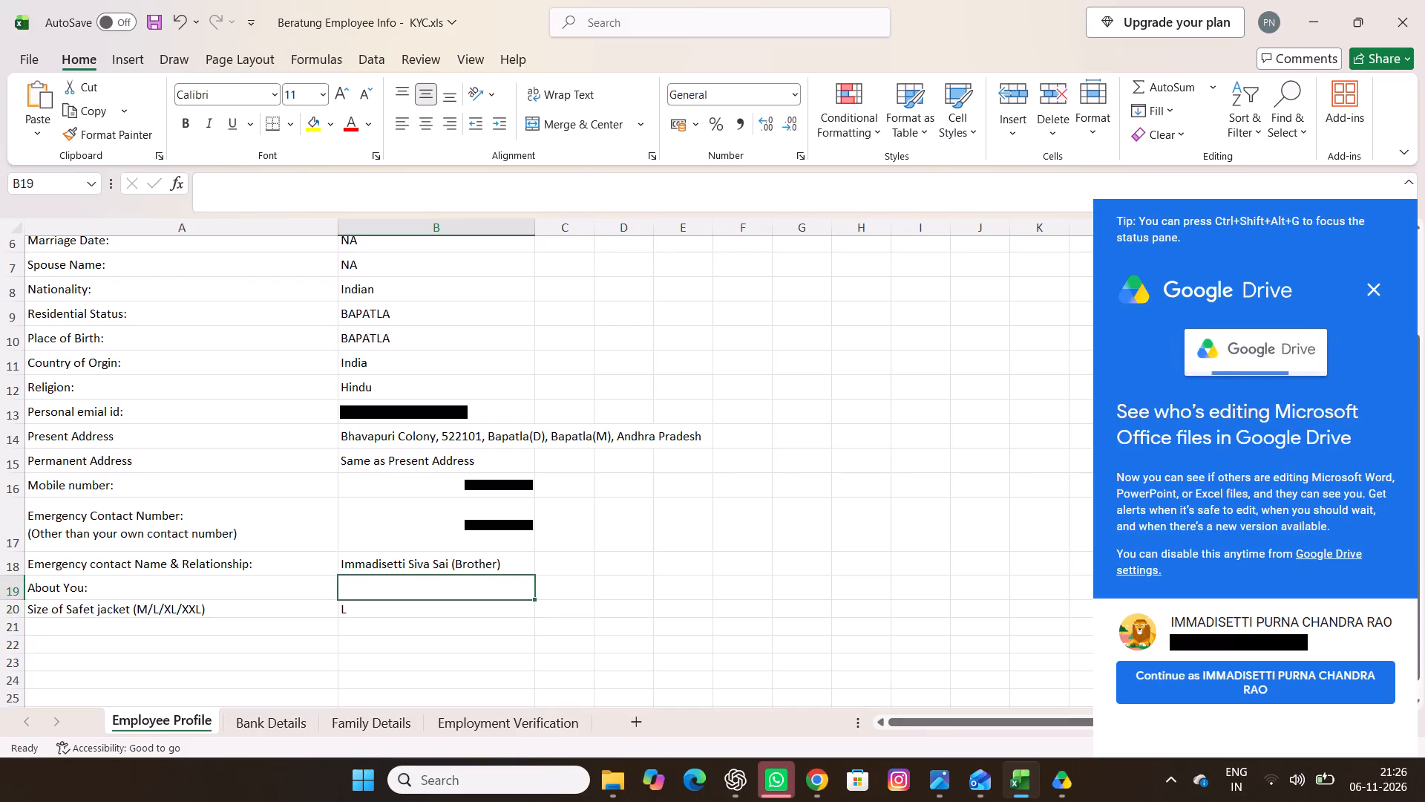
# Dismiss the Google Drive notice covering the sheet.
pyautogui.click(1369, 280)
# Review the filled-in entries on the Employee Profile sheet, from the safety jacket size back up to the date of birth.
pyautogui.scroll(4, 672, 403)
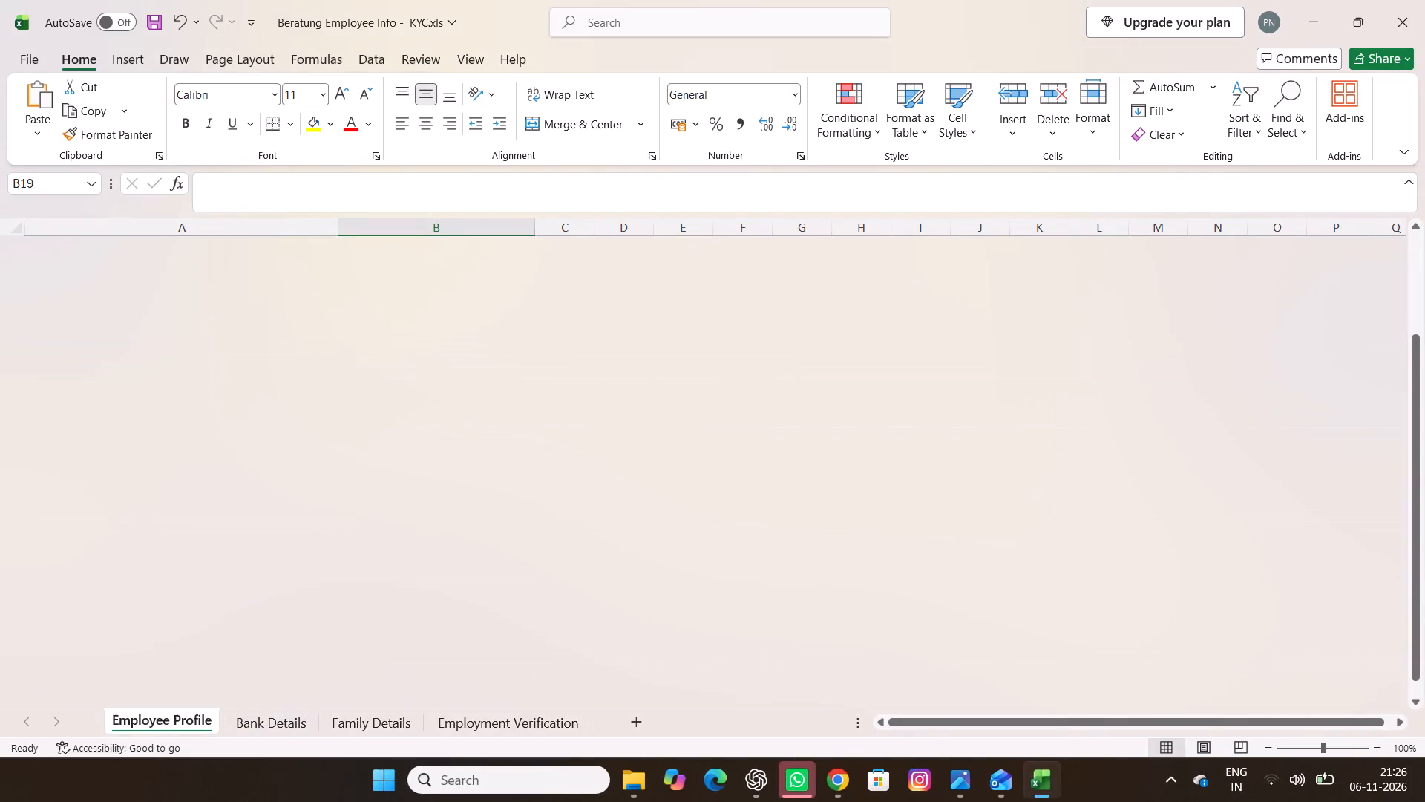
pyautogui.scroll(-4, 672, 403)
pyautogui.scroll(2, 672, 403)
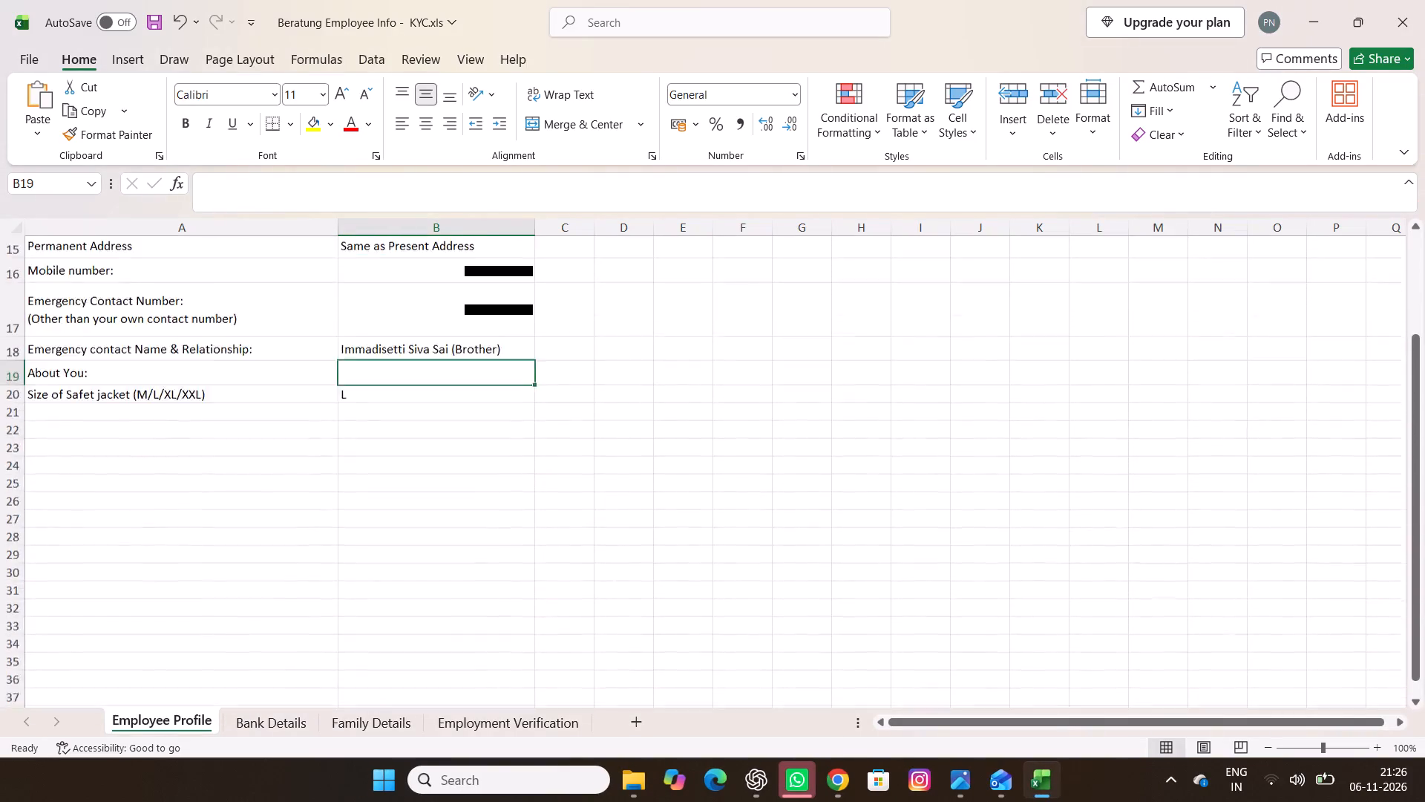
pyautogui.scroll(2, 672, 403)
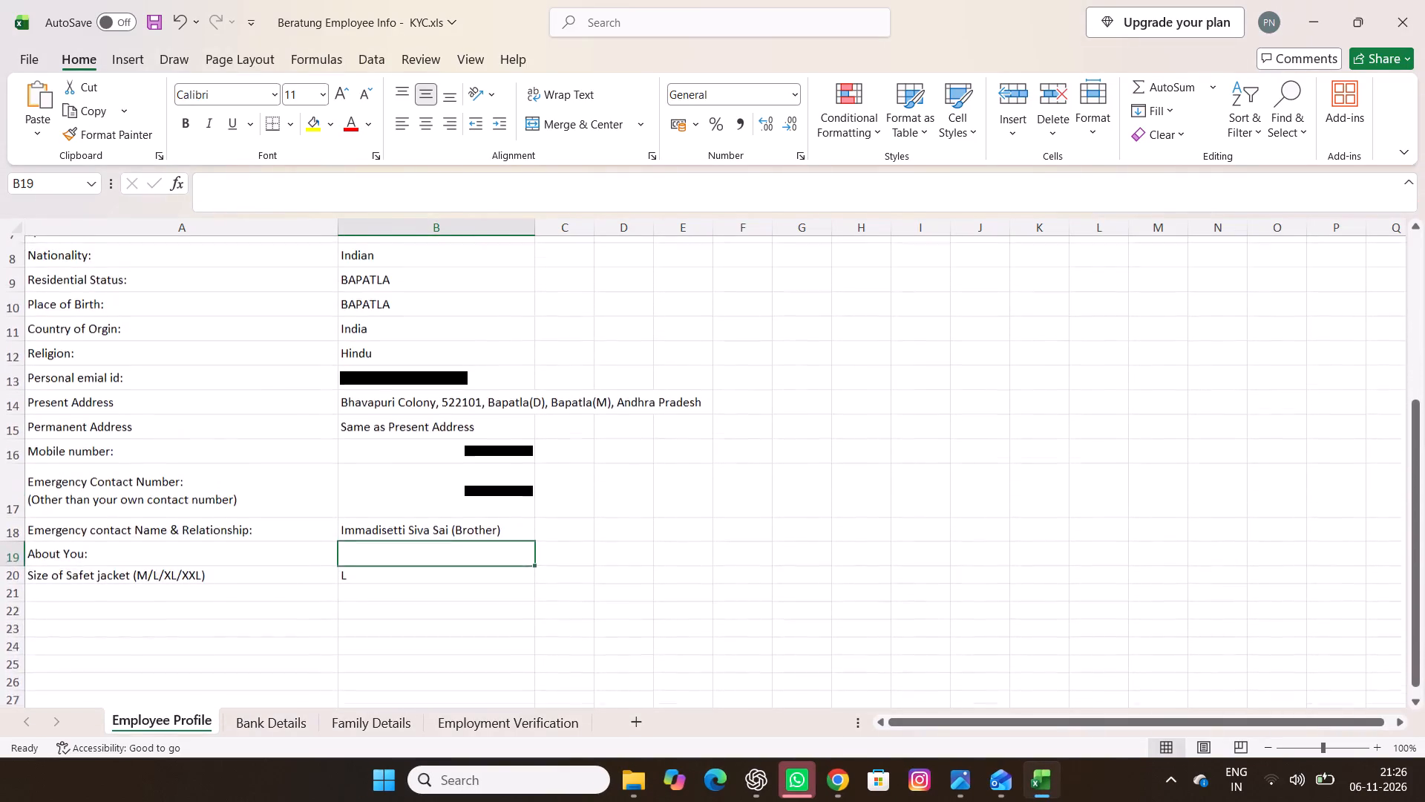
pyautogui.scroll(1, 672, 403)
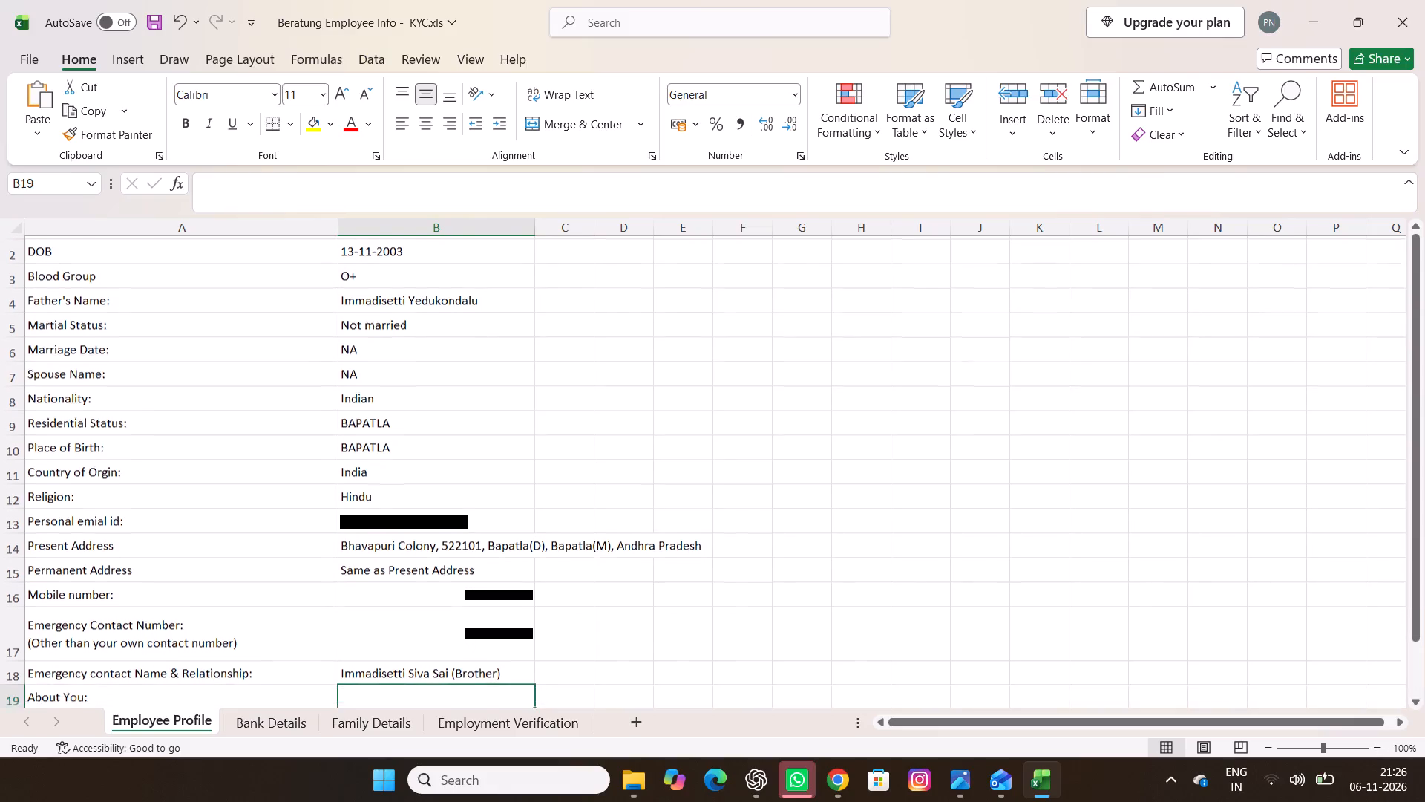
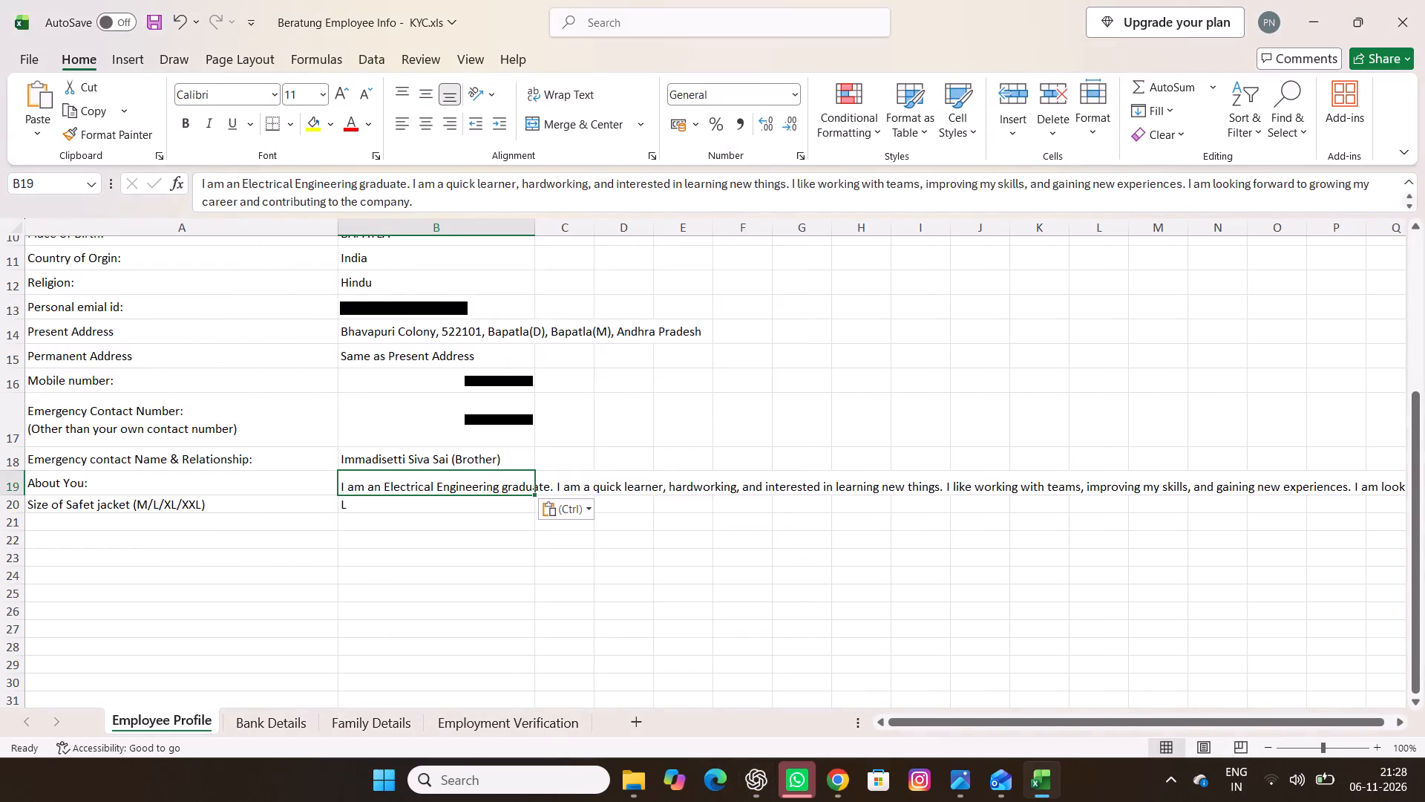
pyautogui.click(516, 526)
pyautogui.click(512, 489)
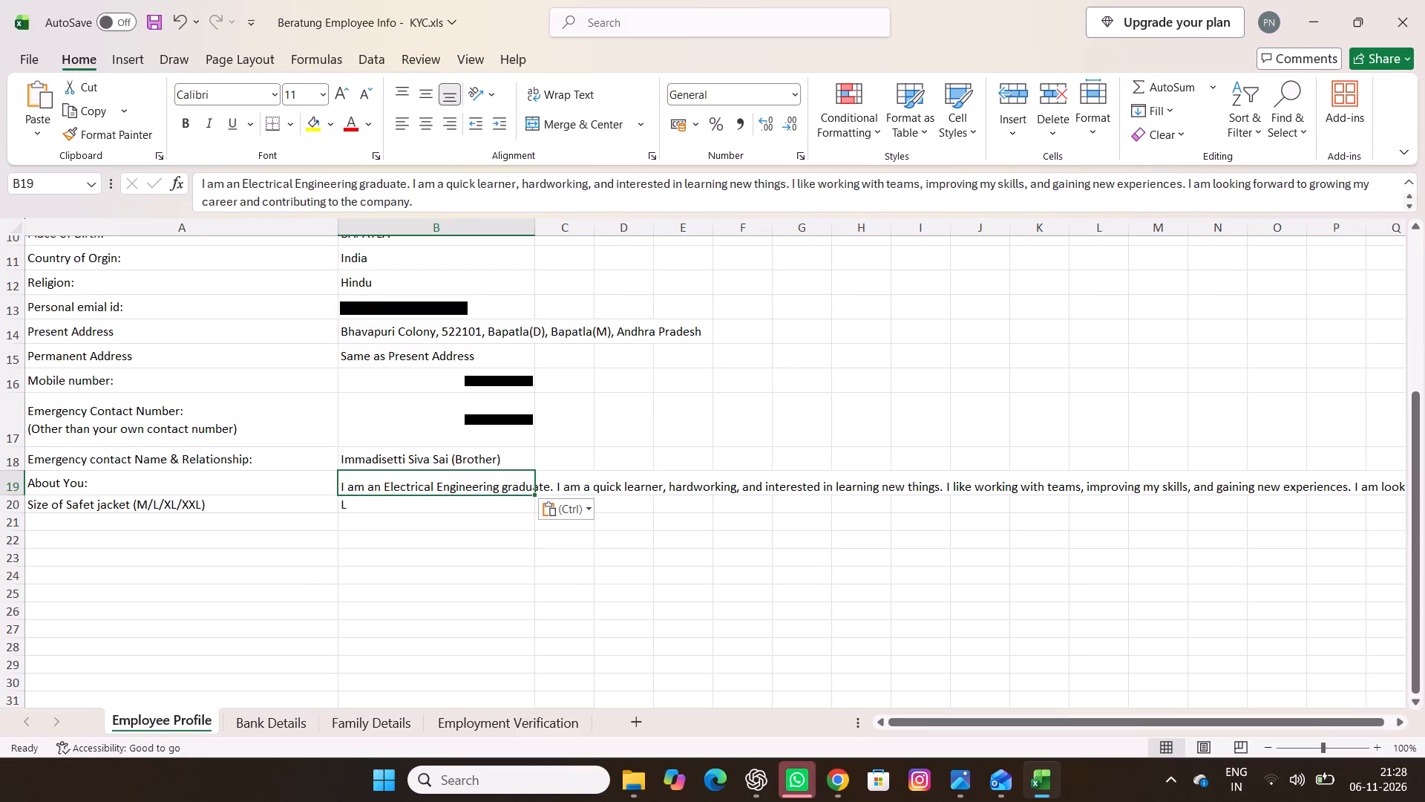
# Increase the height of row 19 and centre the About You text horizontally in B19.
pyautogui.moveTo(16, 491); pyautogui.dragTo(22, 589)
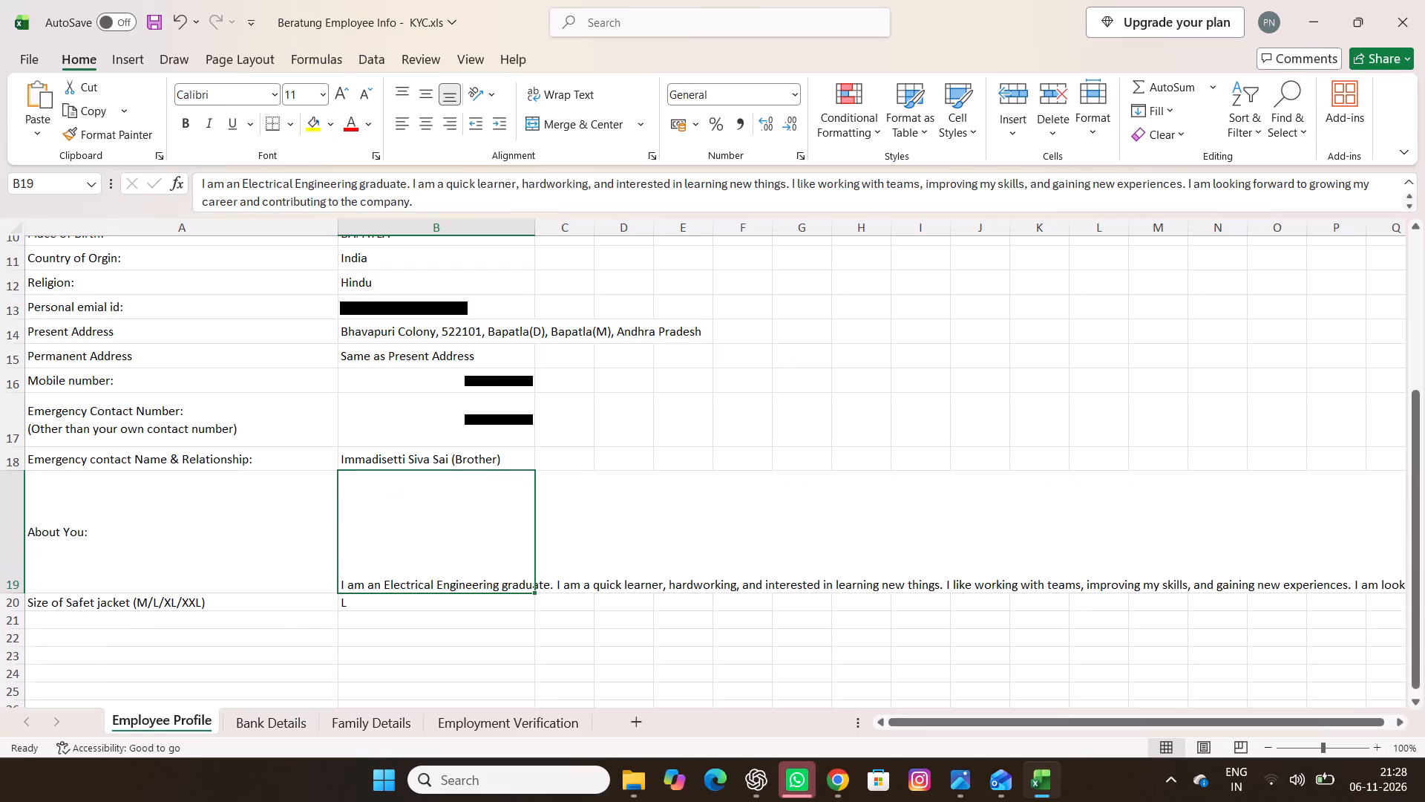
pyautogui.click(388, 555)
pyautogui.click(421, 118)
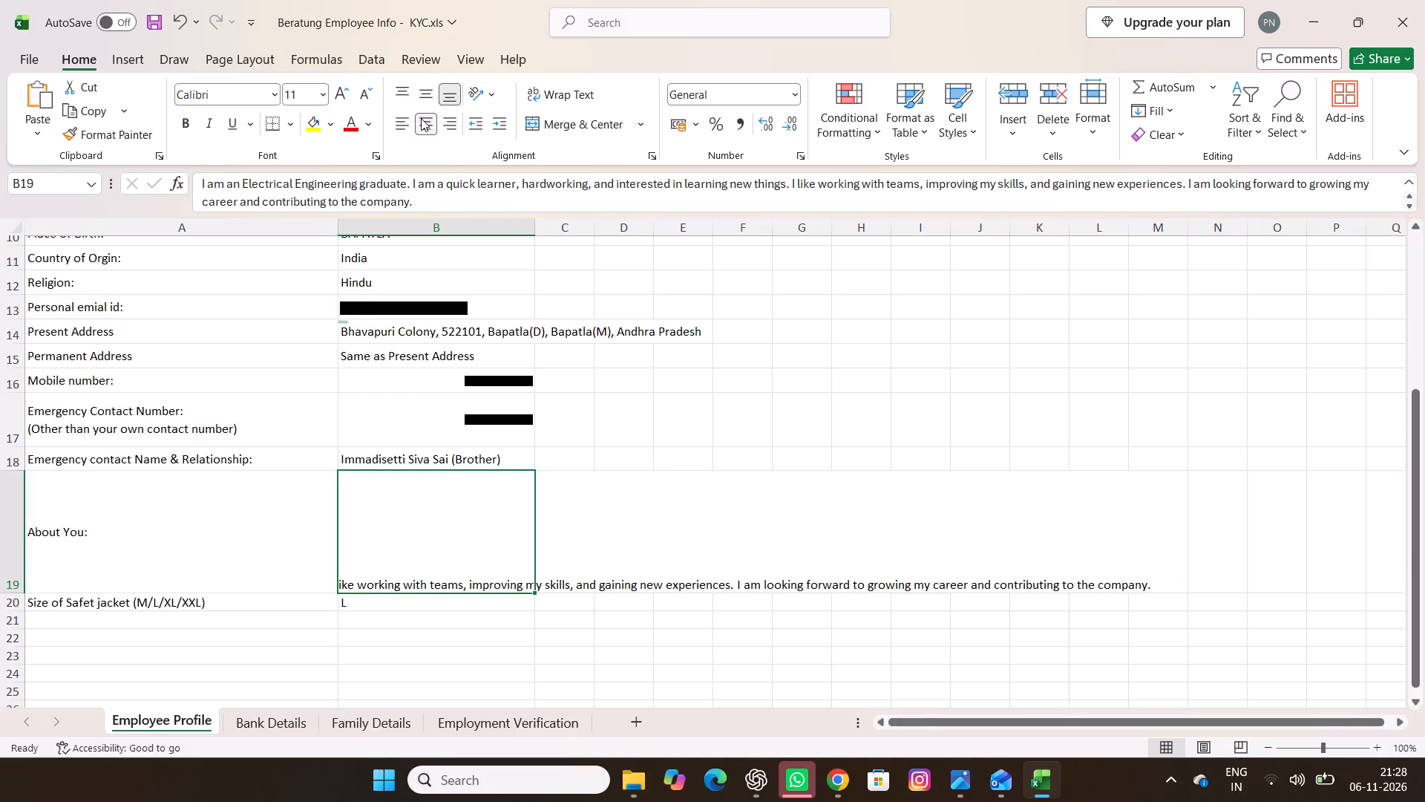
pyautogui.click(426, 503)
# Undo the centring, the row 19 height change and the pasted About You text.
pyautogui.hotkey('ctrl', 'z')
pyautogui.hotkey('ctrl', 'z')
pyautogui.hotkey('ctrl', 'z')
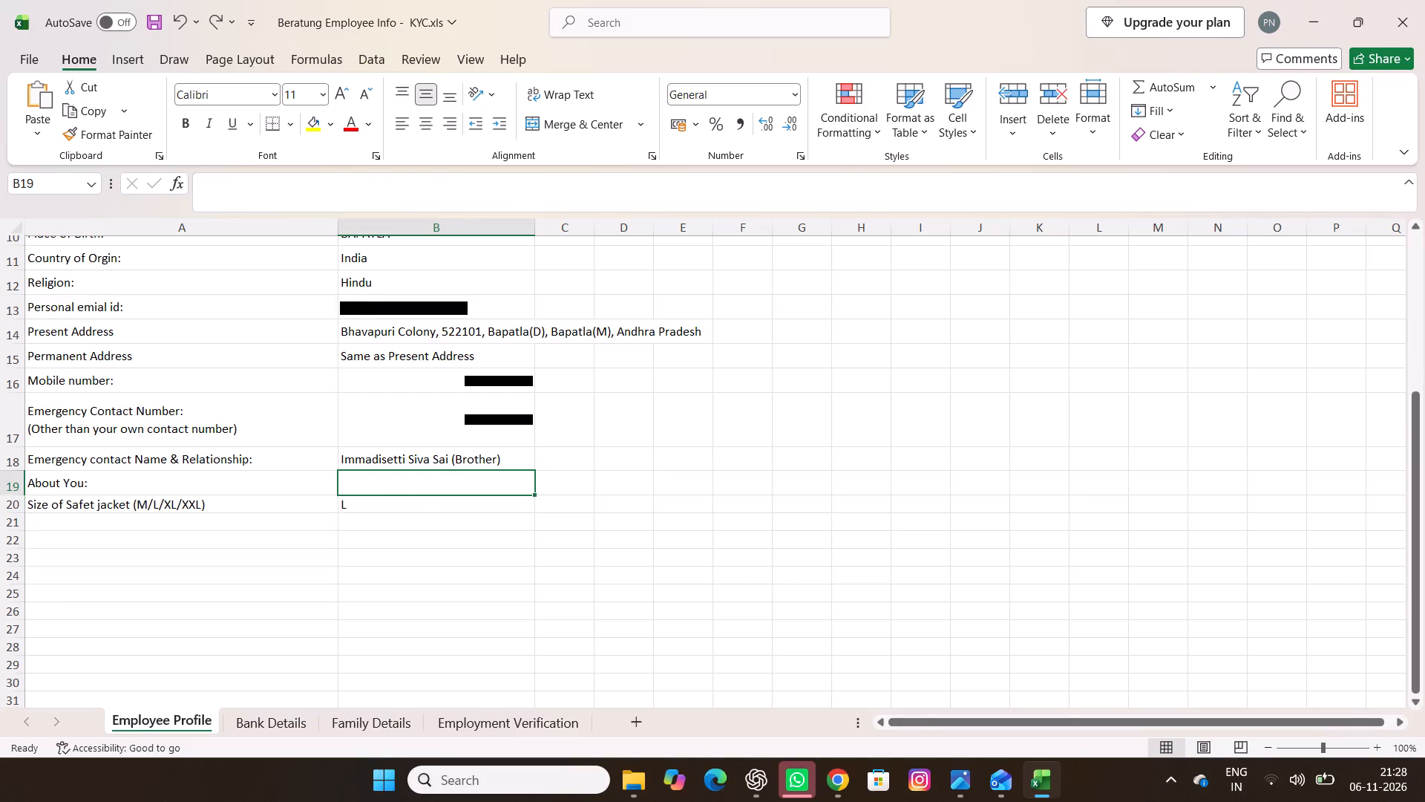
# Increase the height of the About You row, row 19, to make room for a paragraph.
pyautogui.moveTo(13, 495); pyautogui.dragTo(14, 607)
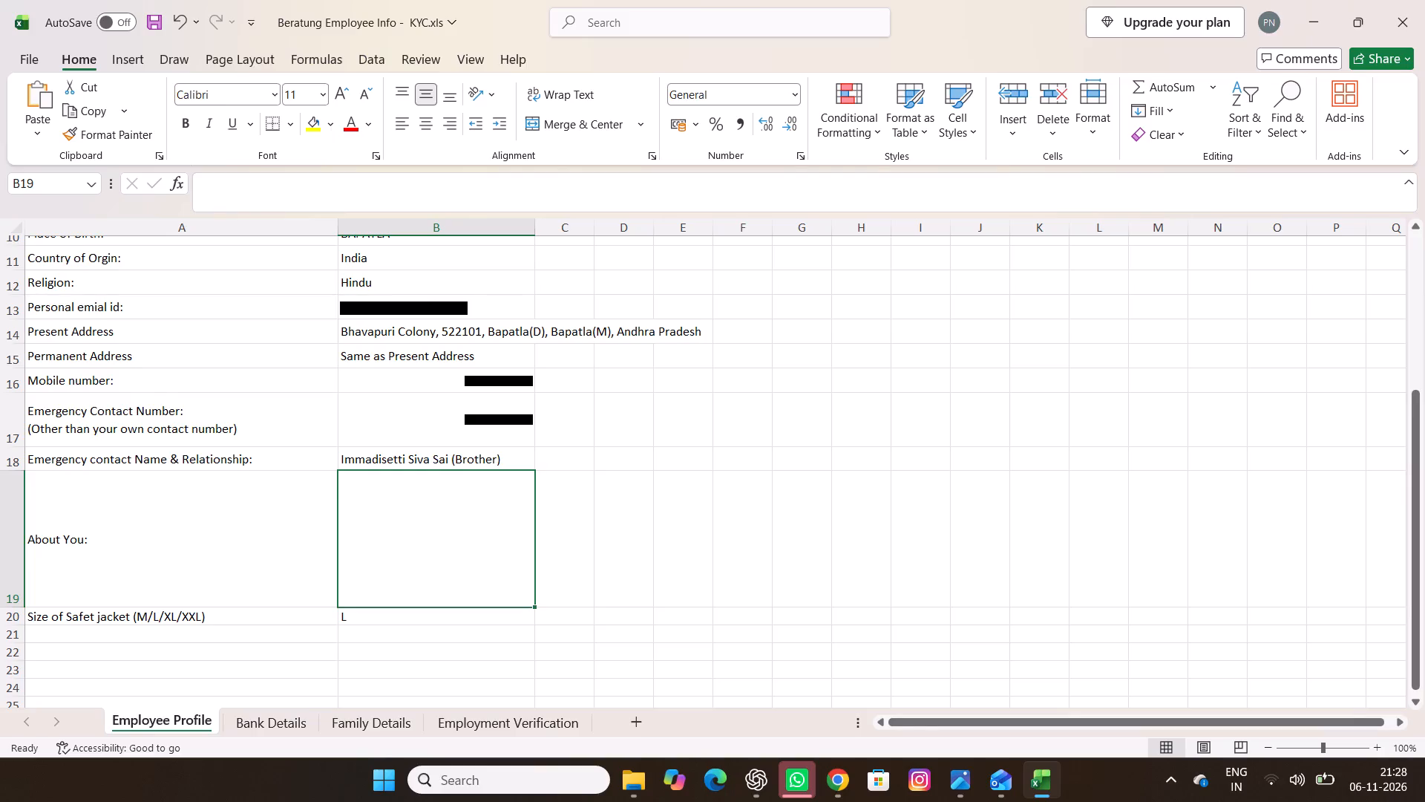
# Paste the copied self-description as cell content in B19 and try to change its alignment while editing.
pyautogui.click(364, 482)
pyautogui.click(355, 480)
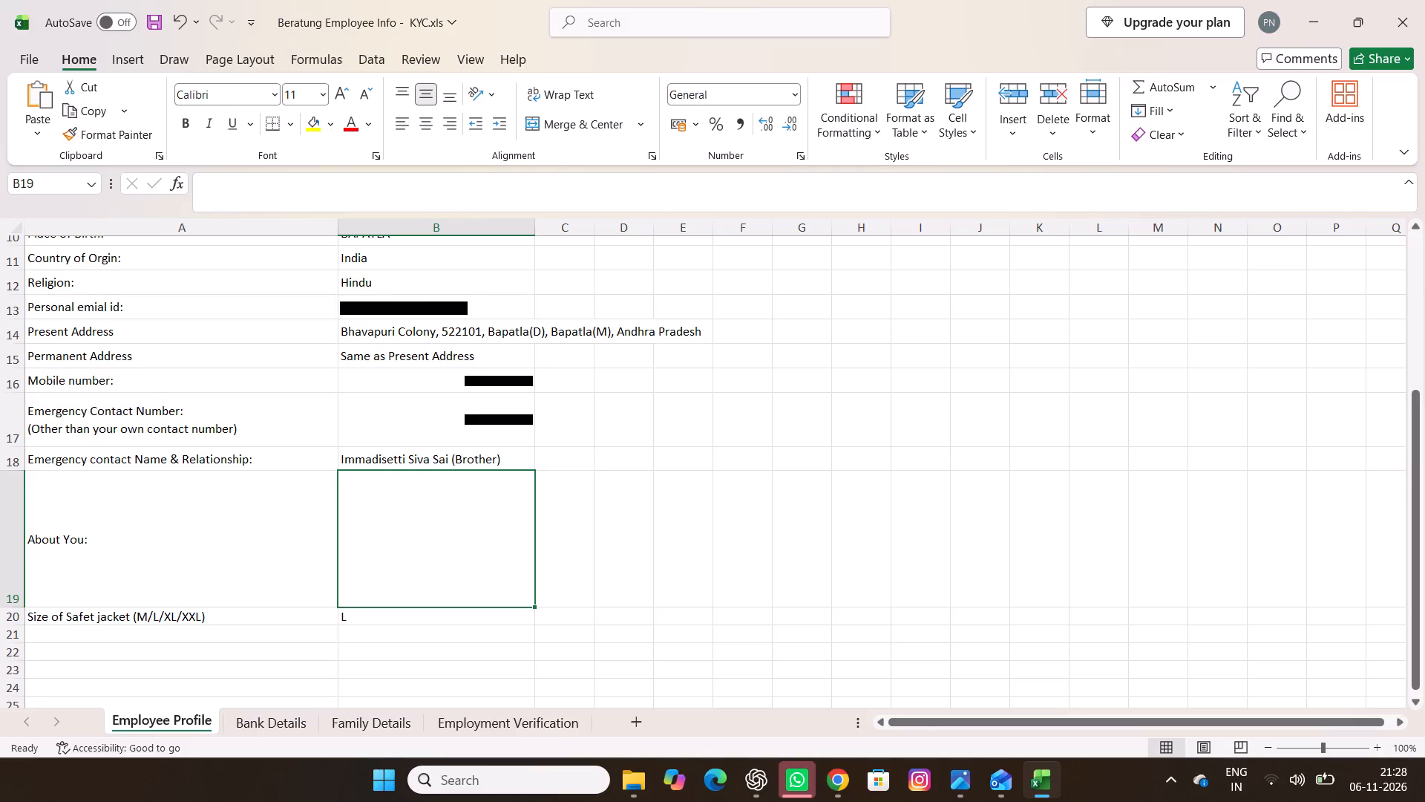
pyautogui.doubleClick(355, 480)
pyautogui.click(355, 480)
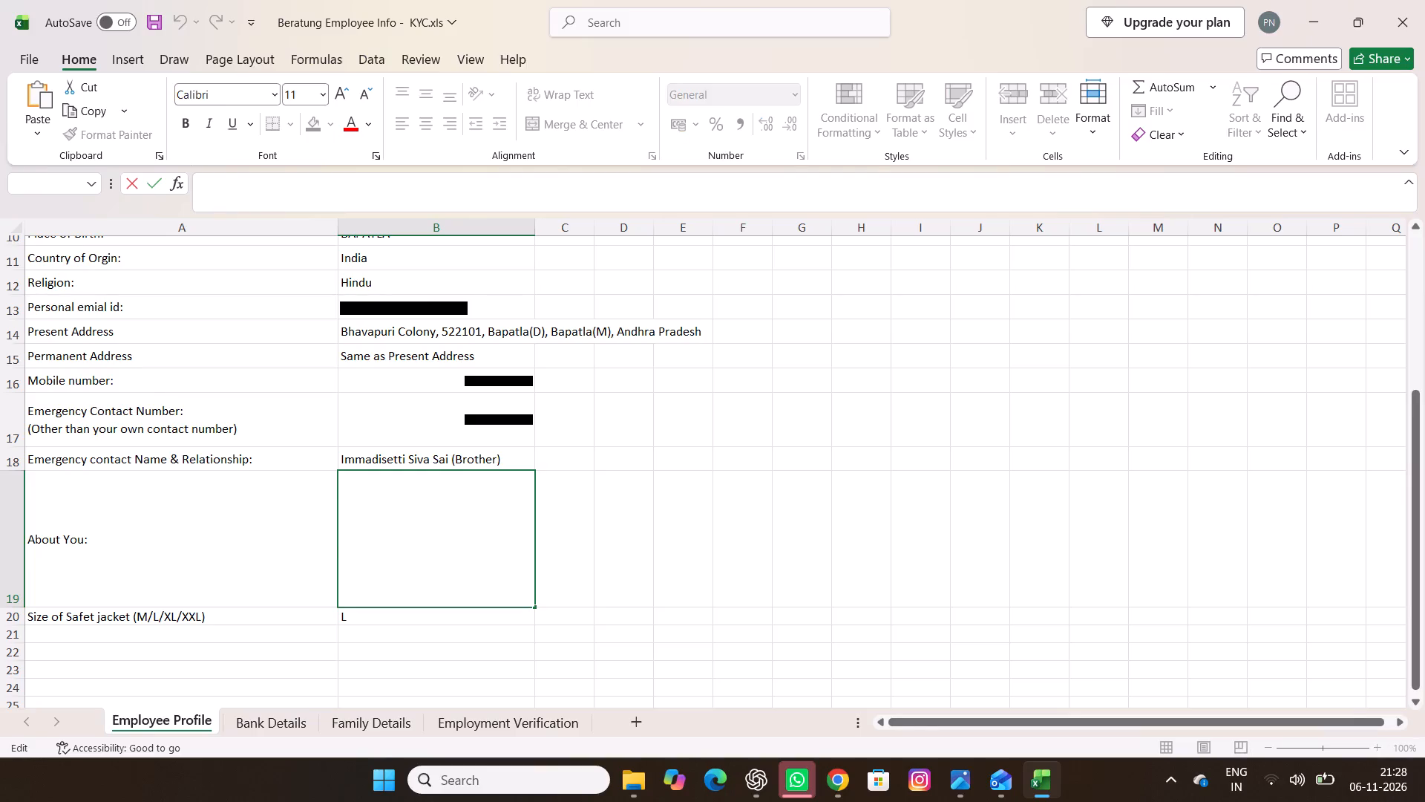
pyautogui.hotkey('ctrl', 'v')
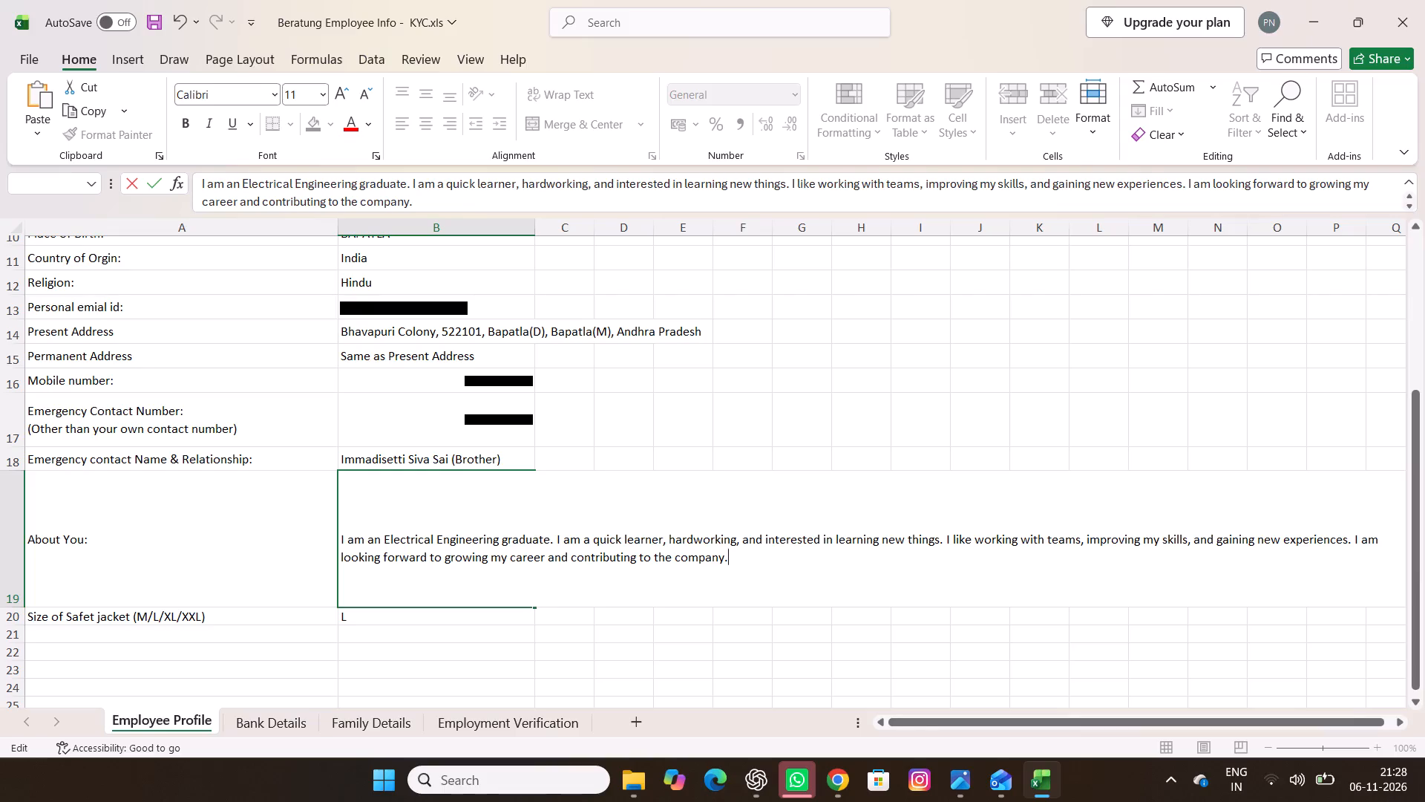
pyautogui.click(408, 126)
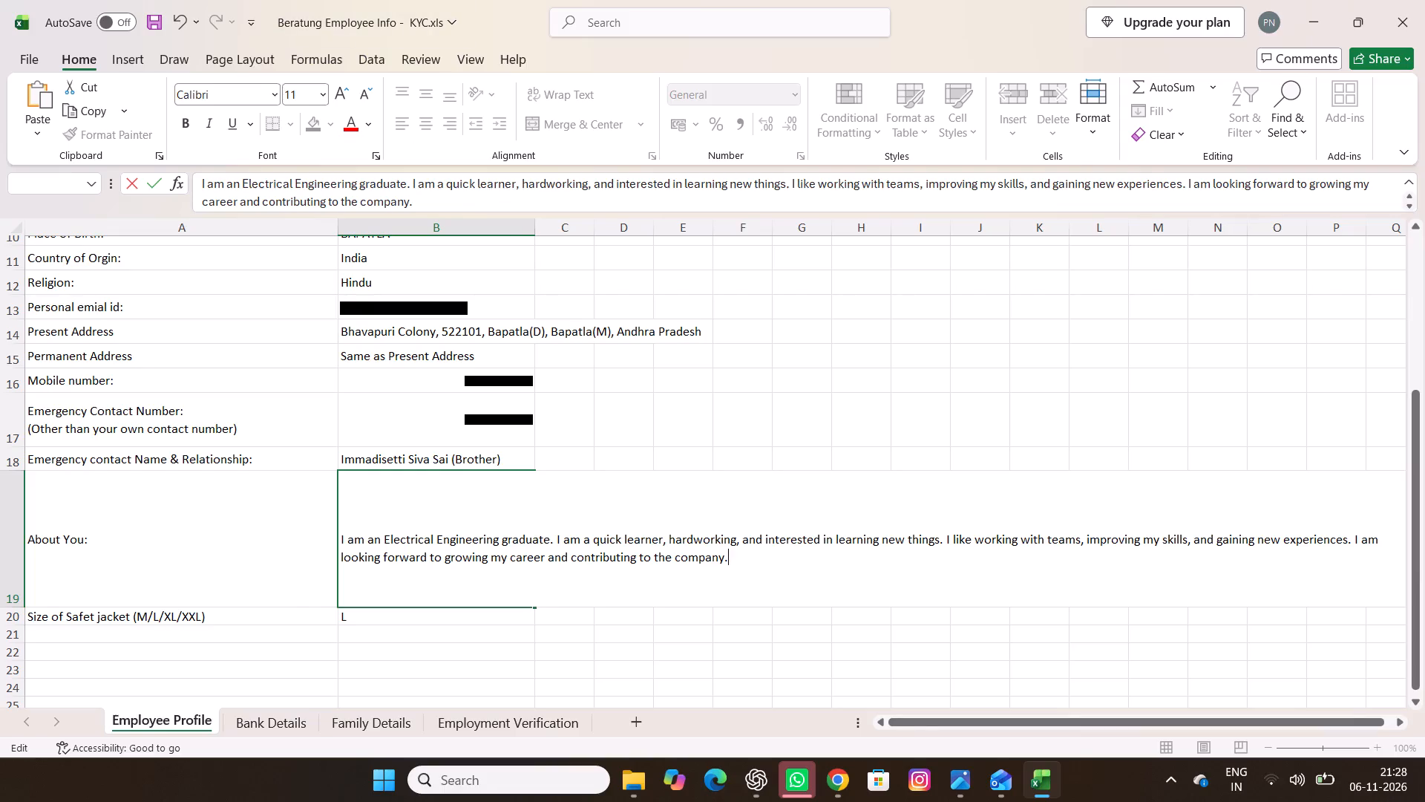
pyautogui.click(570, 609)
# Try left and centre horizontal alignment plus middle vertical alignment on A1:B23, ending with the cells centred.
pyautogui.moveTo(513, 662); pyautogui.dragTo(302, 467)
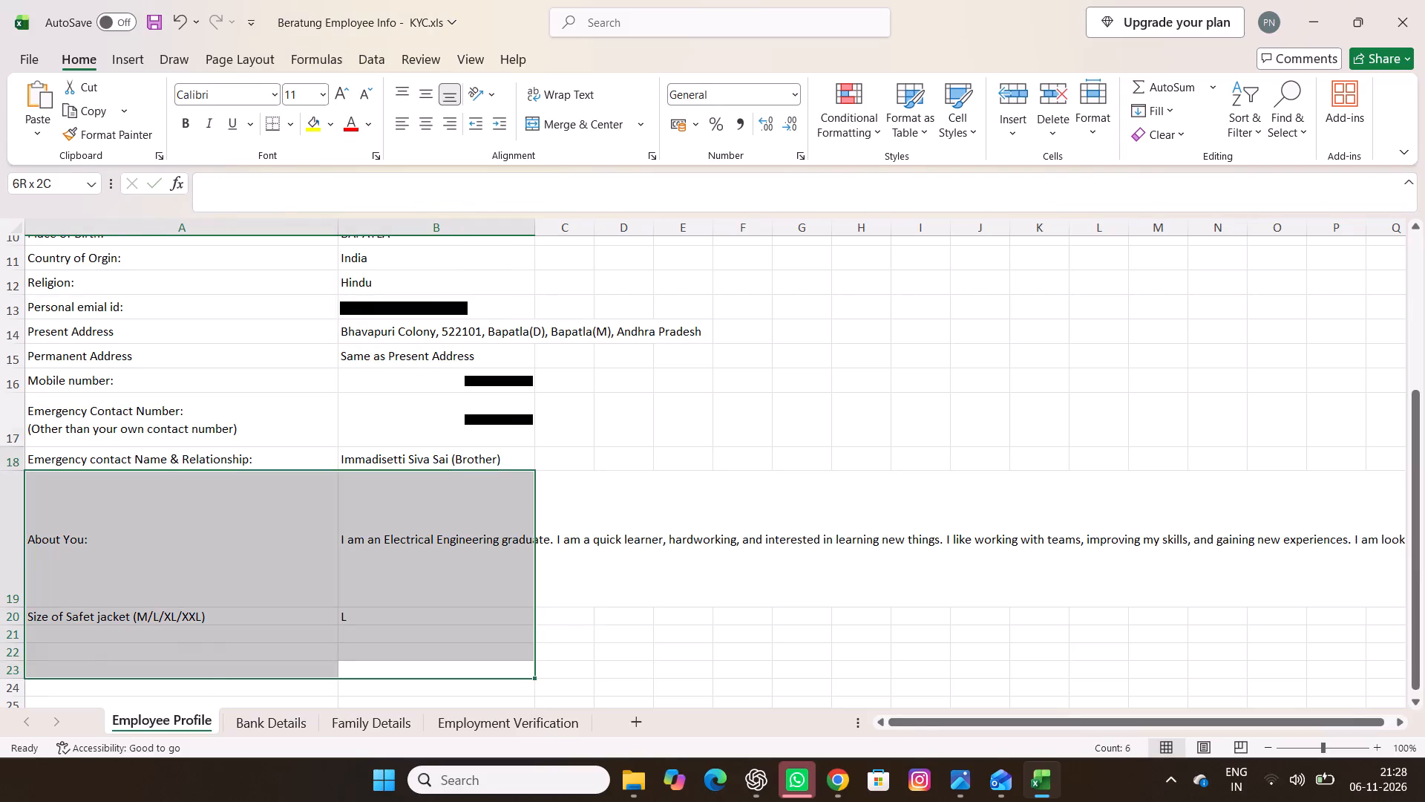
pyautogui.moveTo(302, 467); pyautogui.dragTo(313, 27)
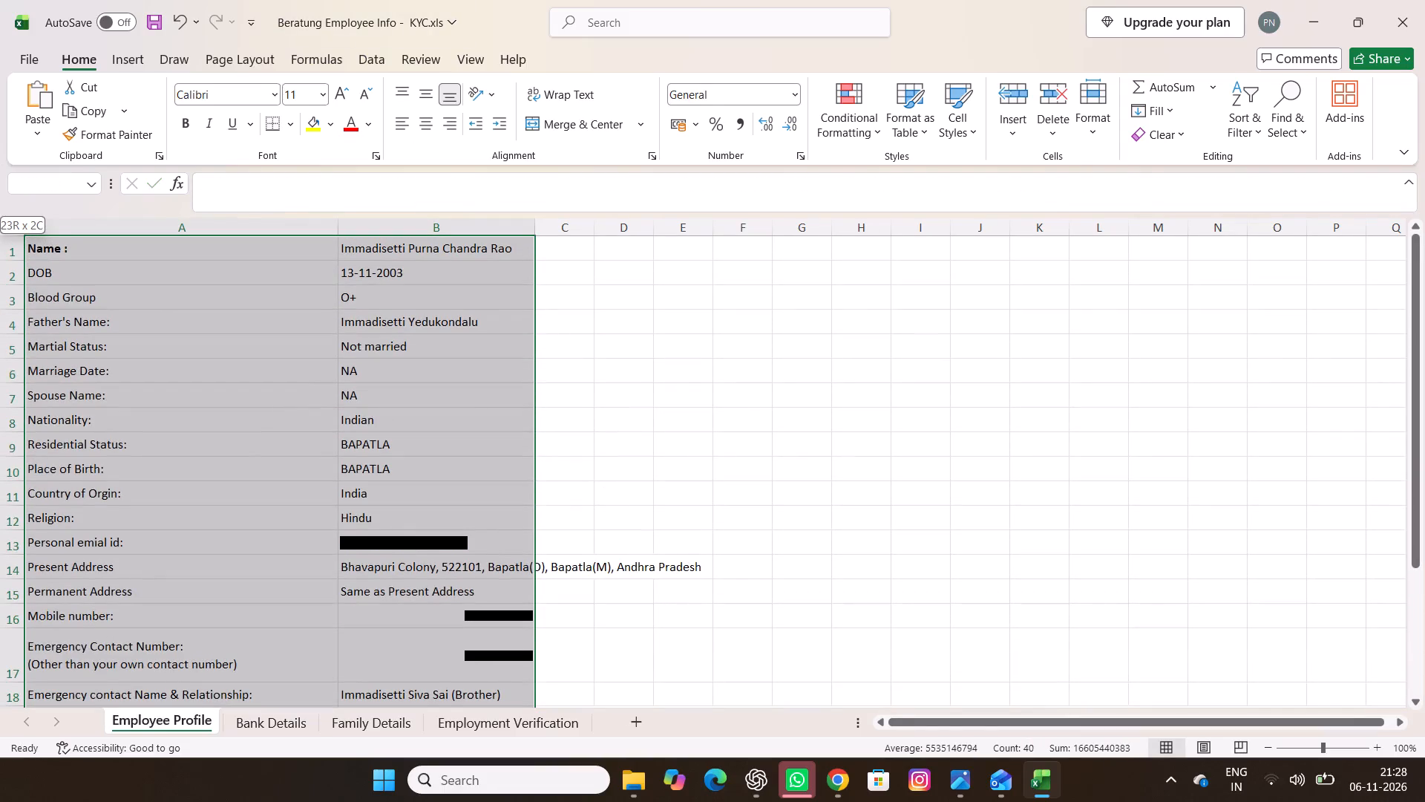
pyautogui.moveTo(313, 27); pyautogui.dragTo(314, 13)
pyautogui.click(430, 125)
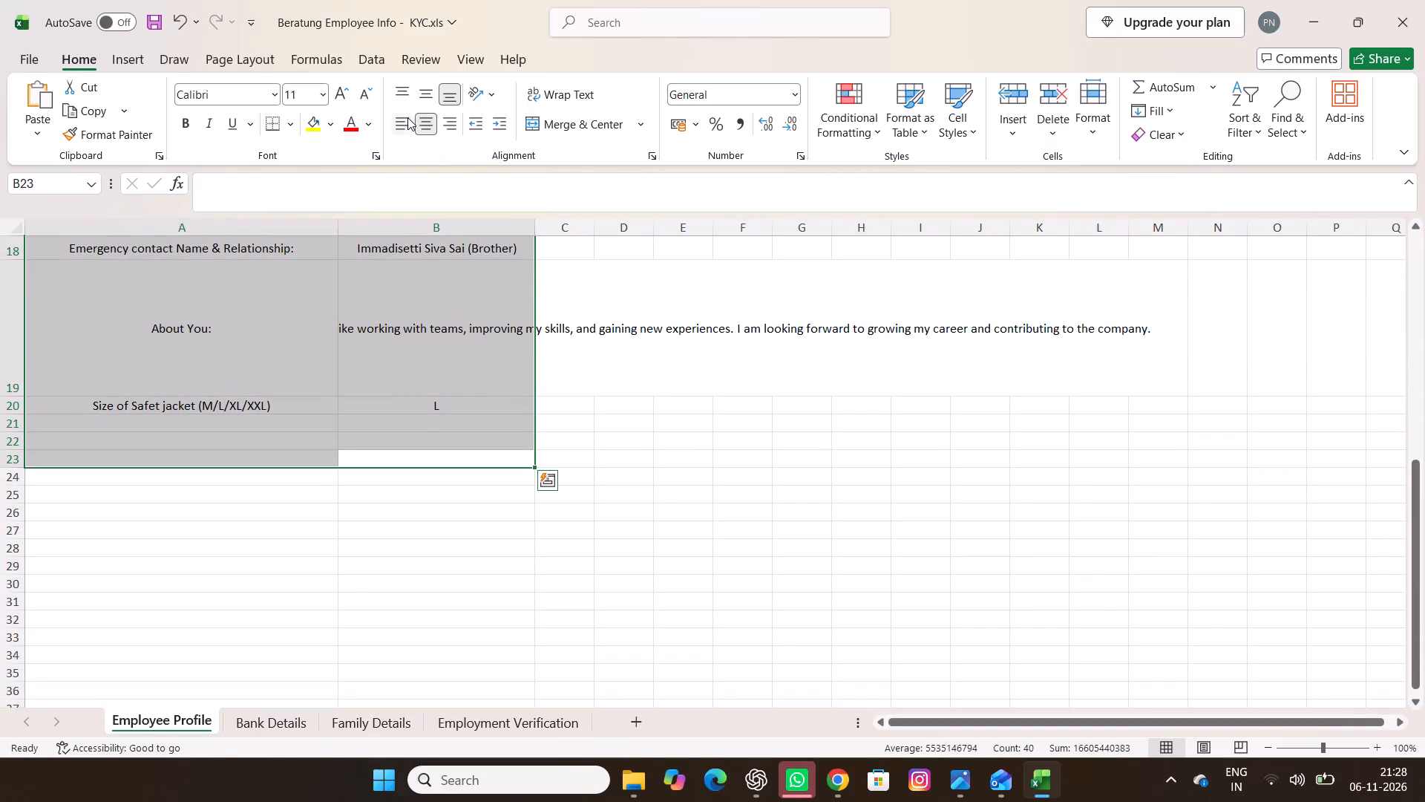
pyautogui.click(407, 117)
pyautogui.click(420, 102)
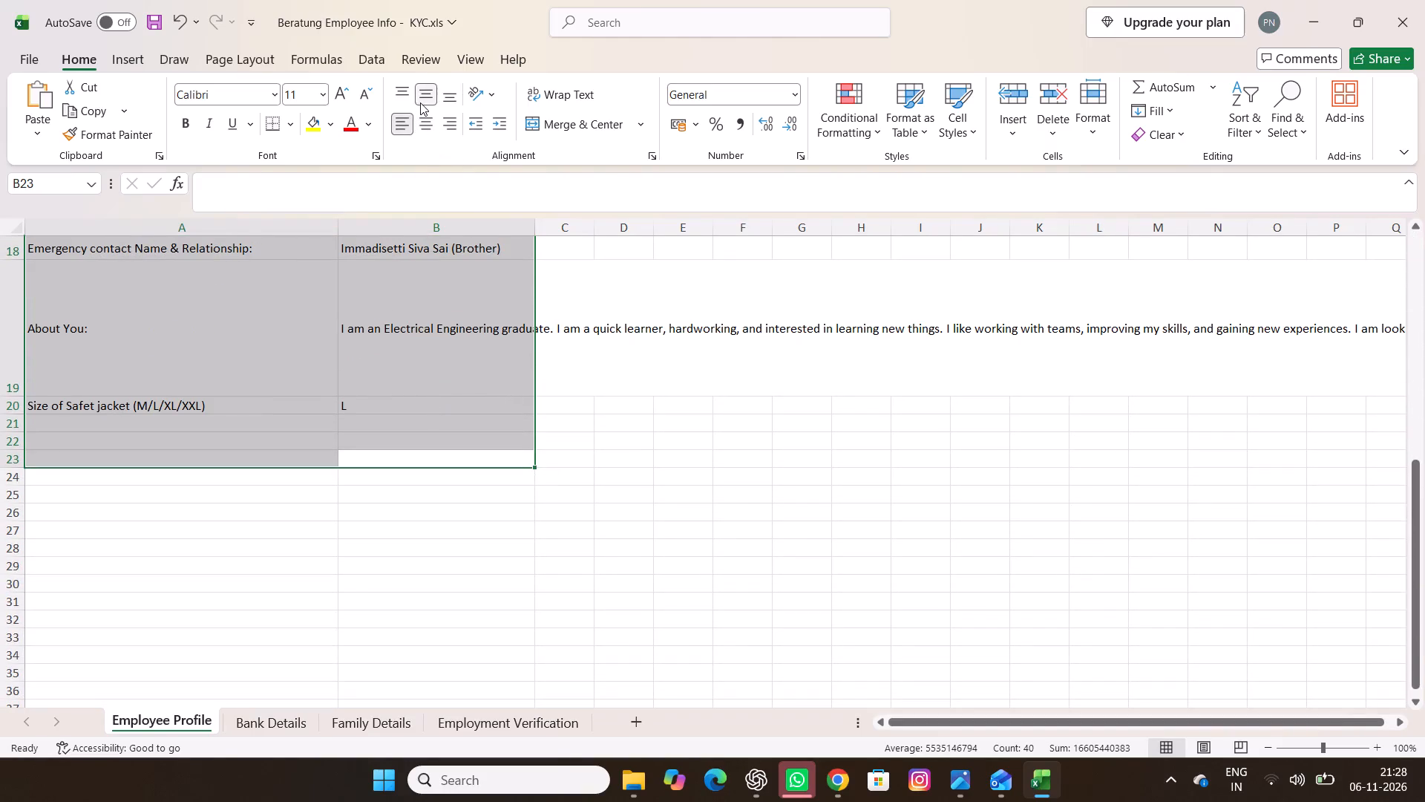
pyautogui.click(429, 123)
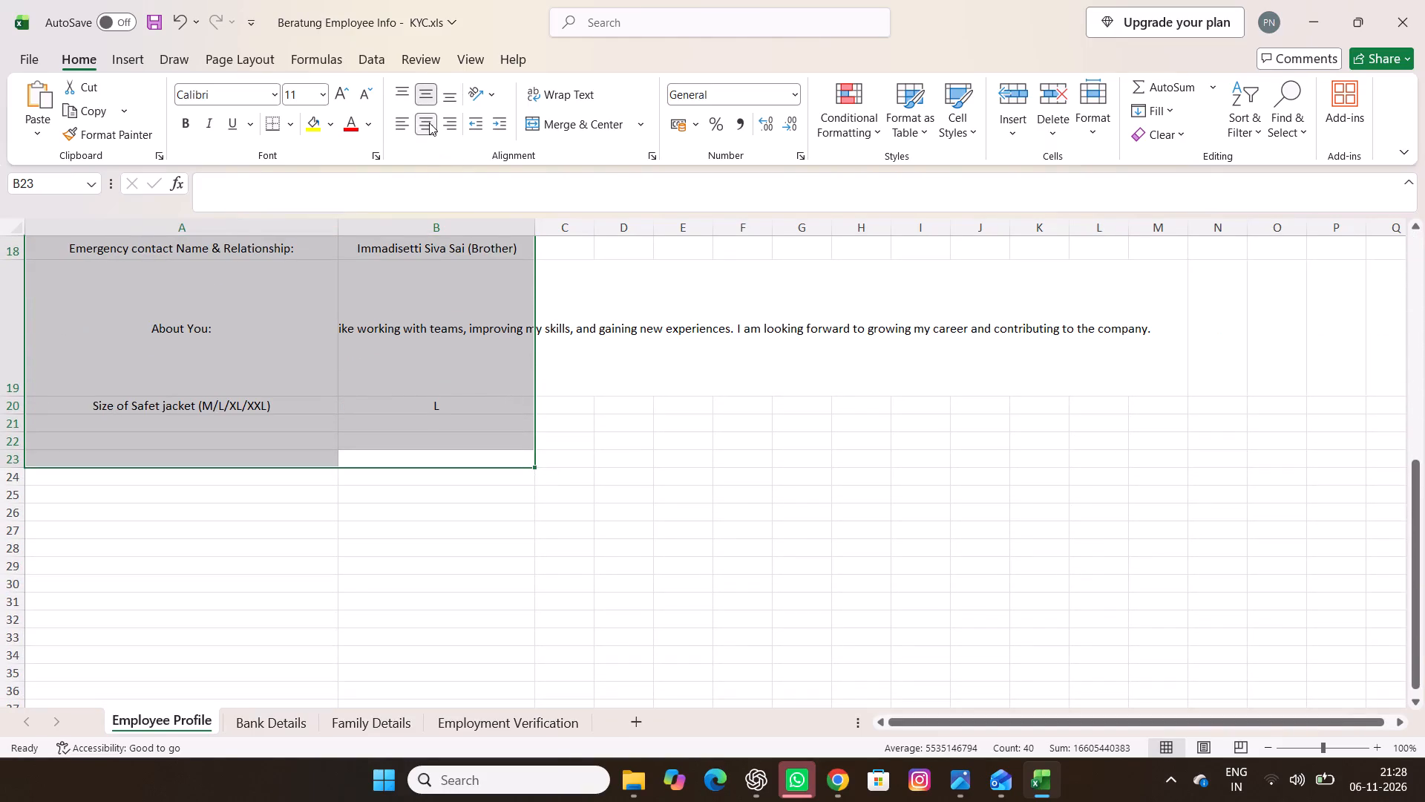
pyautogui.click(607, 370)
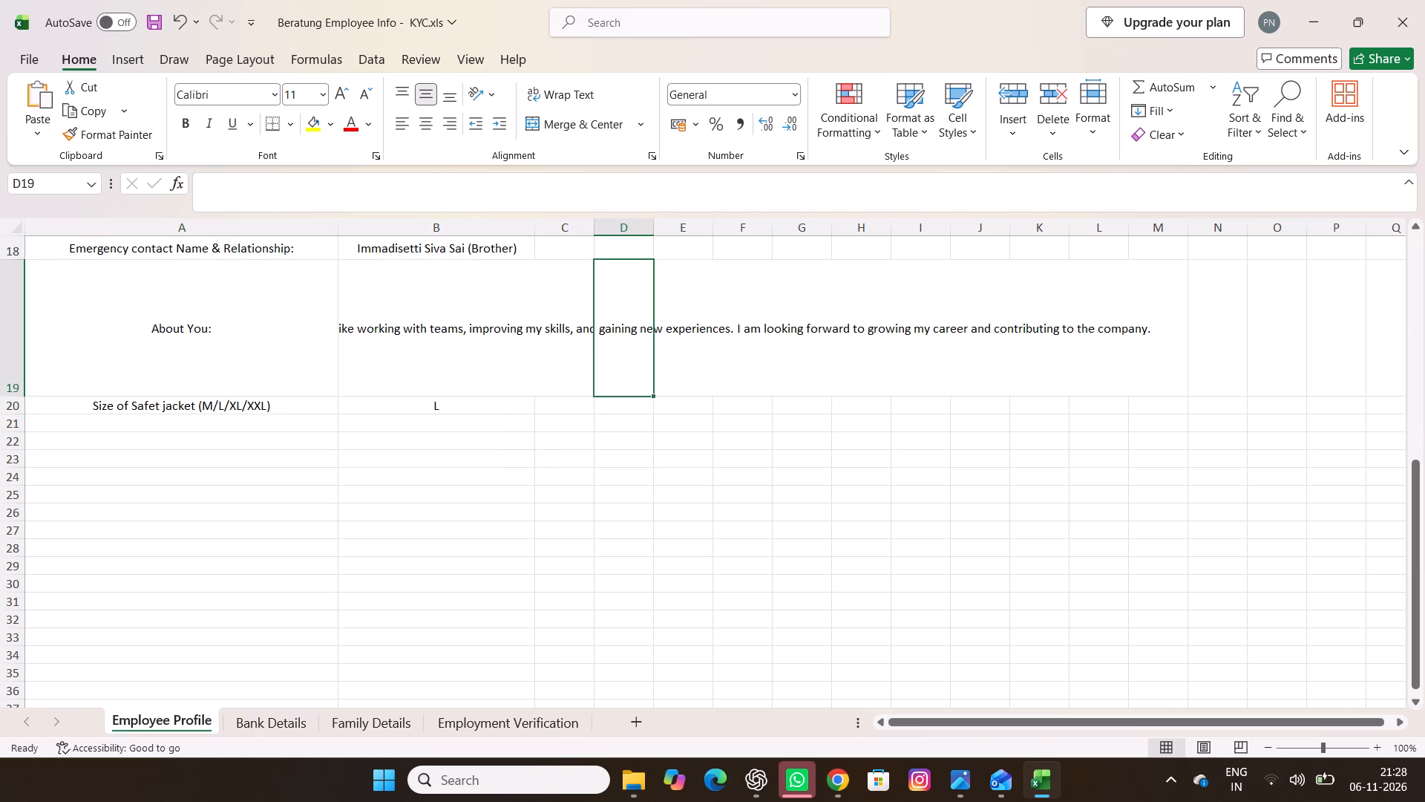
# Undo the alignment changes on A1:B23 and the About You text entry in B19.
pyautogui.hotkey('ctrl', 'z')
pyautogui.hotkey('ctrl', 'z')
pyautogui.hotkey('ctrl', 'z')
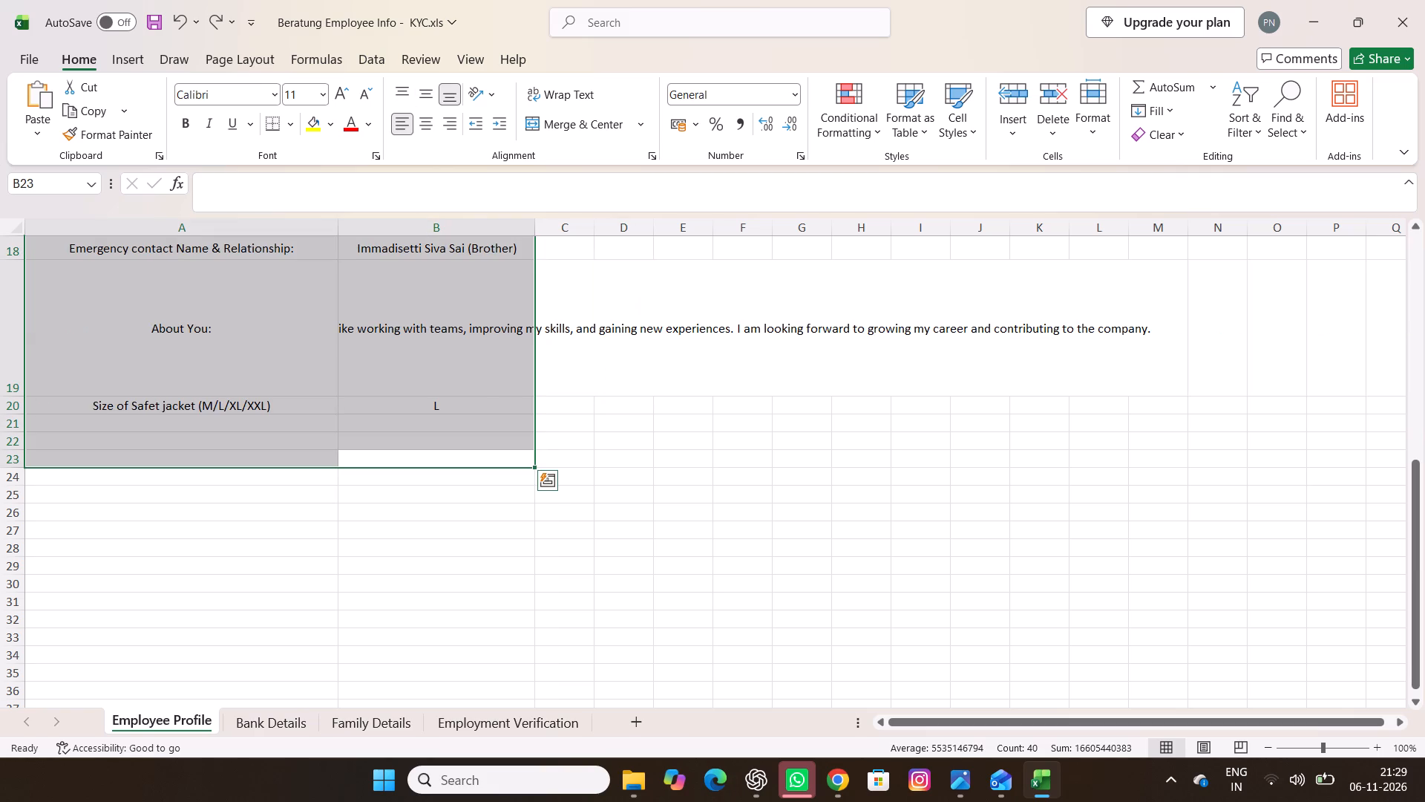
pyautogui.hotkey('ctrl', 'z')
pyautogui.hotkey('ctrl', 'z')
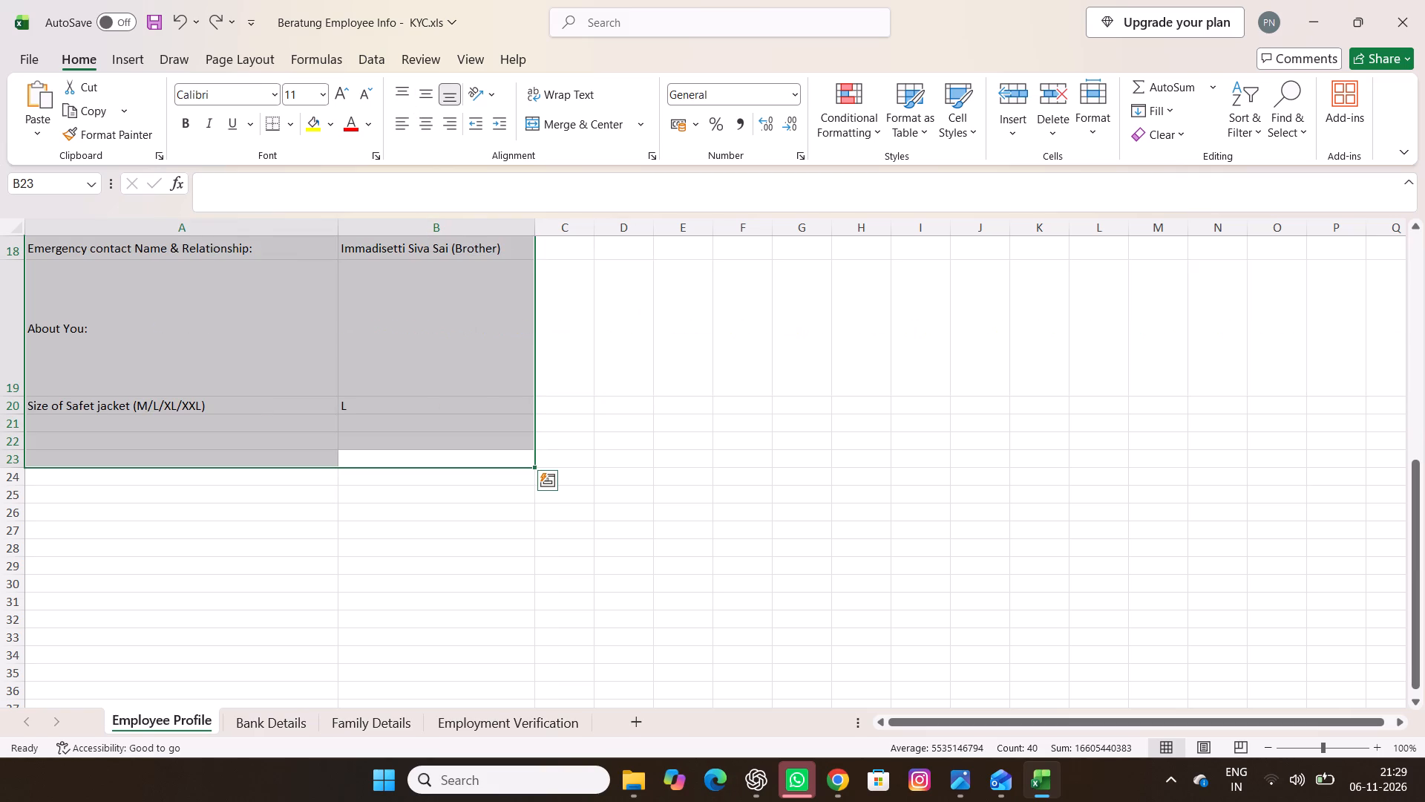
# Insert the copied self-description paragraph as cell content in B19 for About You.
pyautogui.click(490, 323)
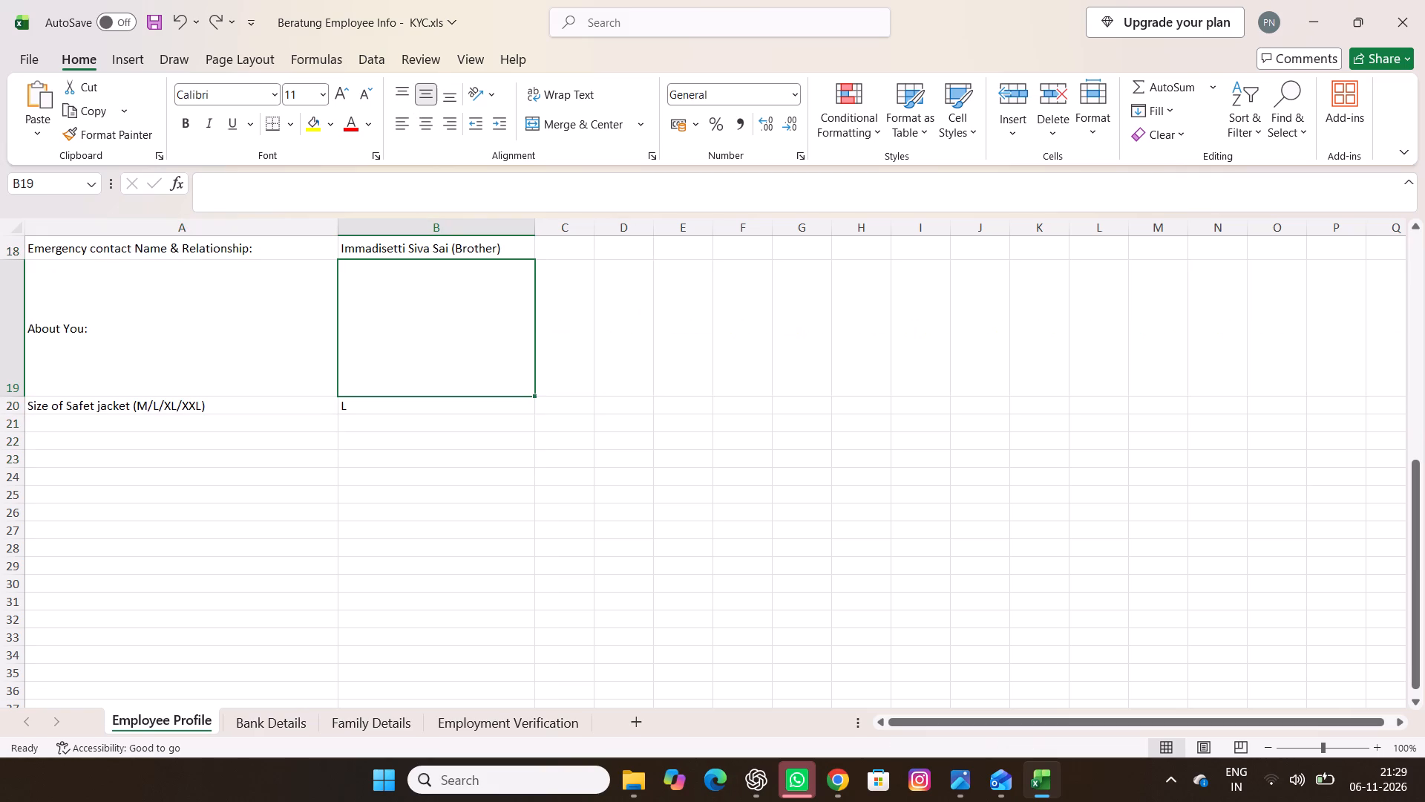
pyautogui.doubleClick(430, 319)
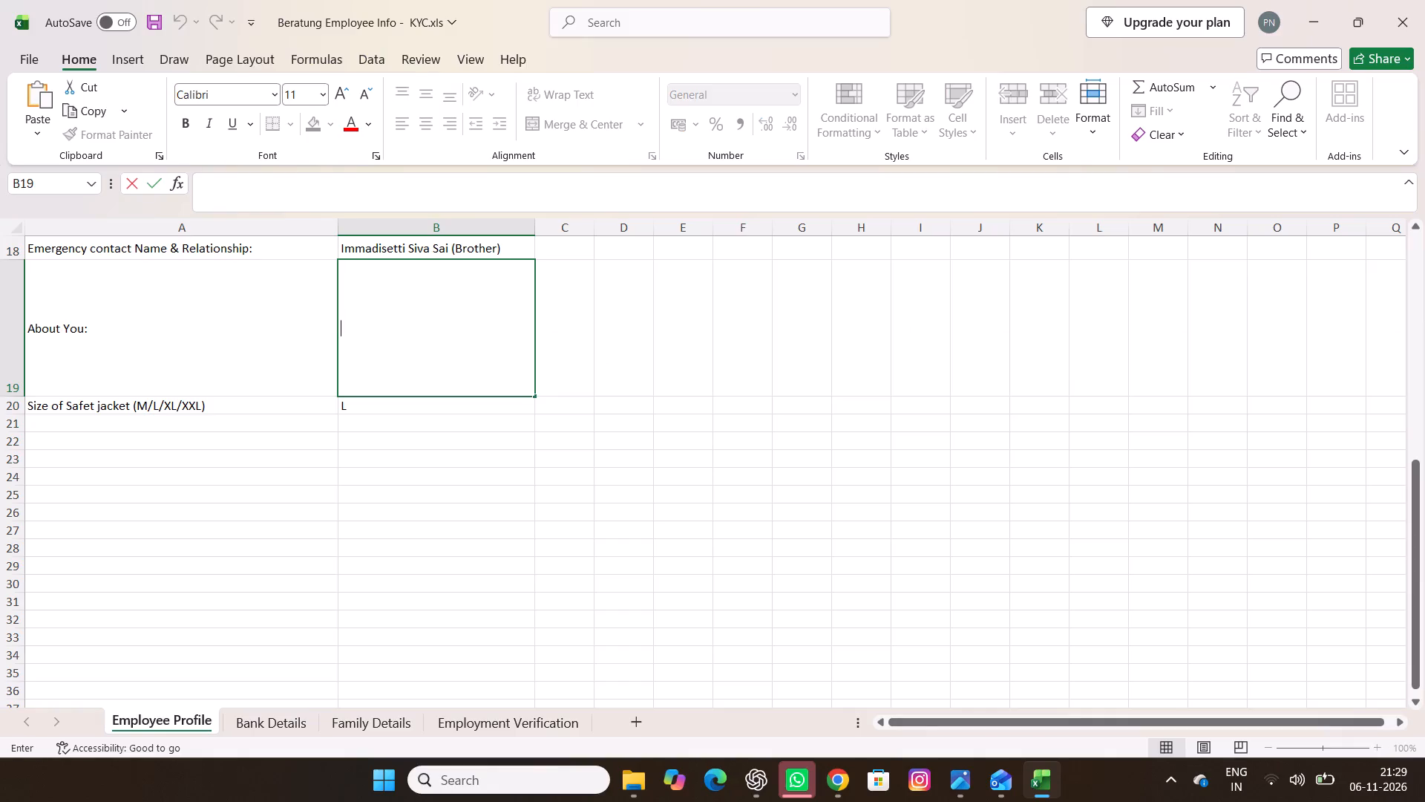
pyautogui.hotkey('ctrl', 'v')
pyautogui.click(458, 477)
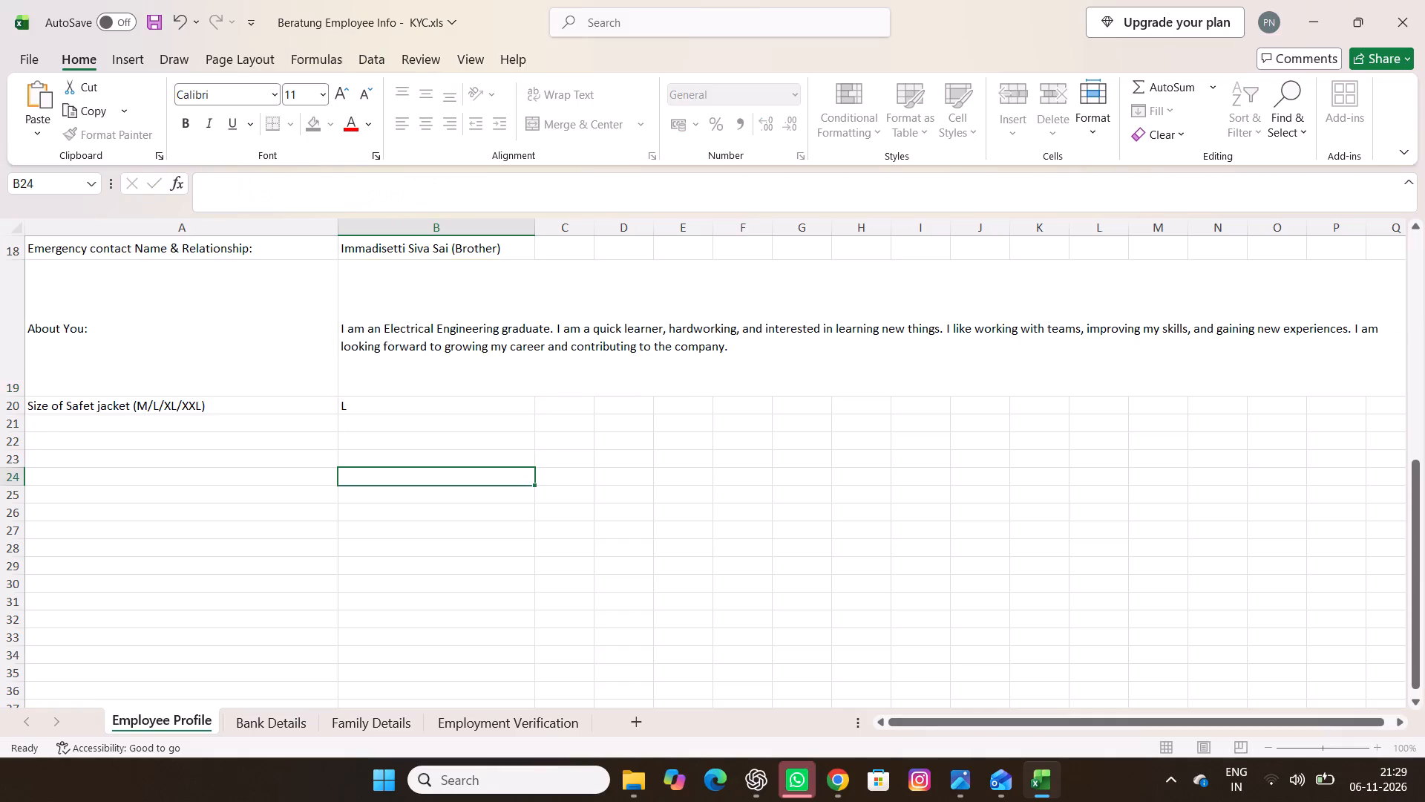
# Reduce the height of row 19 so it fits closely around the About You text.
pyautogui.scroll(1, 516, 310)
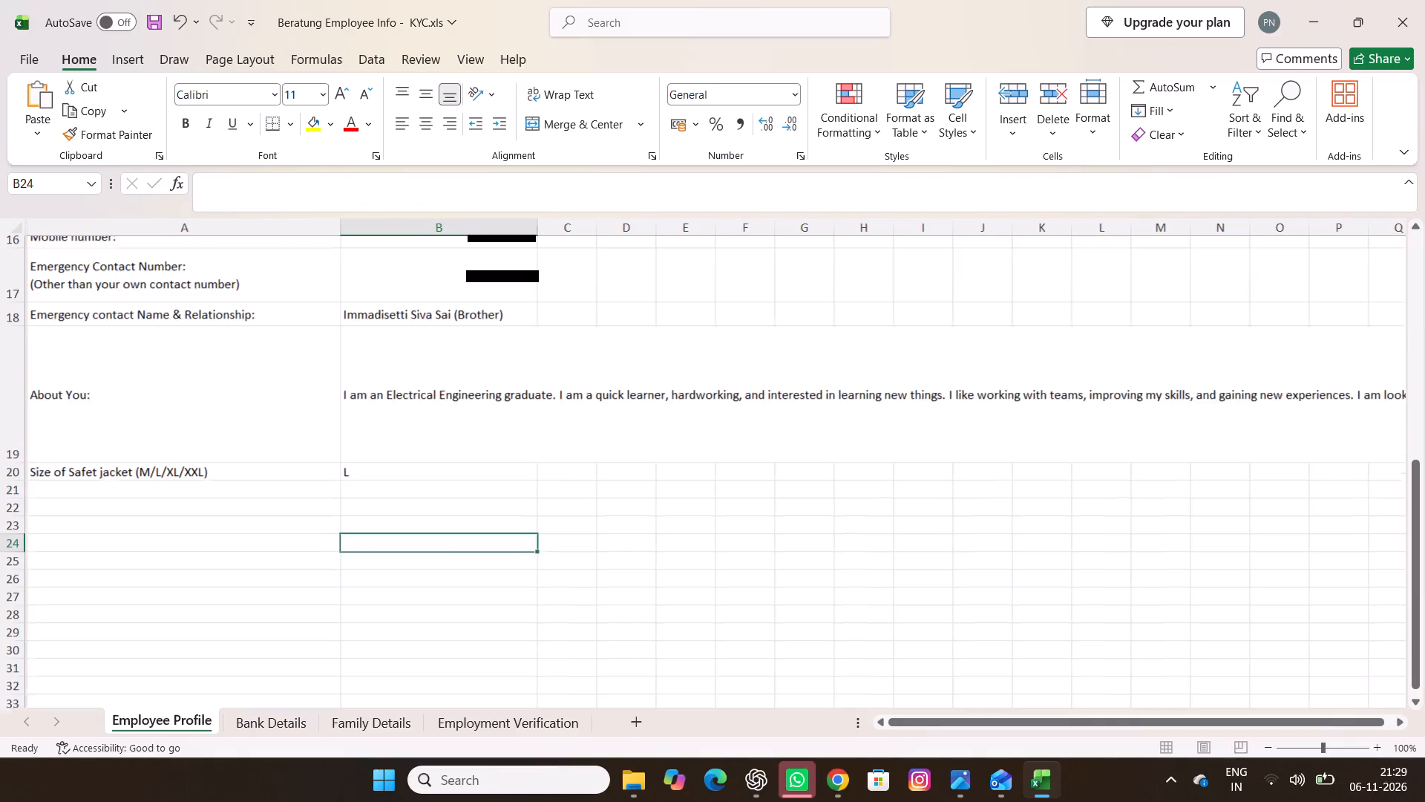
pyautogui.scroll(1, 516, 310)
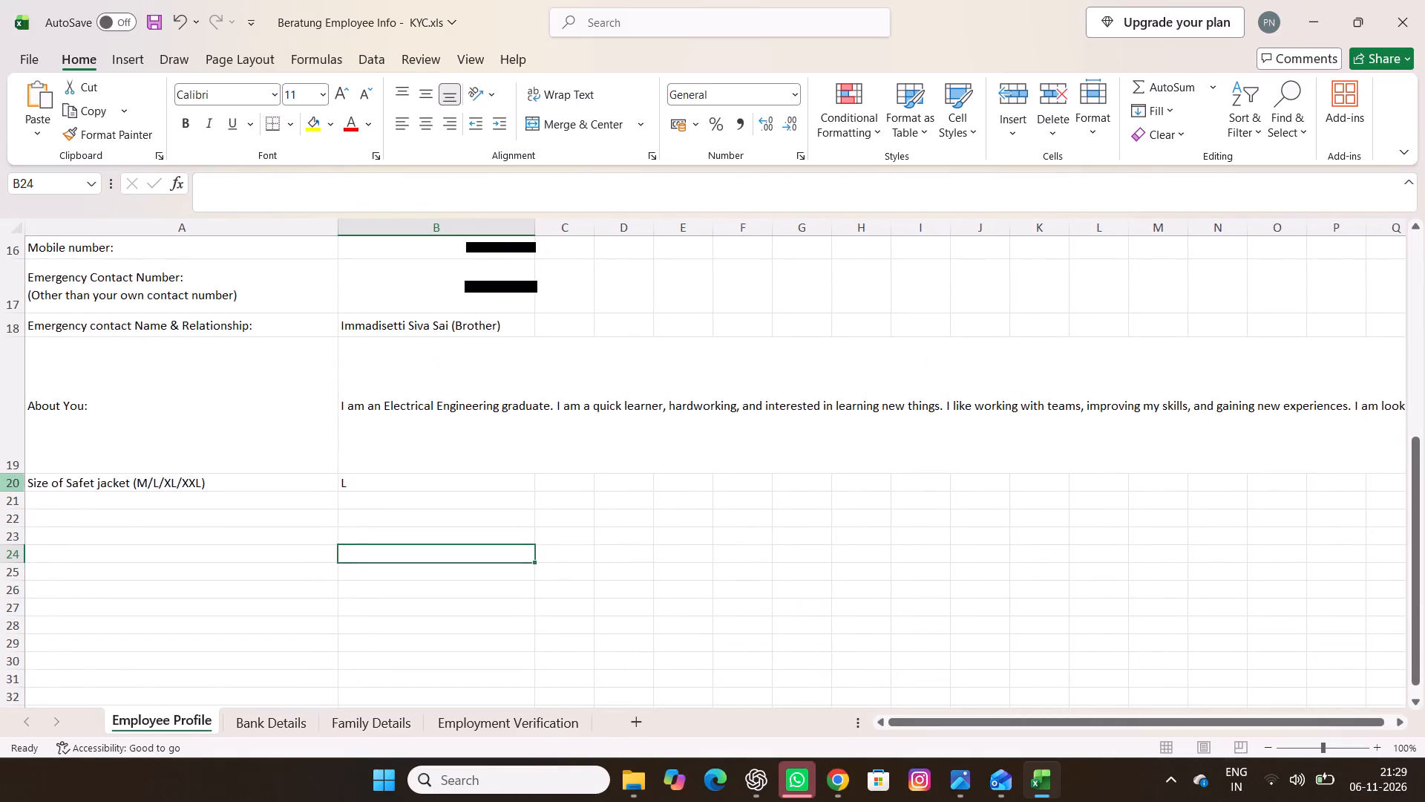
pyautogui.moveTo(16, 471); pyautogui.dragTo(15, 429)
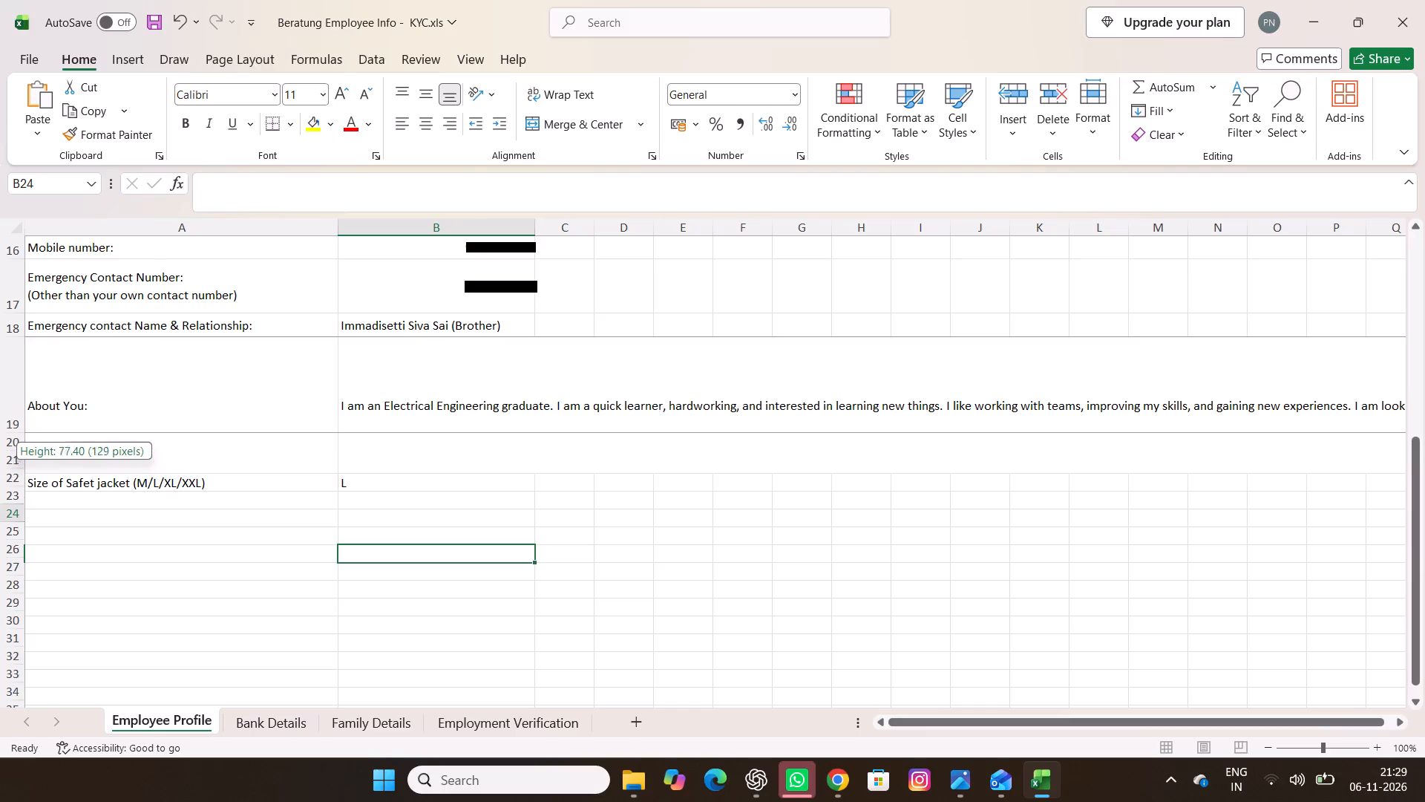
pyautogui.moveTo(15, 429); pyautogui.dragTo(20, 400)
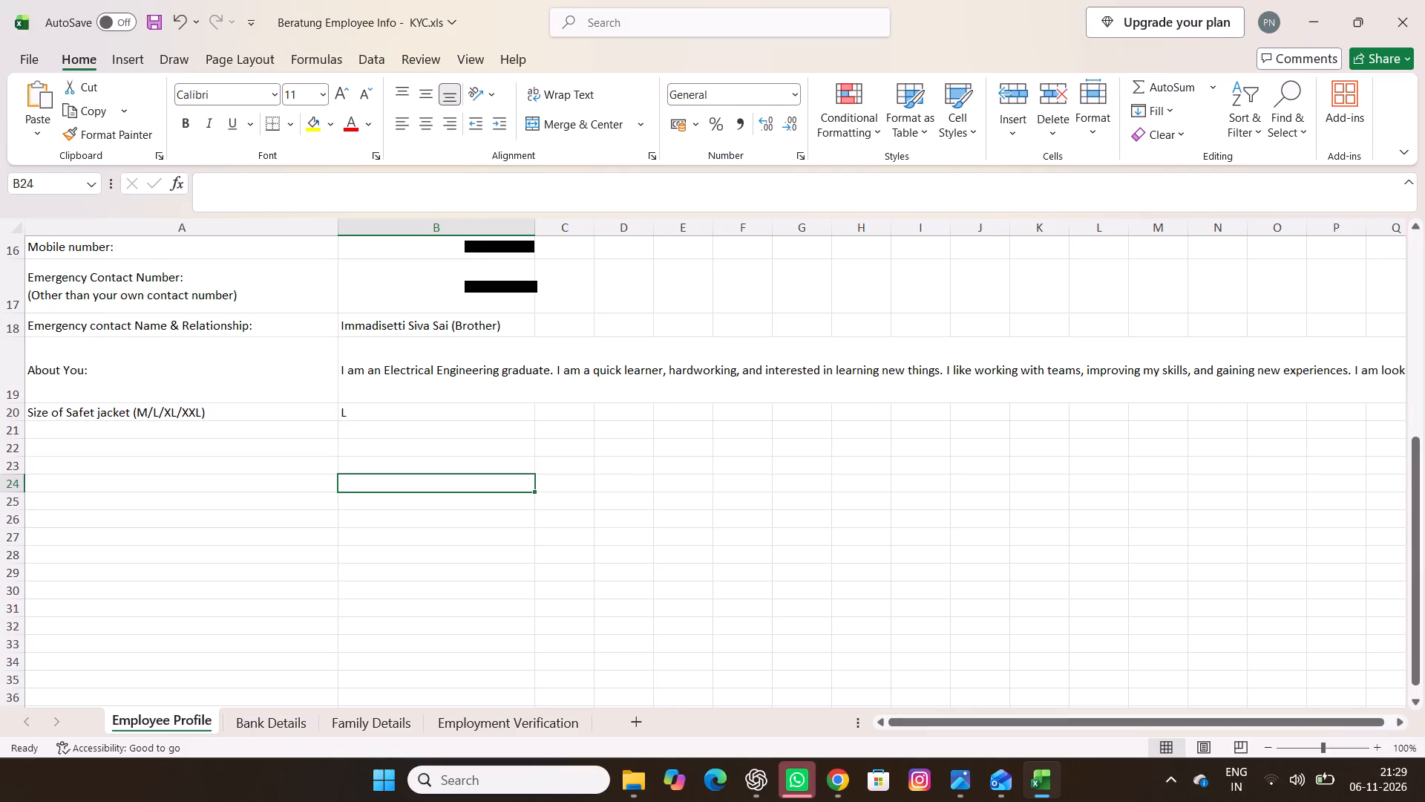
pyautogui.moveTo(19, 402); pyautogui.dragTo(19, 380)
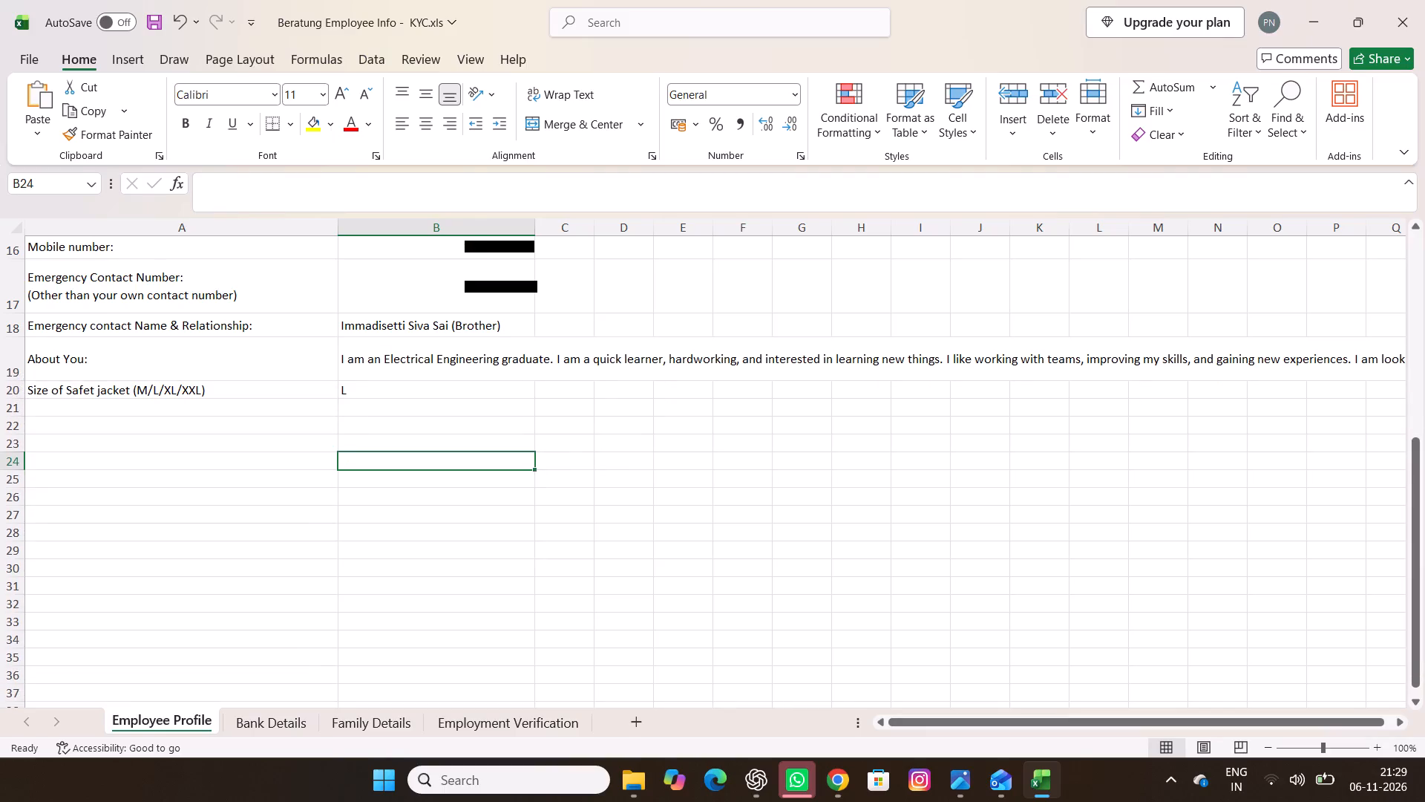
pyautogui.scroll(3, 145, 391)
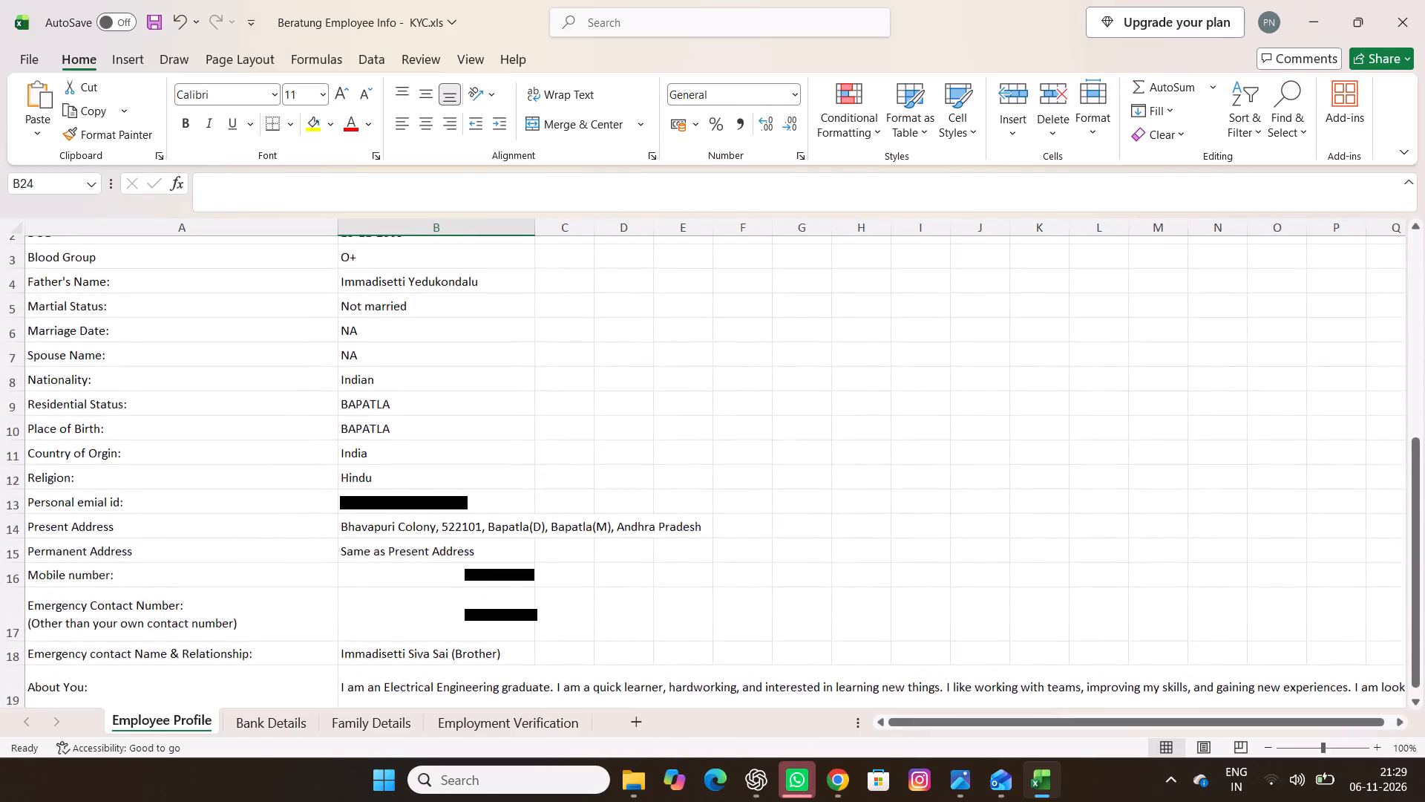
pyautogui.scroll(2, 145, 391)
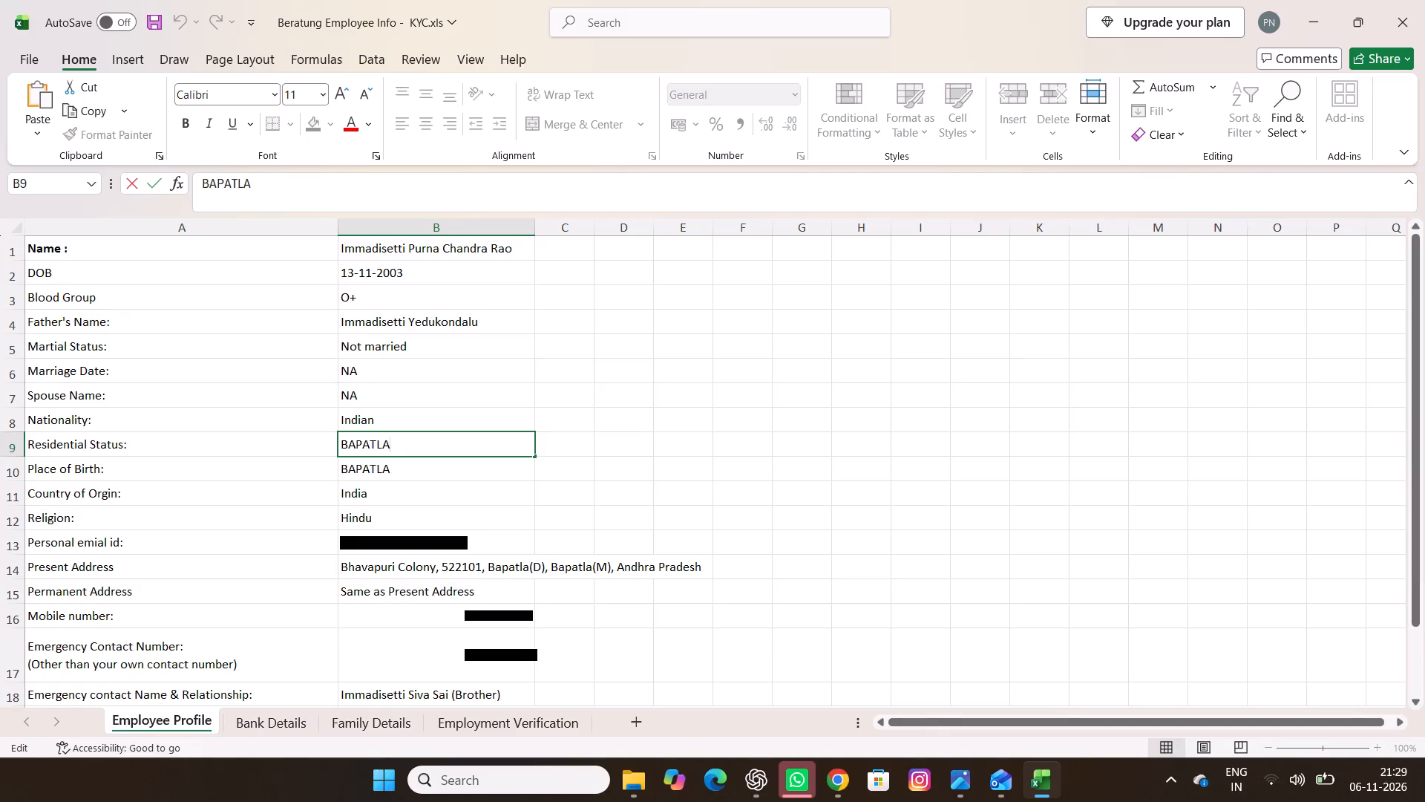
pyautogui.press('BackSpace')
pyautogui.press('BackSpace')
pyautogui.press('BackSpace')
pyautogui.press('BackSpace')
pyautogui.press('BackSpace')
pyautogui.press('BackSpace')
pyautogui.press('BackSpace')
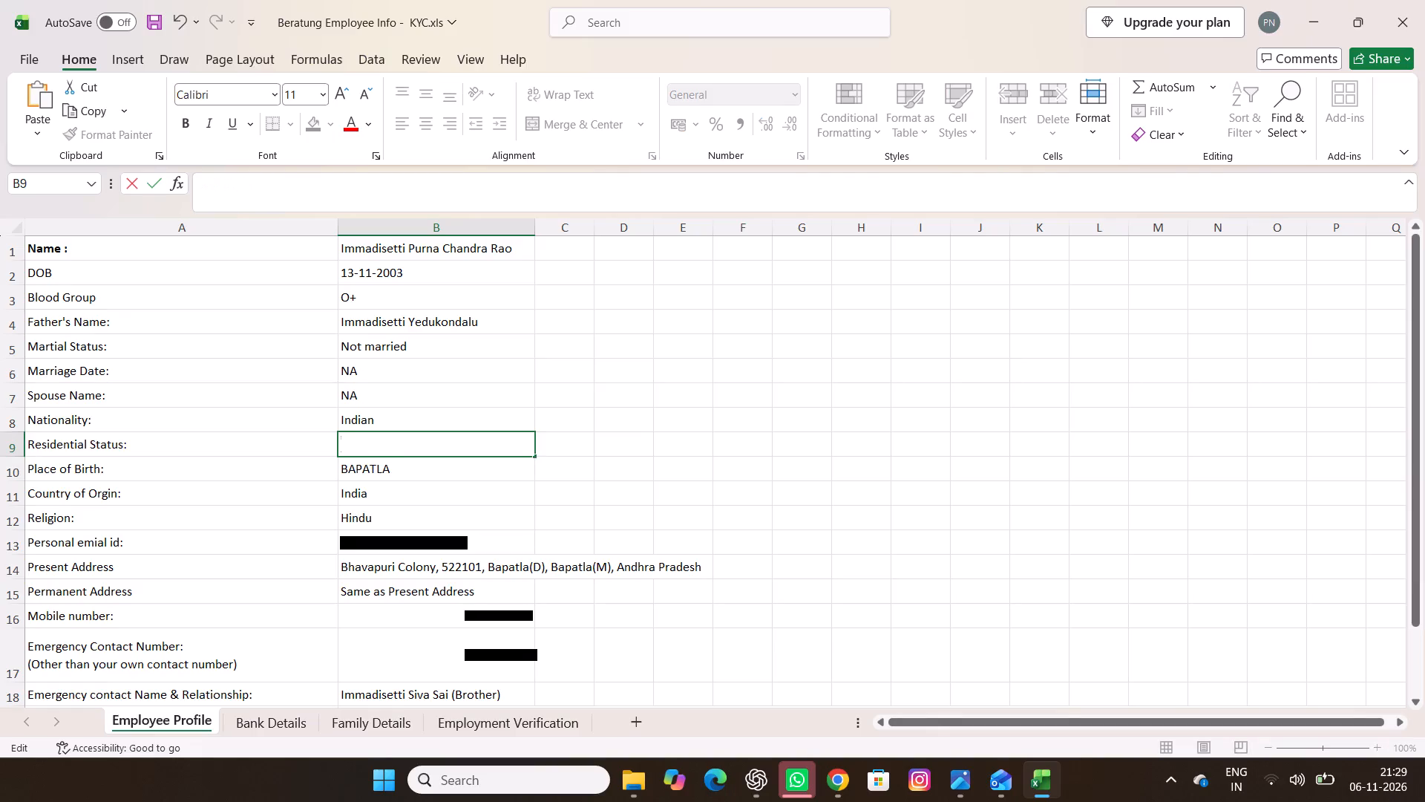
pyautogui.write('Own')
pyautogui.press('space')
pyautogui.write('House')
pyautogui.scroll(2, 656, 345)
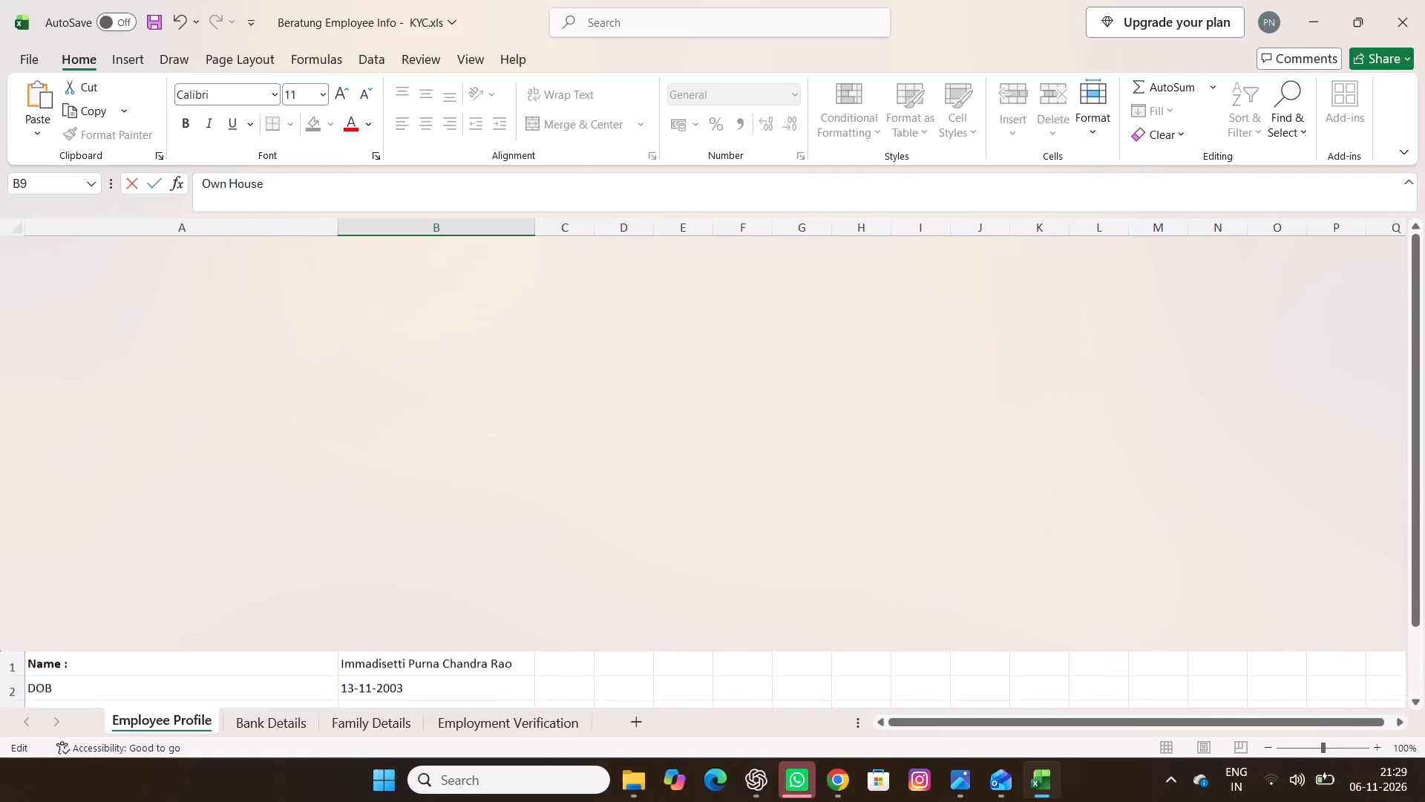
# Check the Bank Details, Family Details and Employment Verification sheets, ending on the Name answer cell C2 in Employment Verification.
pyautogui.click(275, 708)
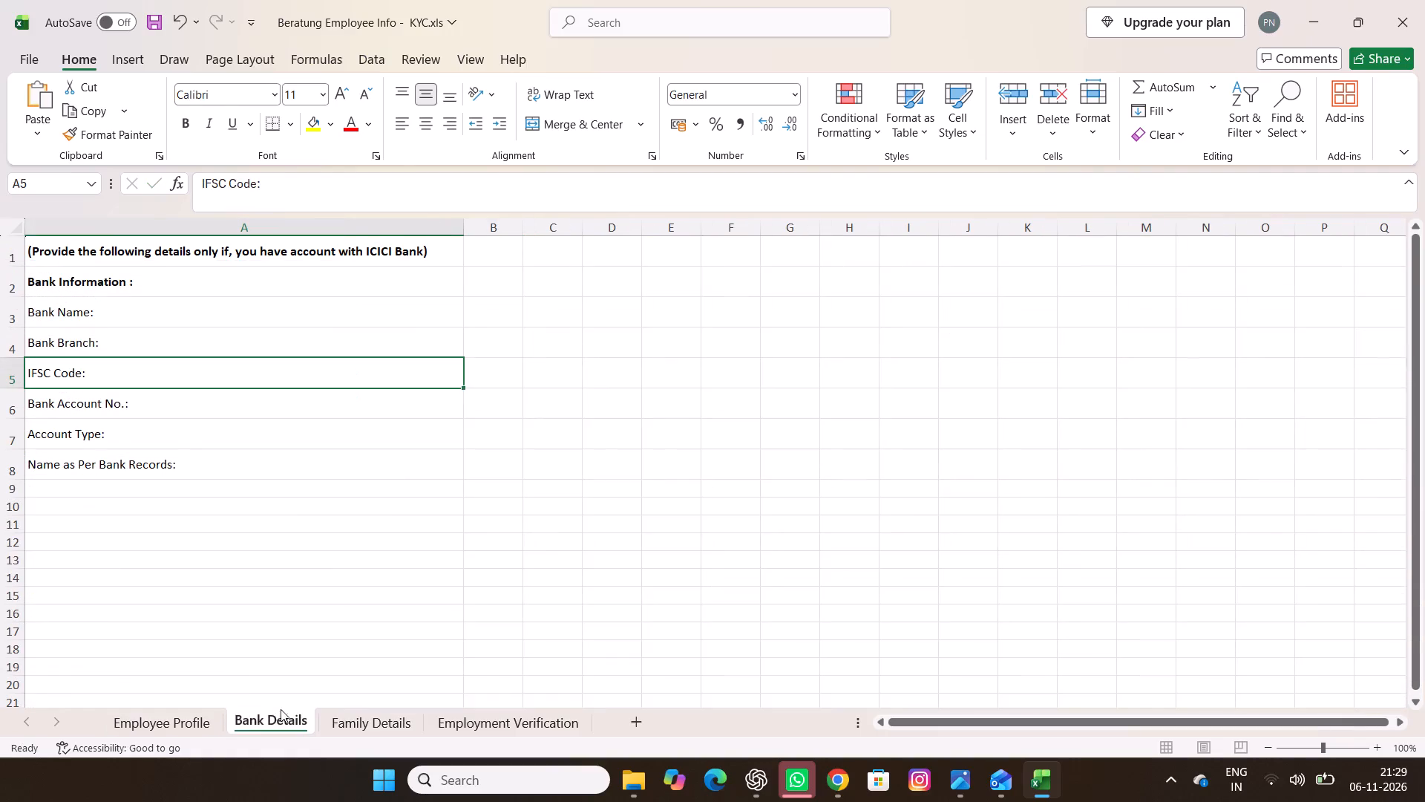
pyautogui.click(372, 731)
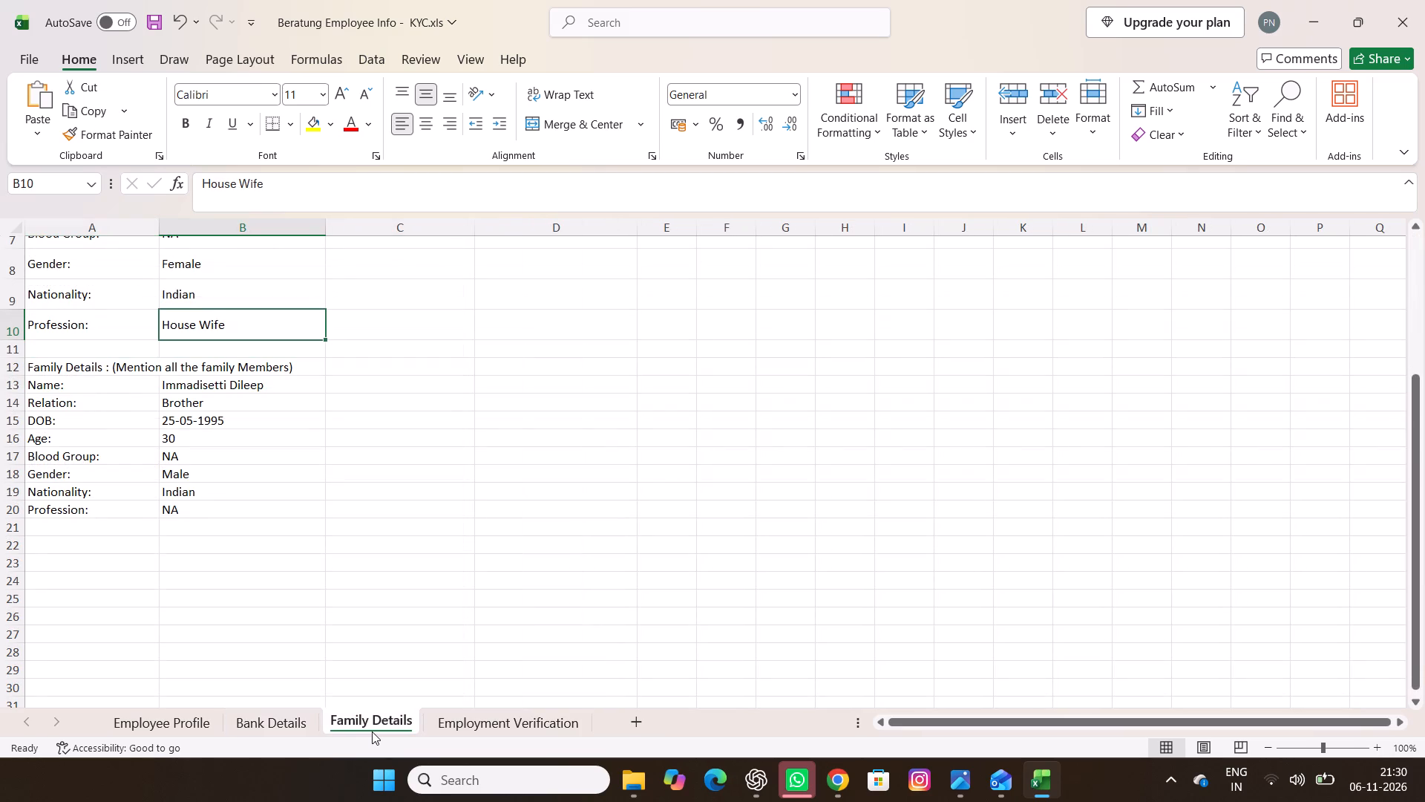
pyautogui.click(470, 730)
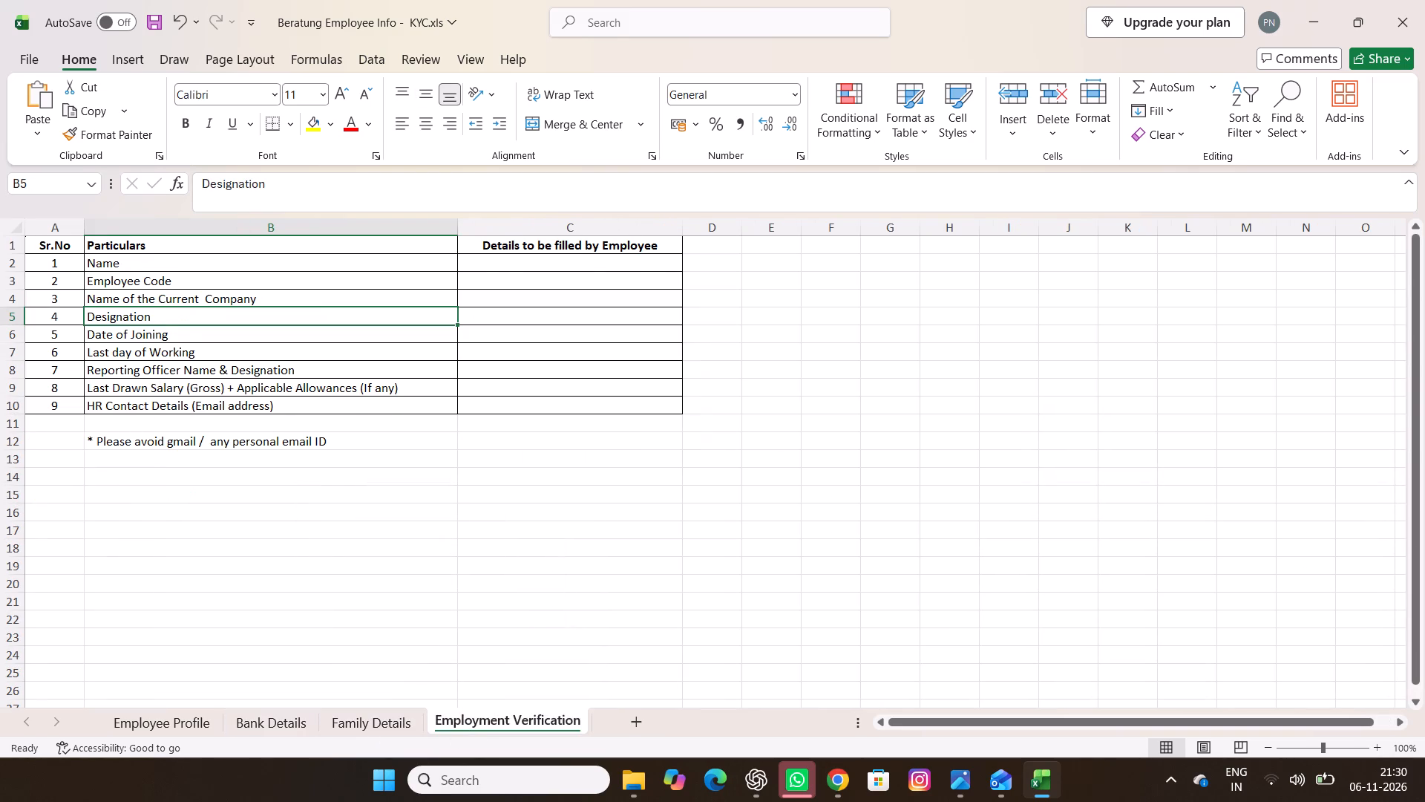
pyautogui.scroll(1, 496, 583)
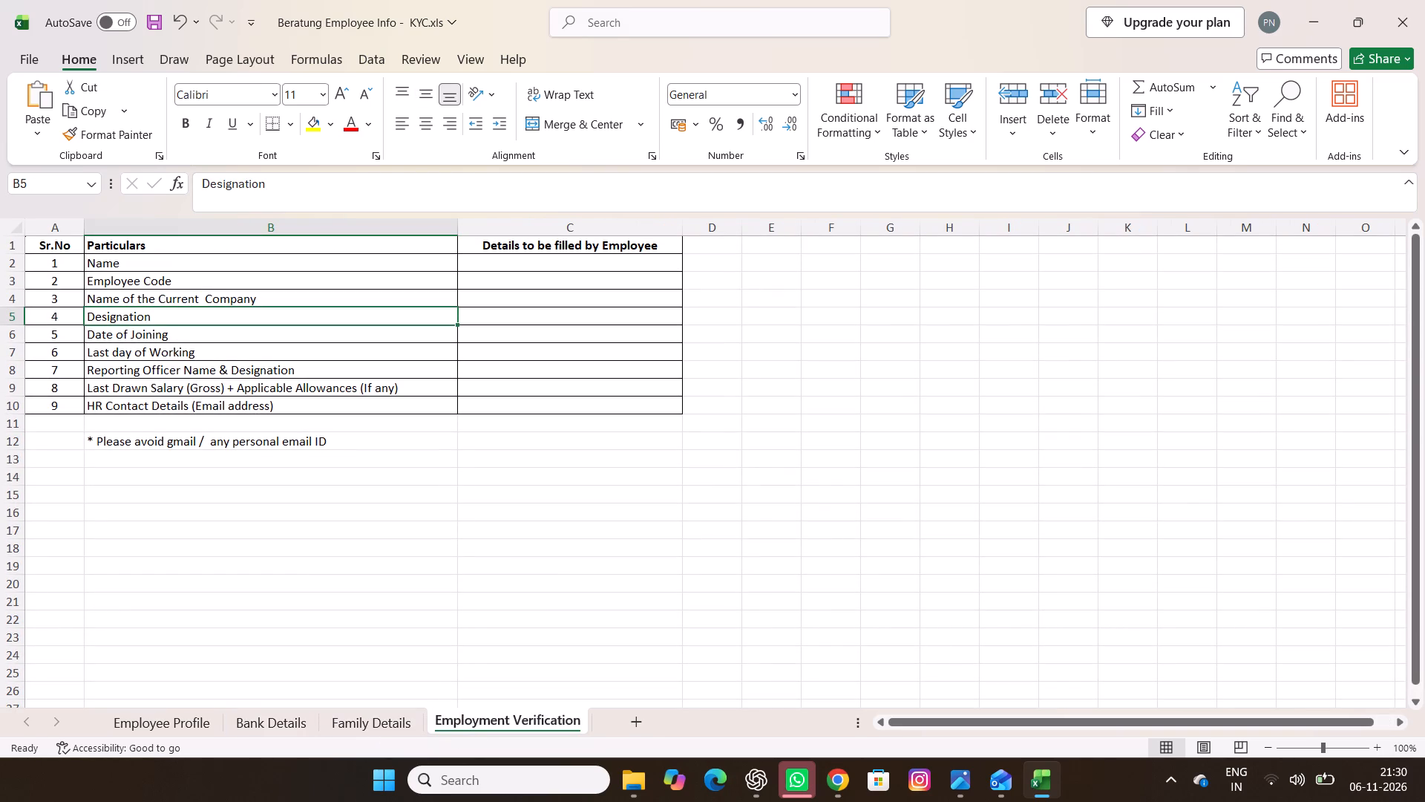
pyautogui.click(569, 263)
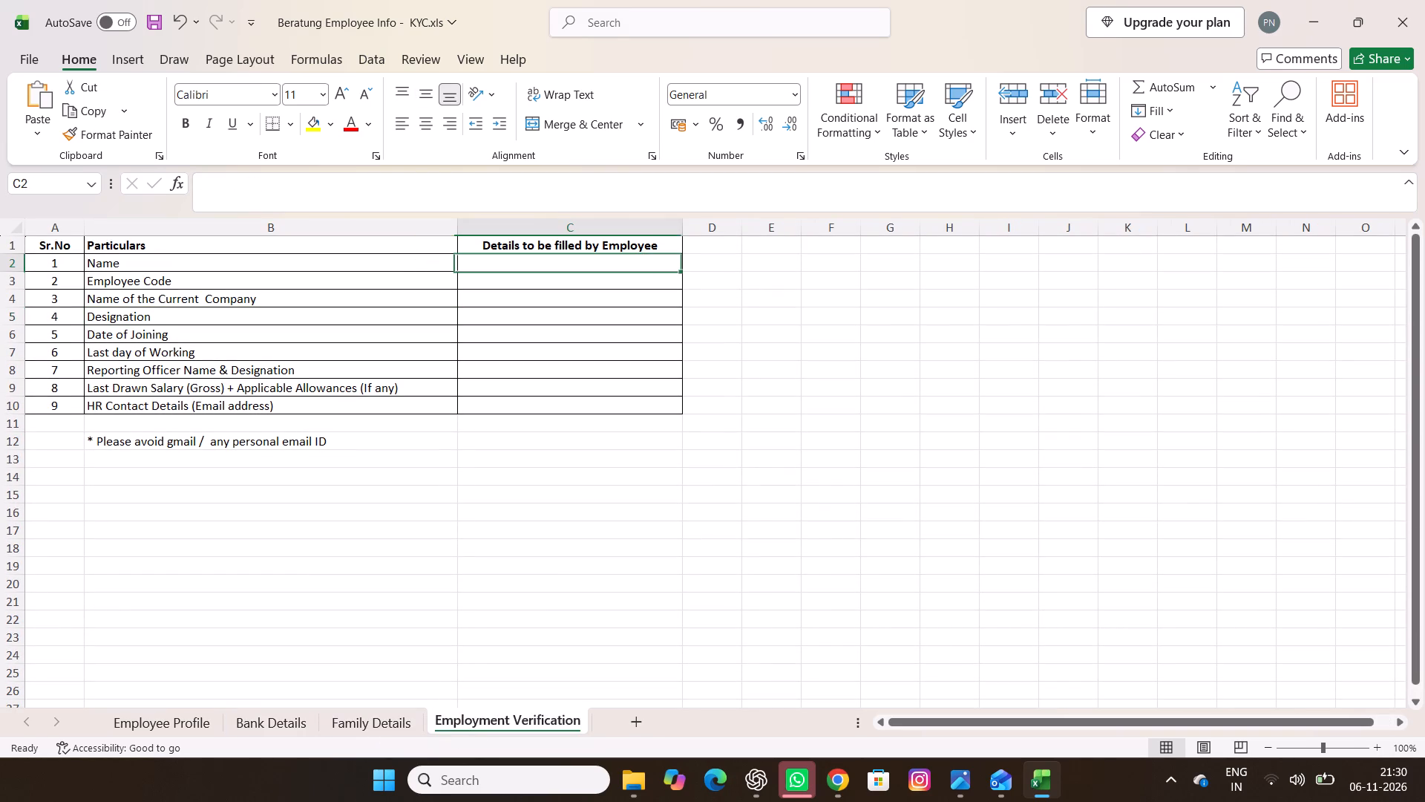
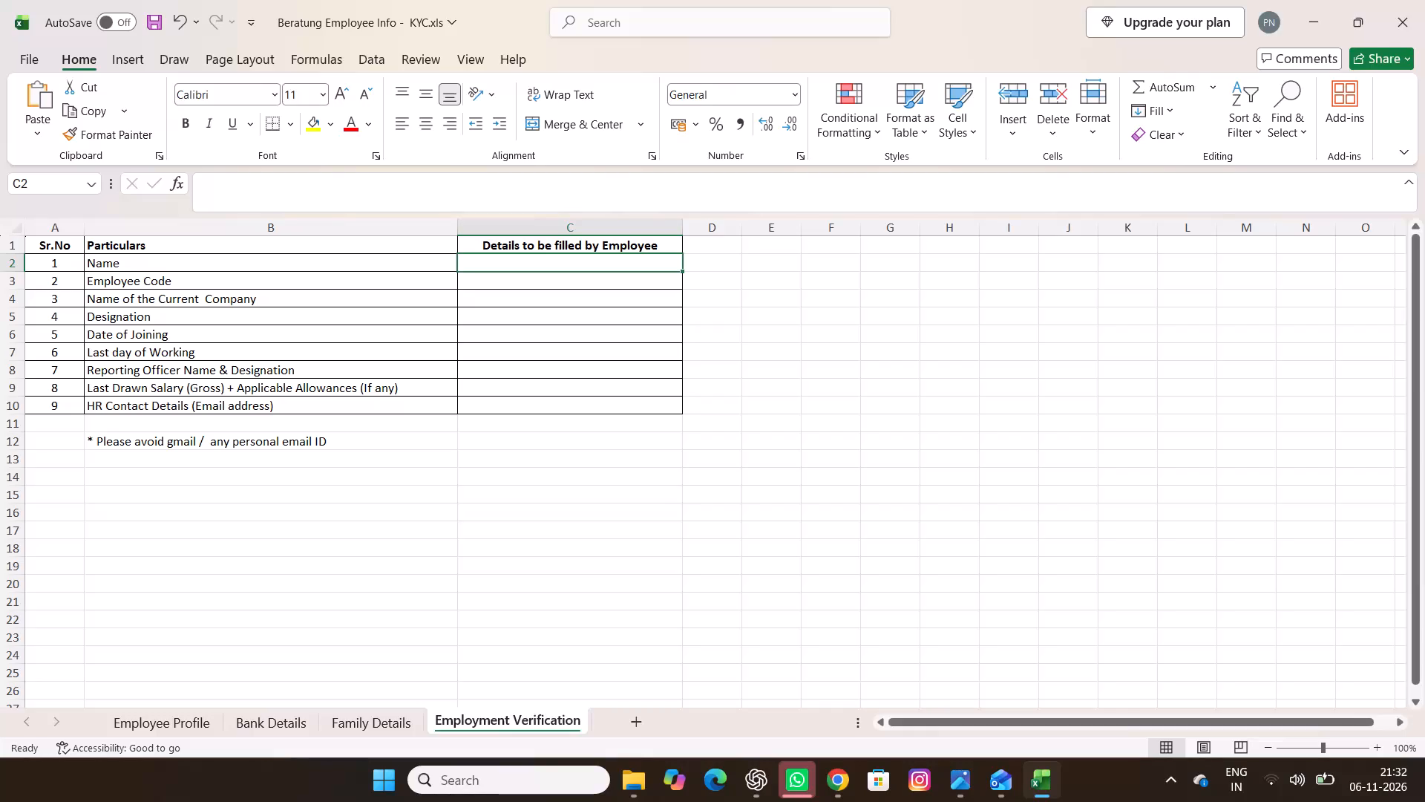
# Enter the employee's full name in the Name answer cell C2 of Employment Verification.
pyautogui.click(553, 267)
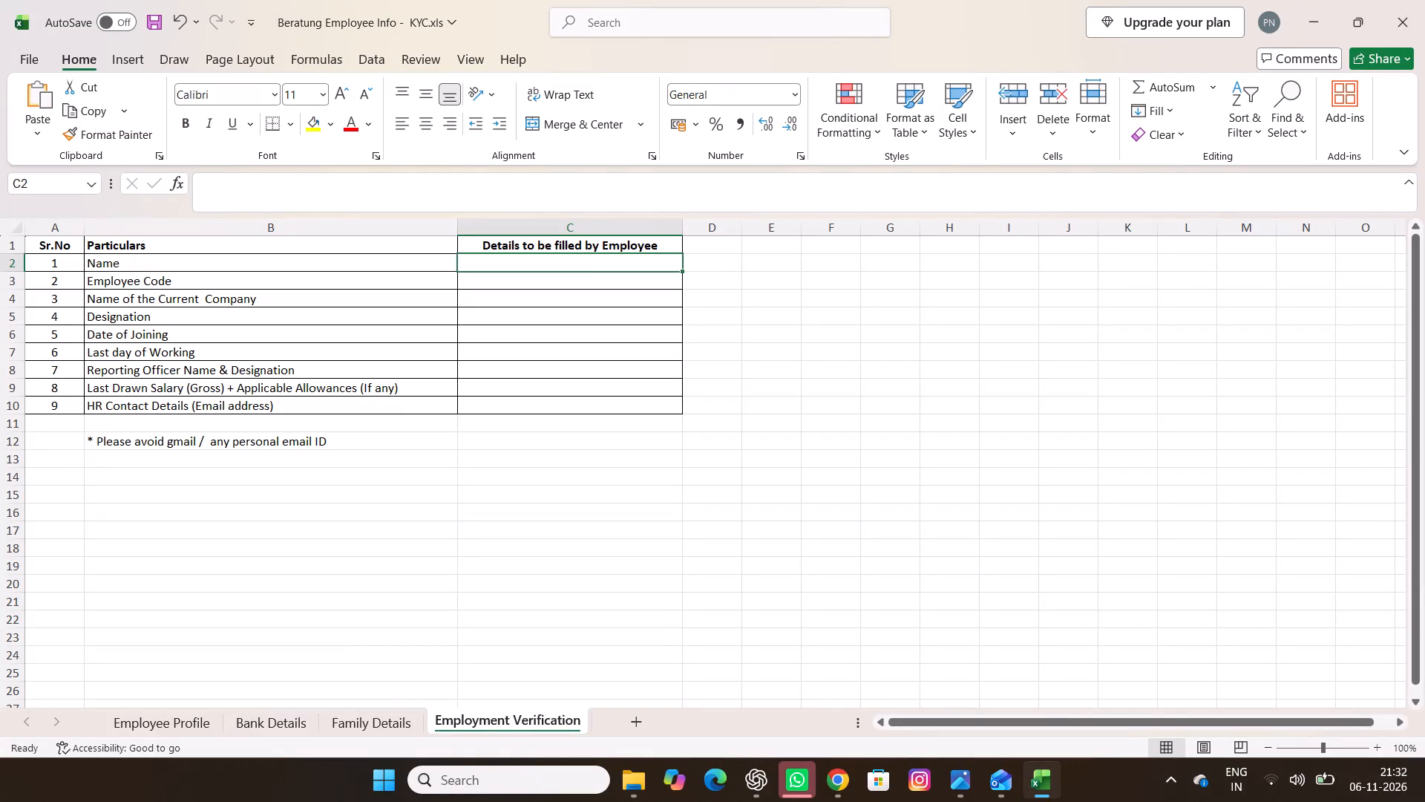
pyautogui.doubleClick(553, 267)
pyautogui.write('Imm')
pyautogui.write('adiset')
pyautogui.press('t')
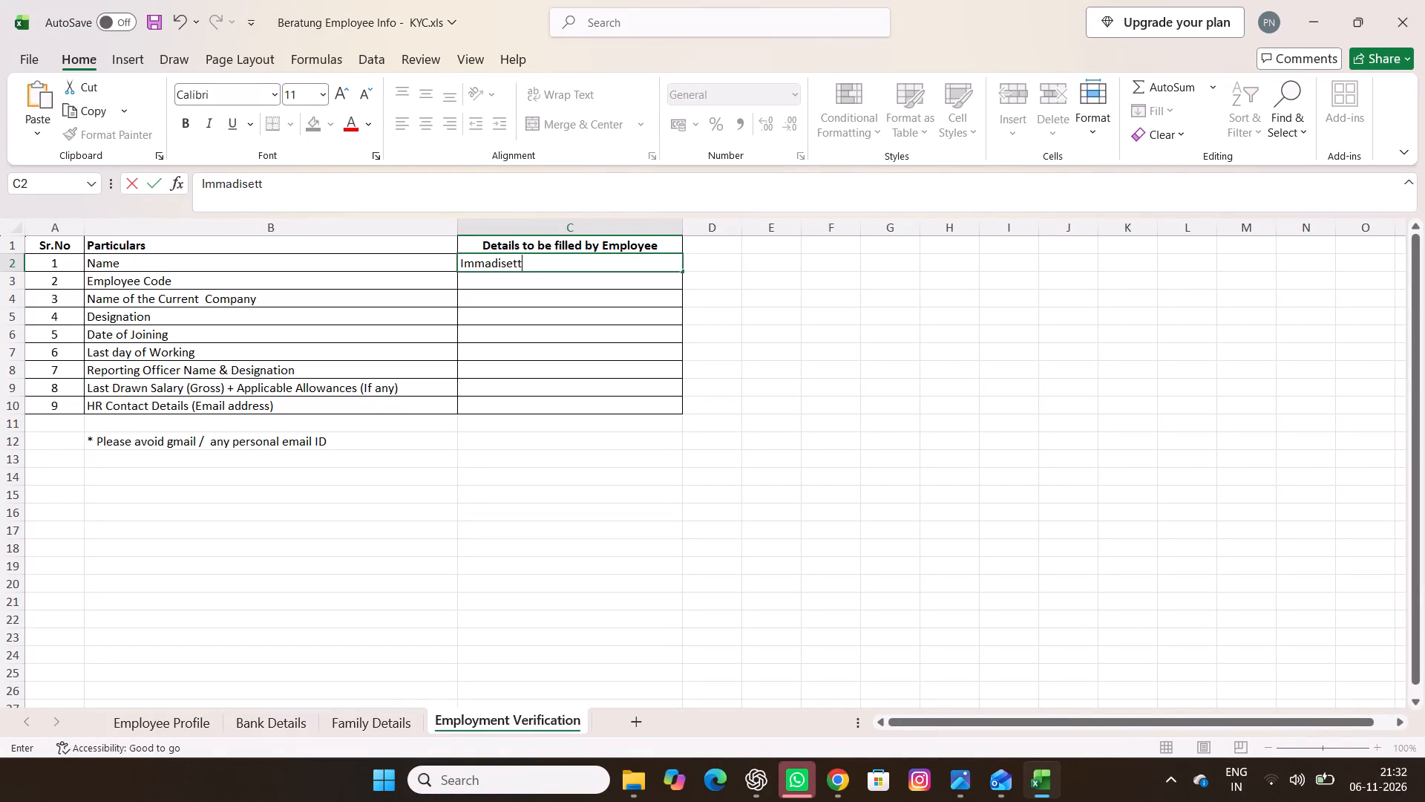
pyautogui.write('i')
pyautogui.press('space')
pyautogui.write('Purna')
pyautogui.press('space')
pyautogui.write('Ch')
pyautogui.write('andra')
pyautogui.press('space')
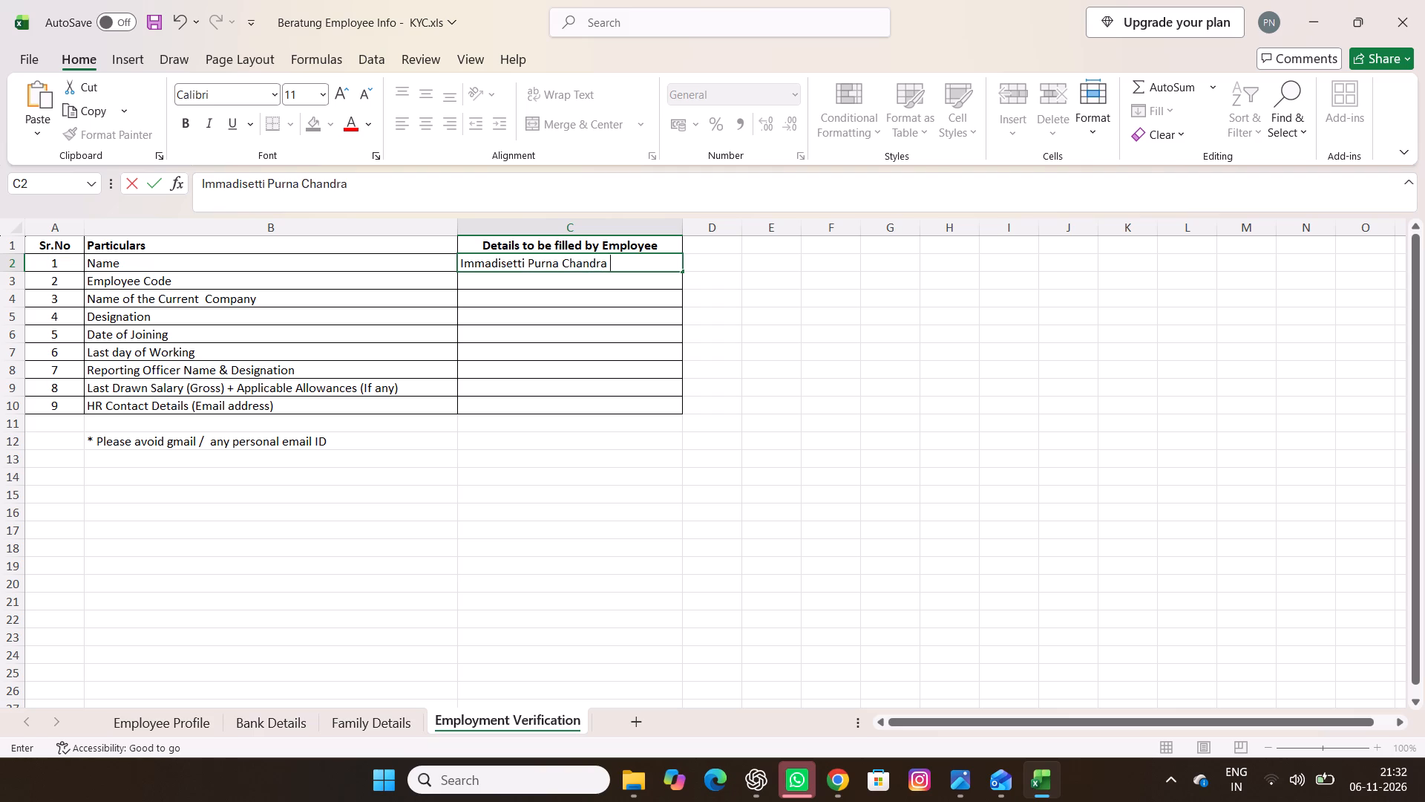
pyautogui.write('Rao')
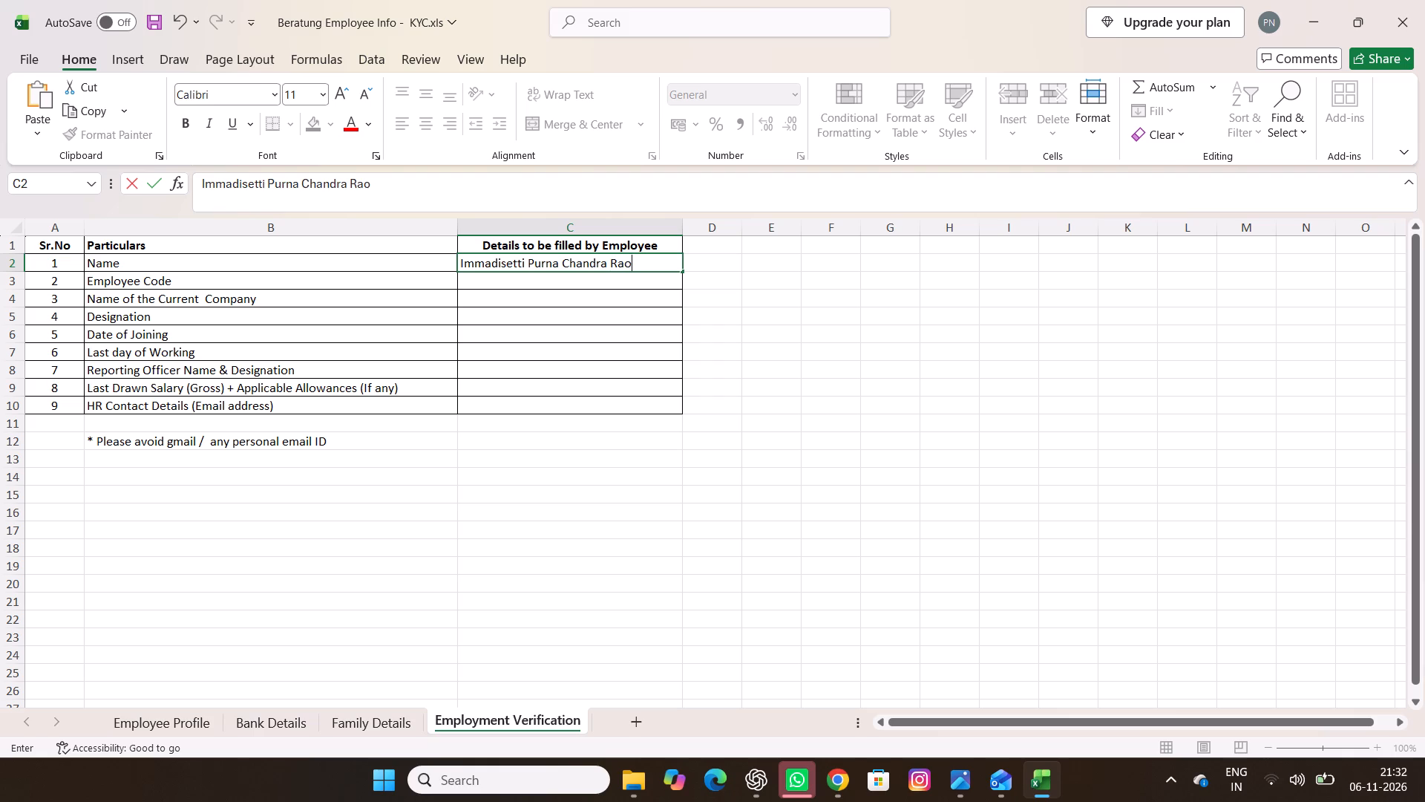
# Enter the employee's code in the Employee Code answer cell C3.
pyautogui.click(560, 284)
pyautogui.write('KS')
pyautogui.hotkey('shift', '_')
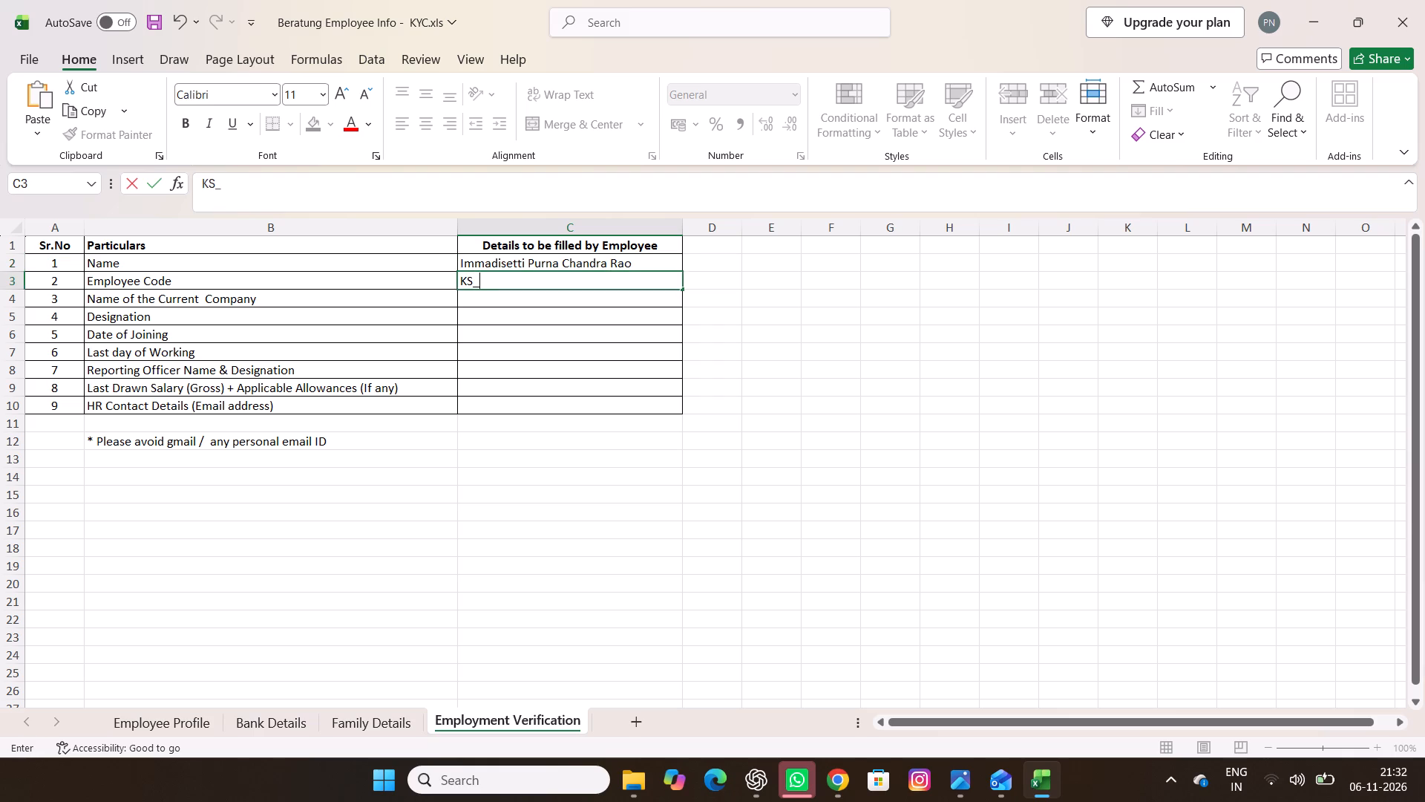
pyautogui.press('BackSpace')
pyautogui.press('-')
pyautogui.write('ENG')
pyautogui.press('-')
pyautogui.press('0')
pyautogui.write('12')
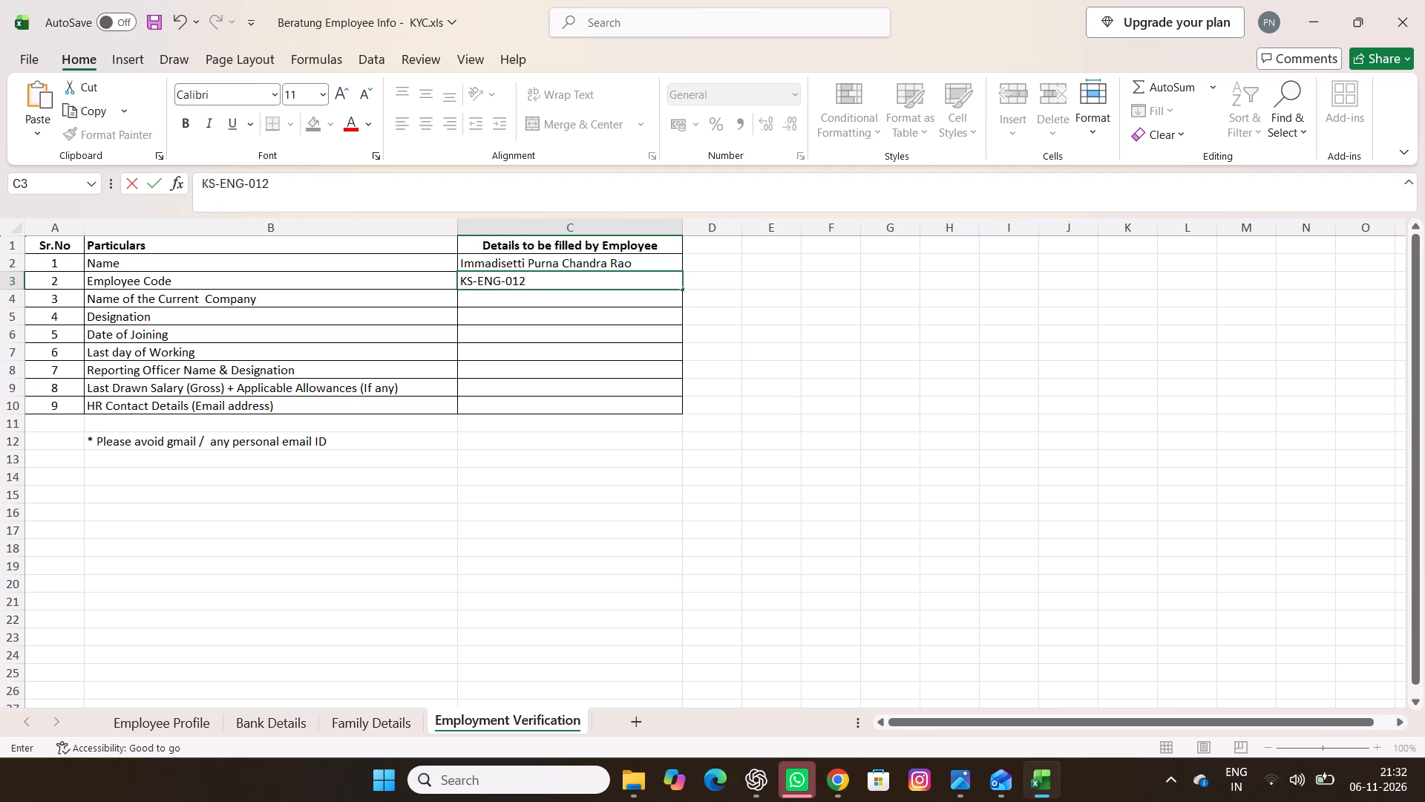
# Fill in the Name of the Current Company in C4 as KIRAN SOLAR, in capital letters.
pyautogui.doubleClick(560, 294)
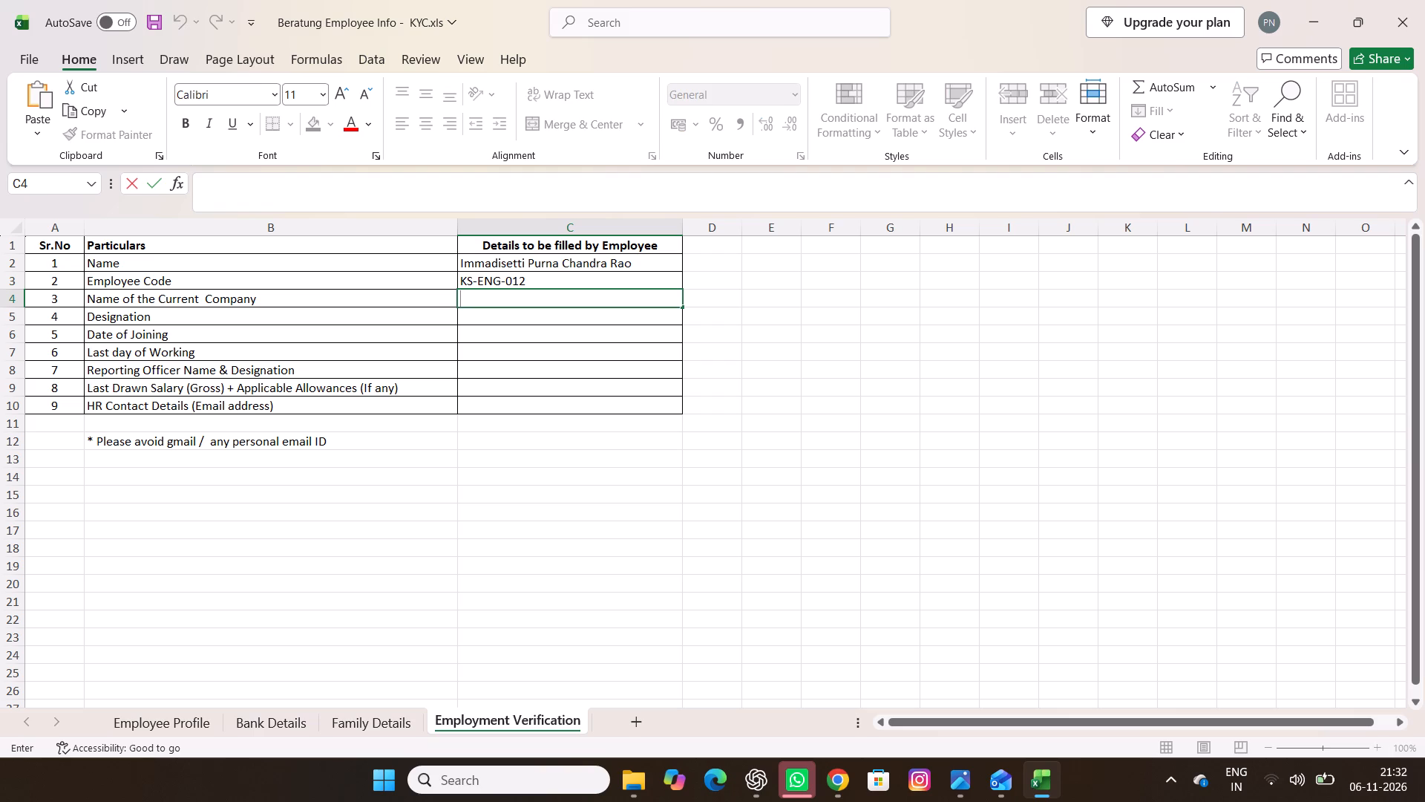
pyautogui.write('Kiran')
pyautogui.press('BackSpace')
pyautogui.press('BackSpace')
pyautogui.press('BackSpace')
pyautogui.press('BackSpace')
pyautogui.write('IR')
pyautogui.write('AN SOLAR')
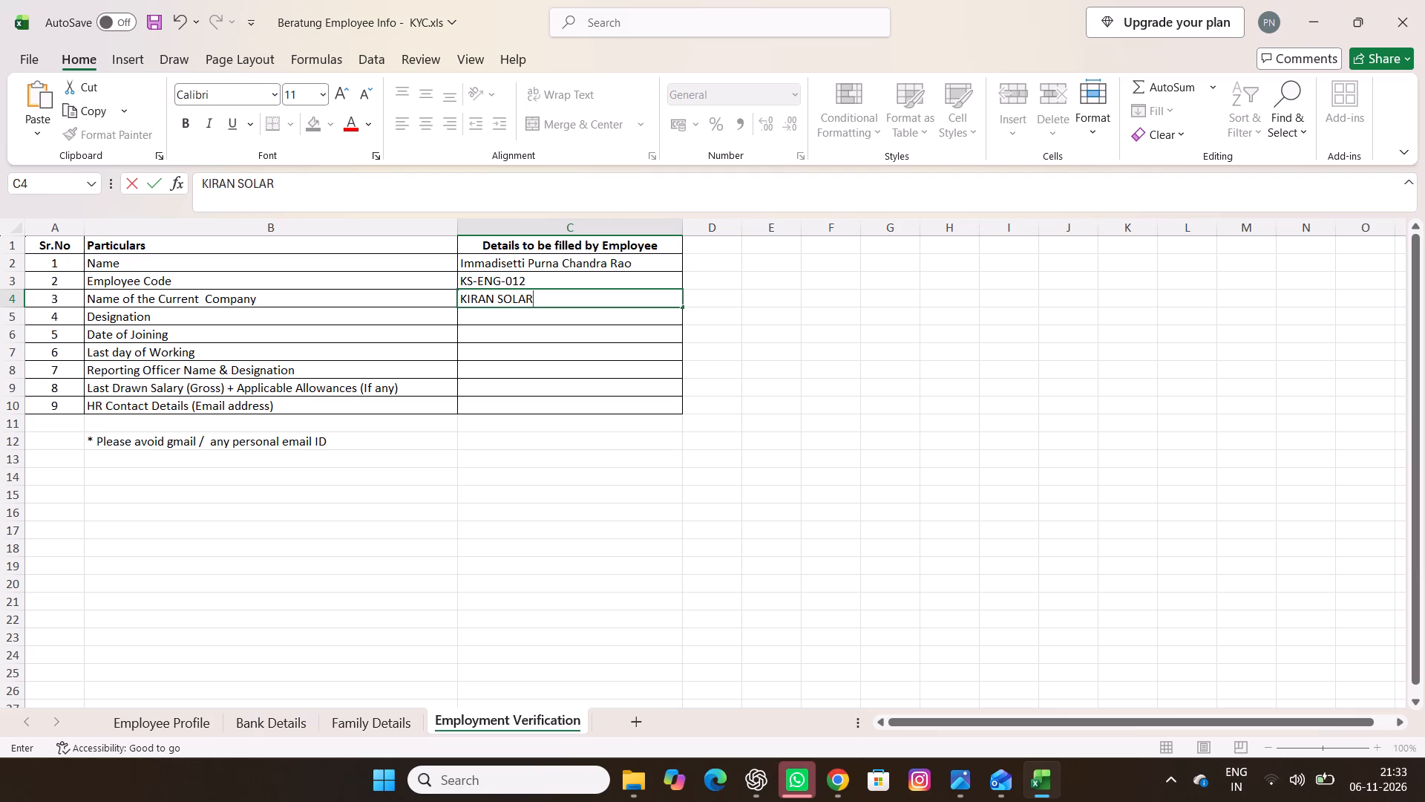
# Fill in the Designation in C5 as Site Engineer.
pyautogui.click(548, 320)
pyautogui.doubleClick(548, 320)
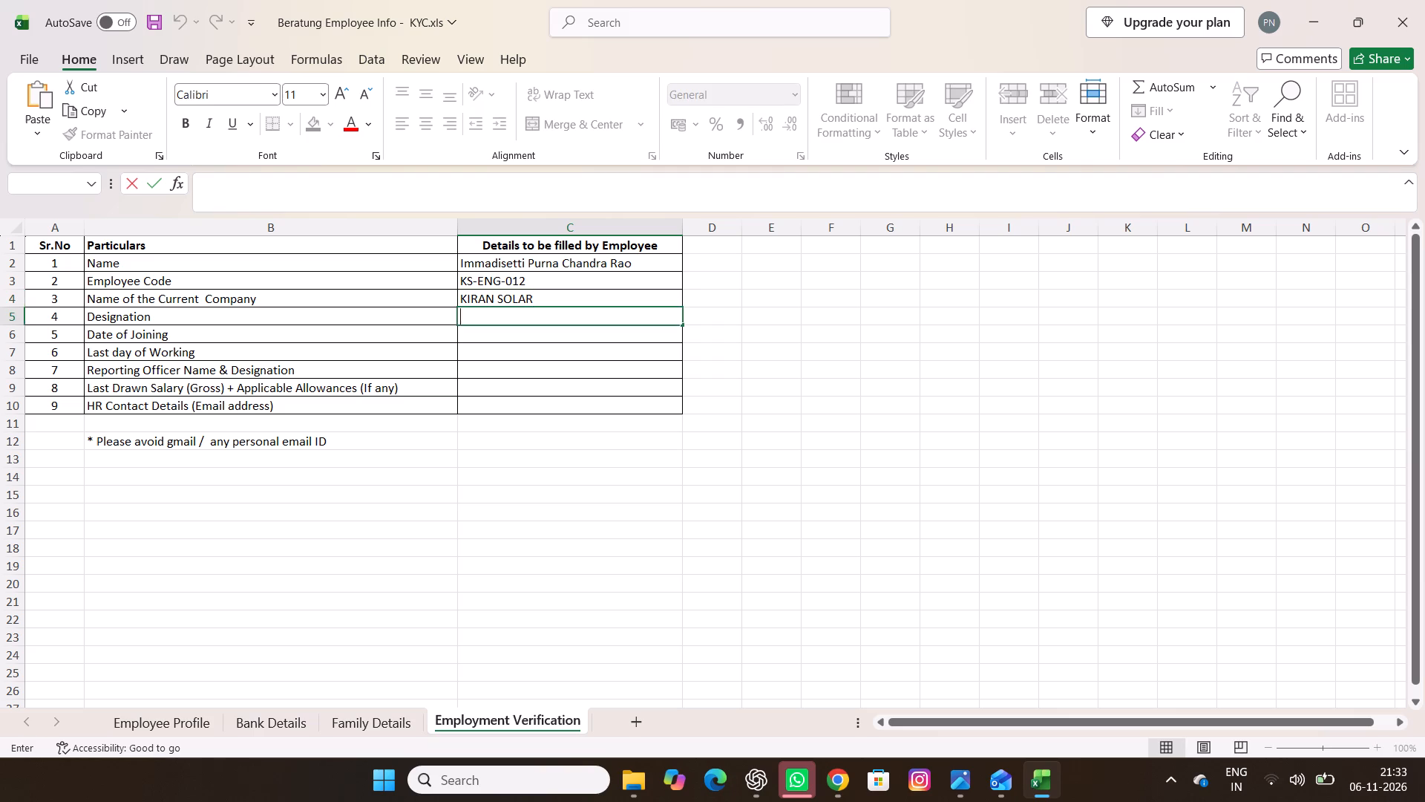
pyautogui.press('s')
pyautogui.press('BackSpace')
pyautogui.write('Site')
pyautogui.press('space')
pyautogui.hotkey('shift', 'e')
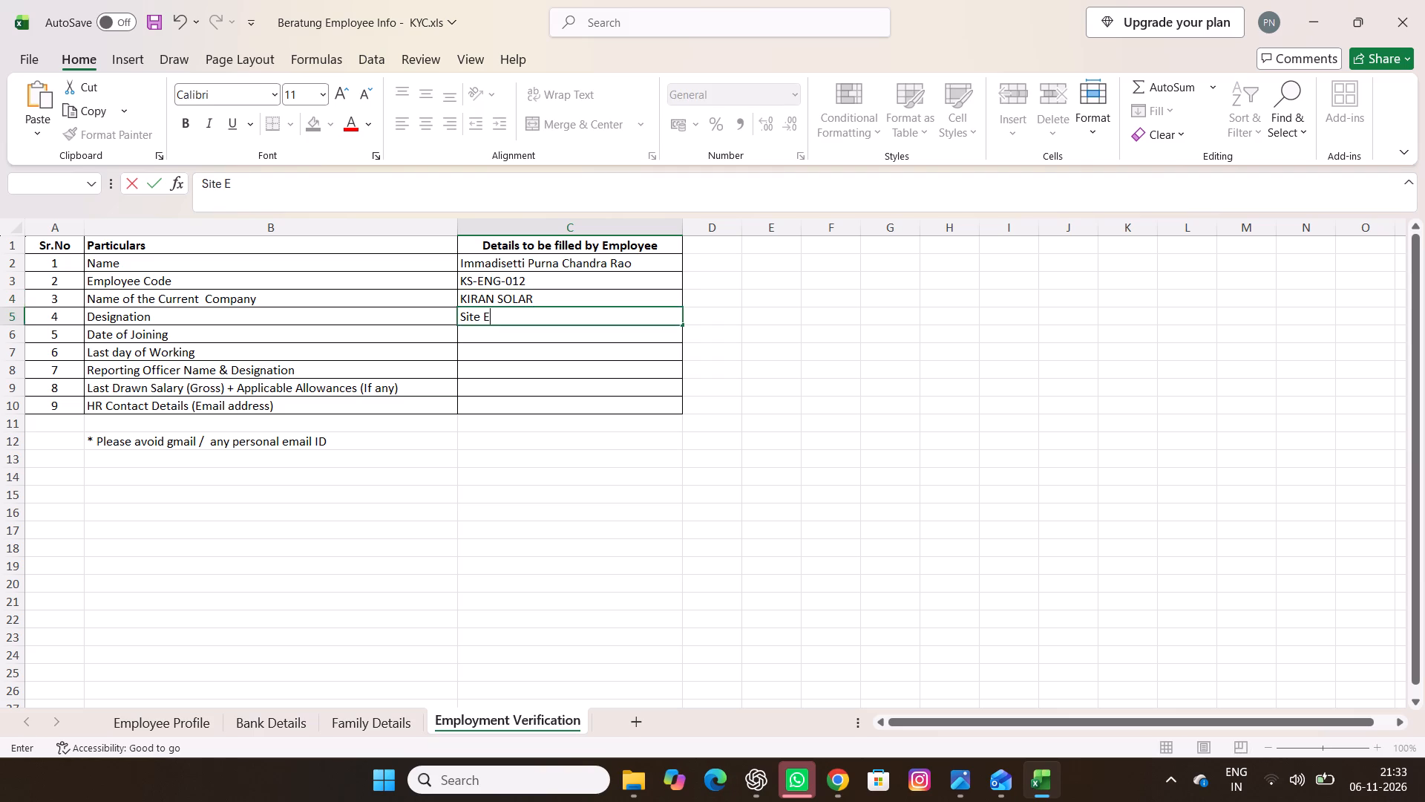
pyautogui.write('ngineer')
# Enter 01/05/2026 as the Date of Joining in C6.
pyautogui.click(548, 335)
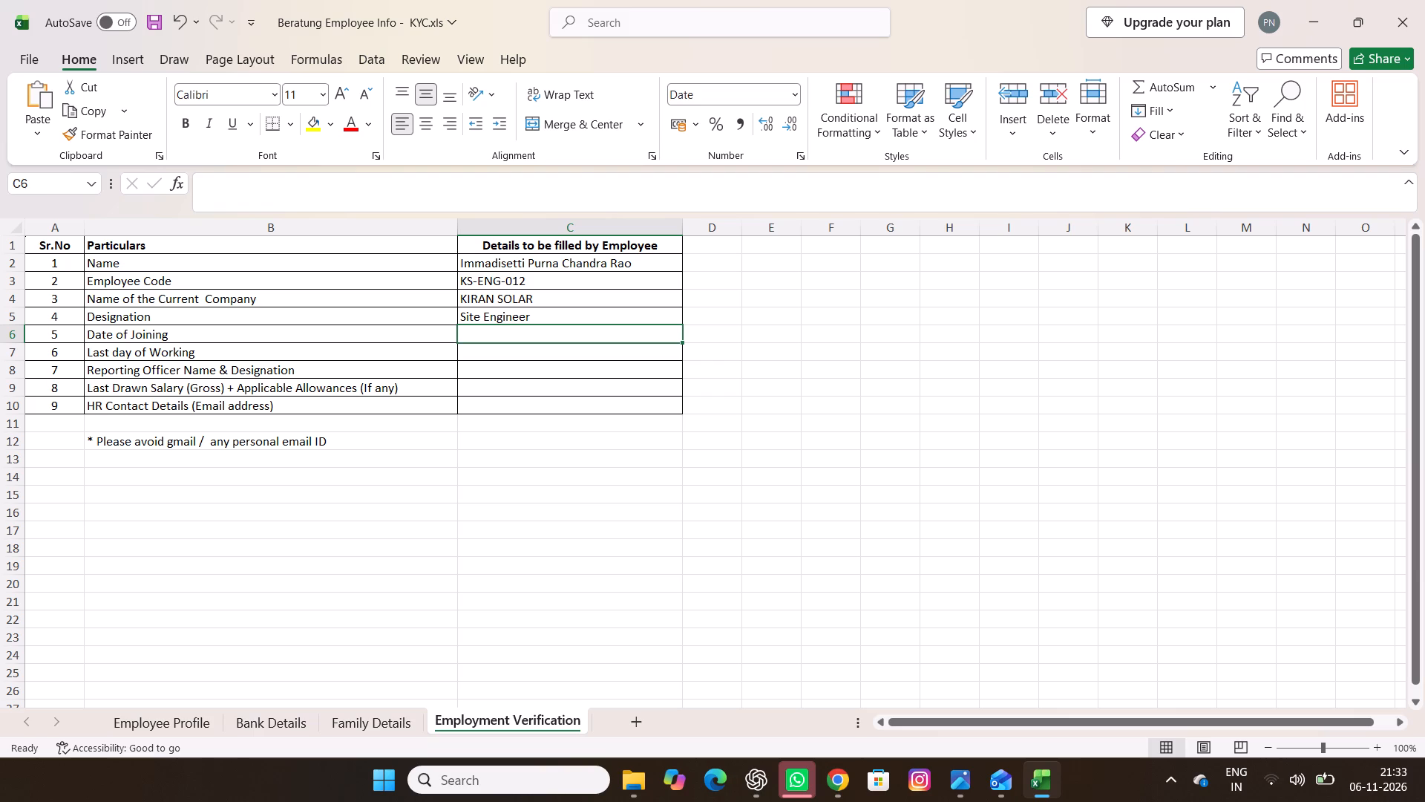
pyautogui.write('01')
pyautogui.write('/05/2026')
pyautogui.click(553, 353)
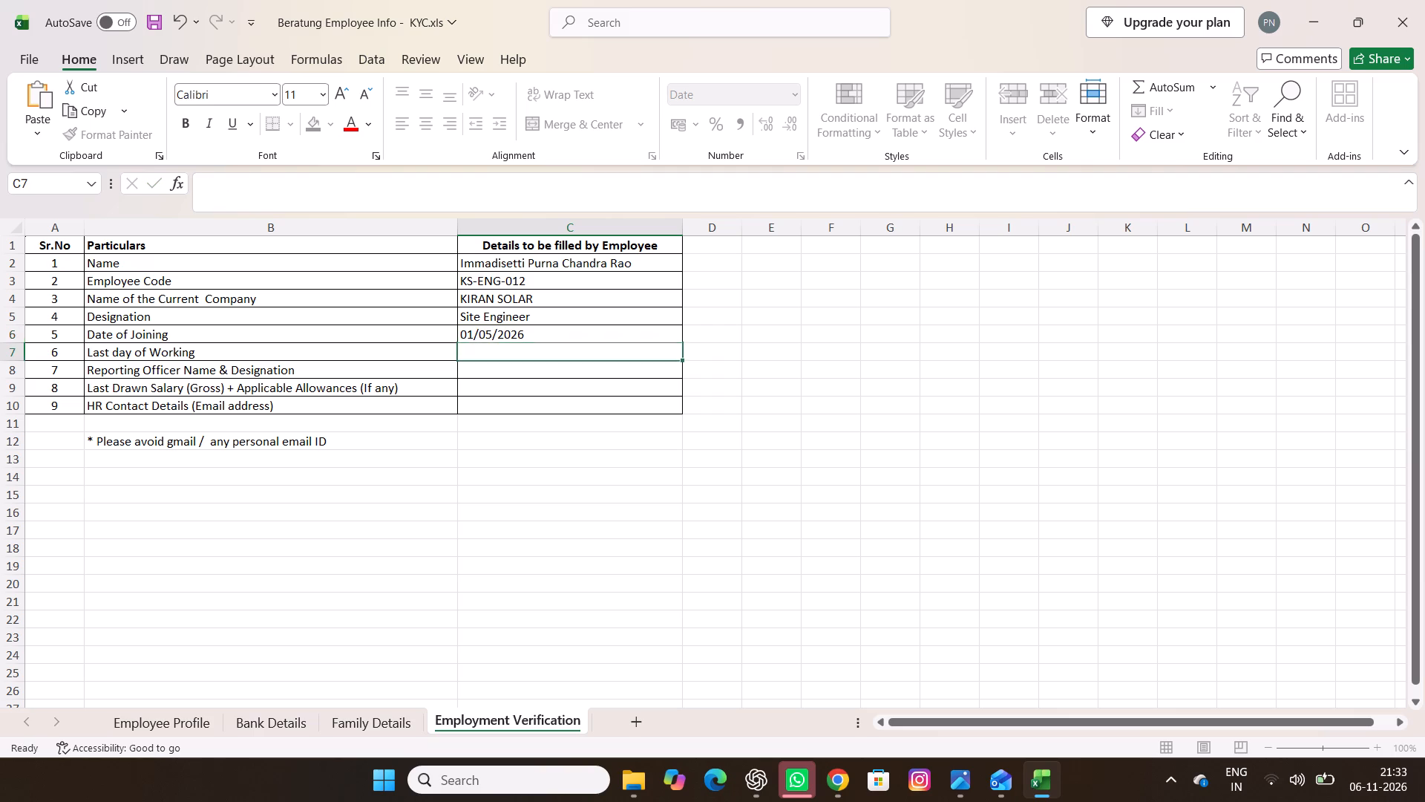
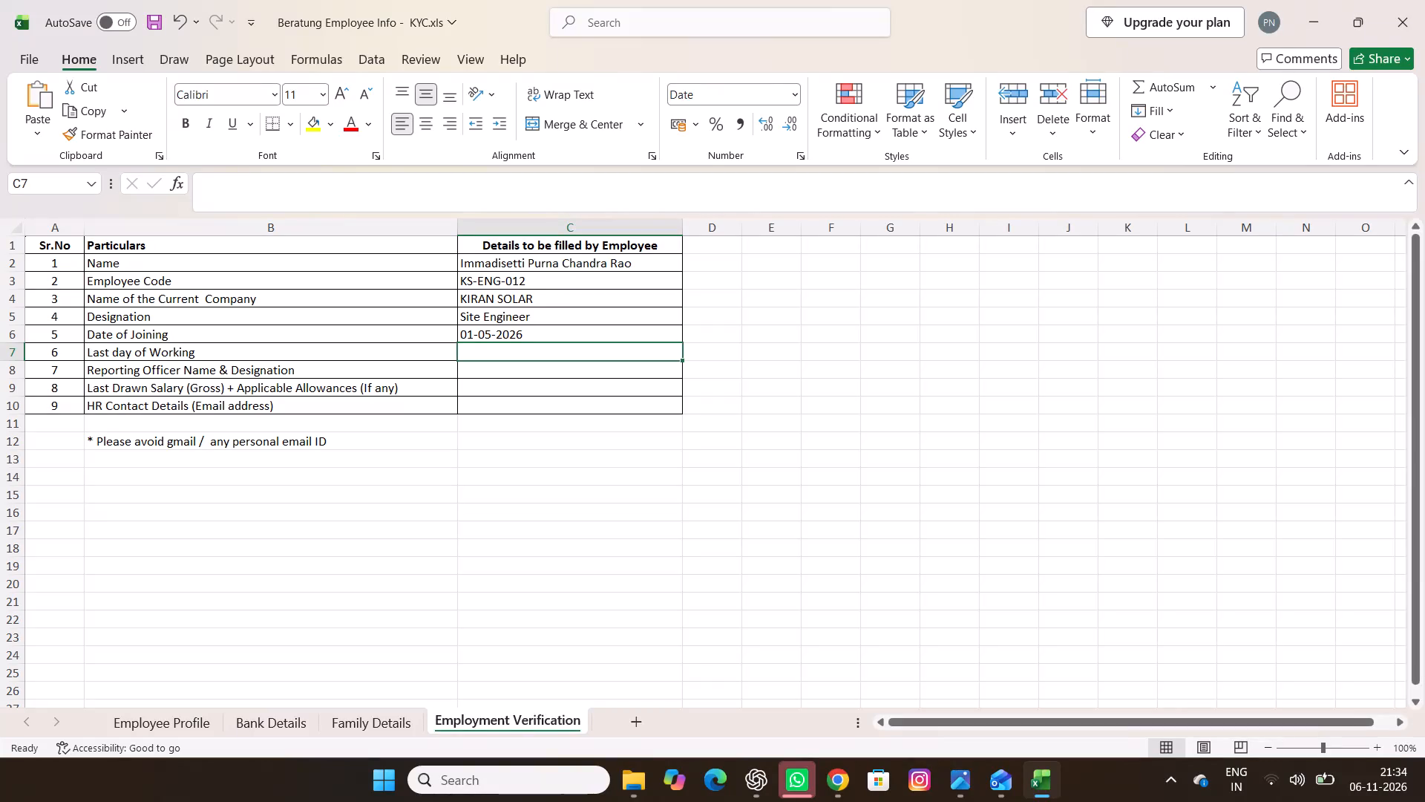
# Enter 16-10-2026 as the Last day of Working in C7 of the Employment Verification sheet.
pyautogui.click(509, 351)
pyautogui.write('24')
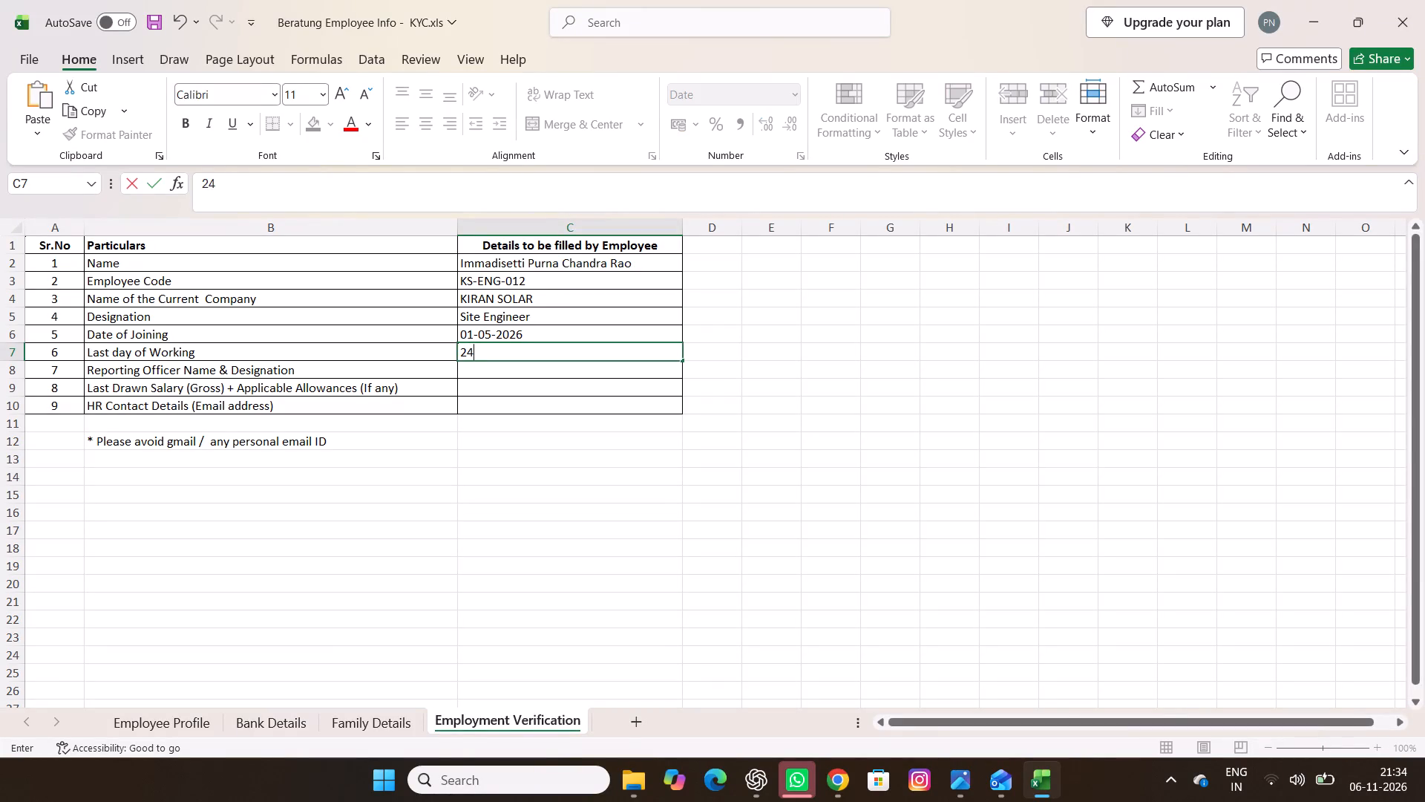
pyautogui.press('/')
pyautogui.press('BackSpace')
pyautogui.write('-10-')
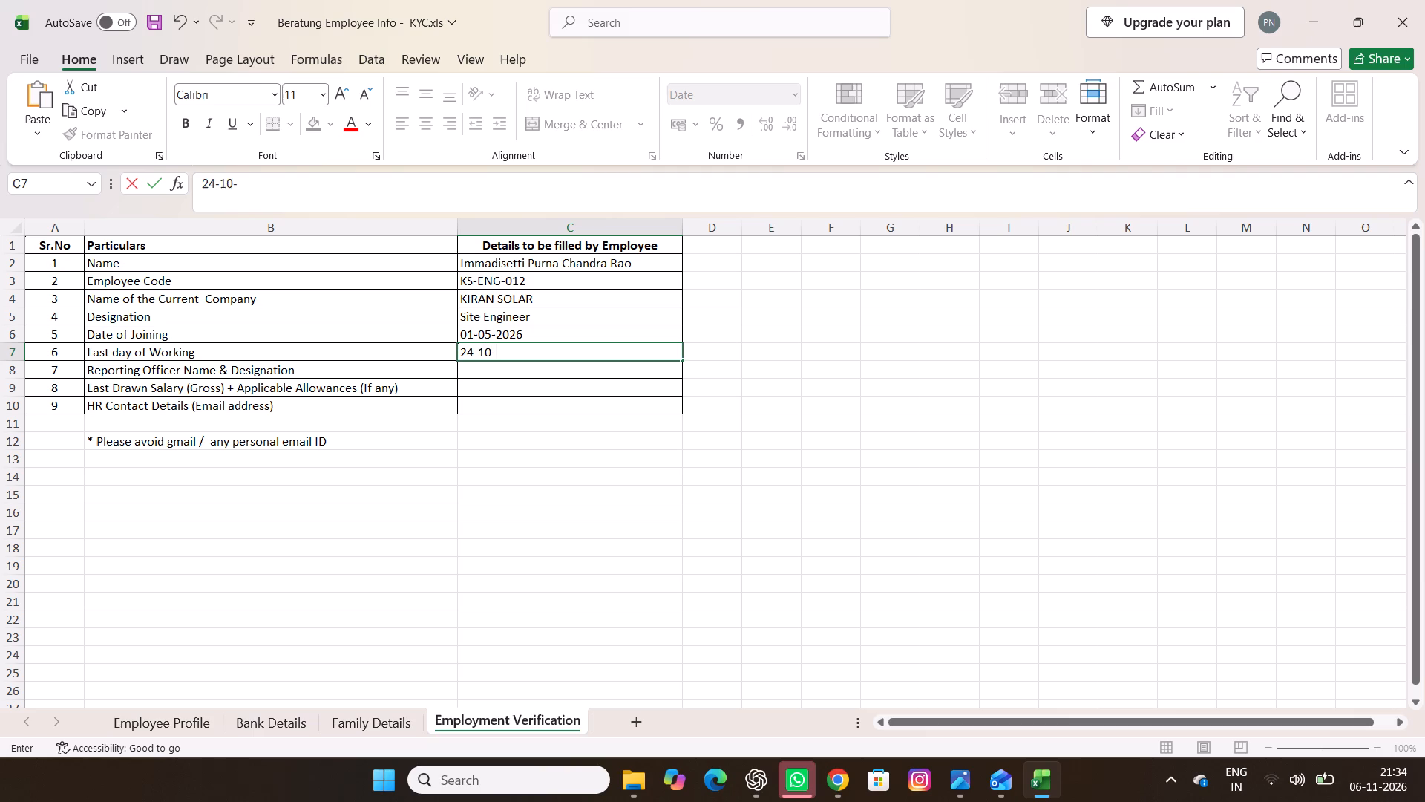
pyautogui.write('2026')
pyautogui.click(471, 350)
pyautogui.press('BackSpace')
pyautogui.press('BackSpace')
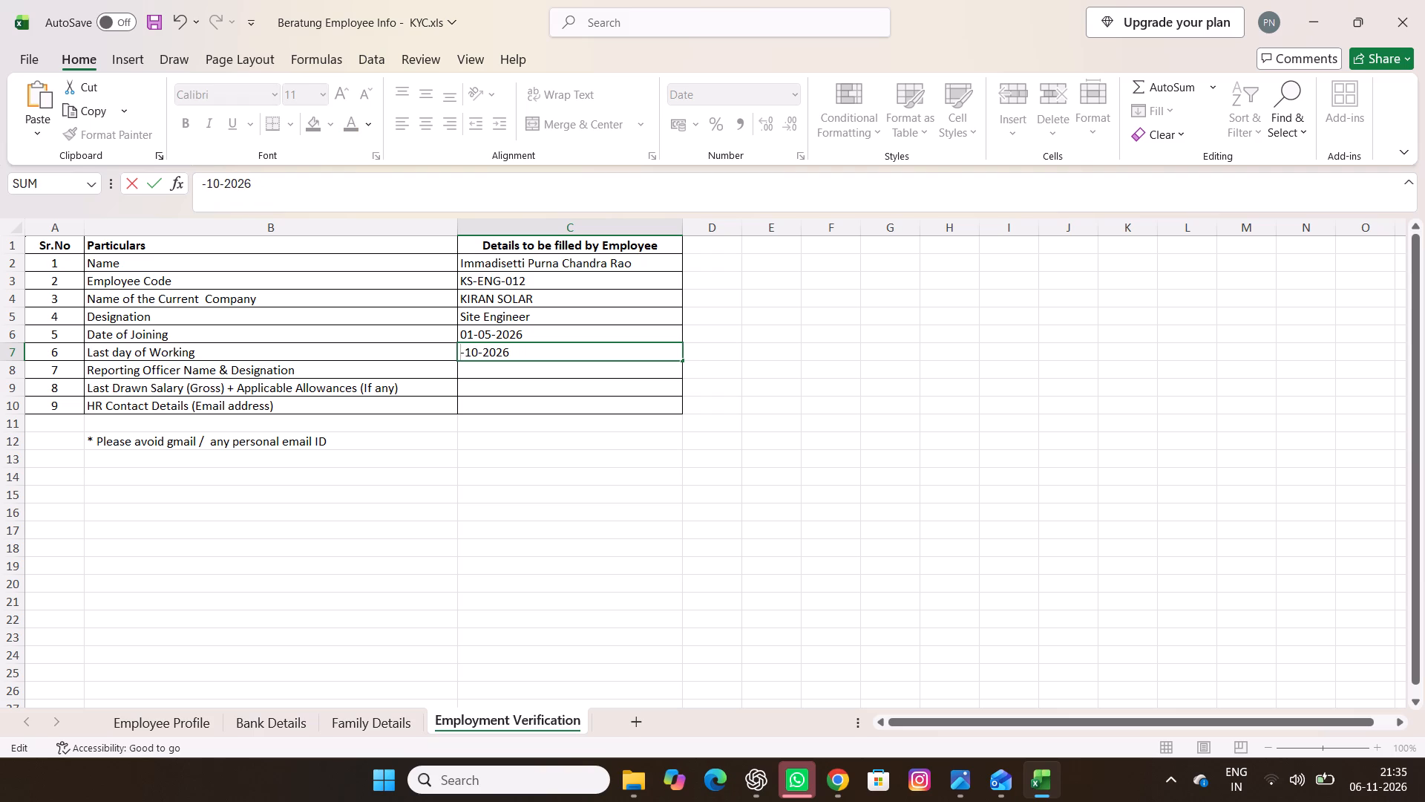
pyautogui.write('16')
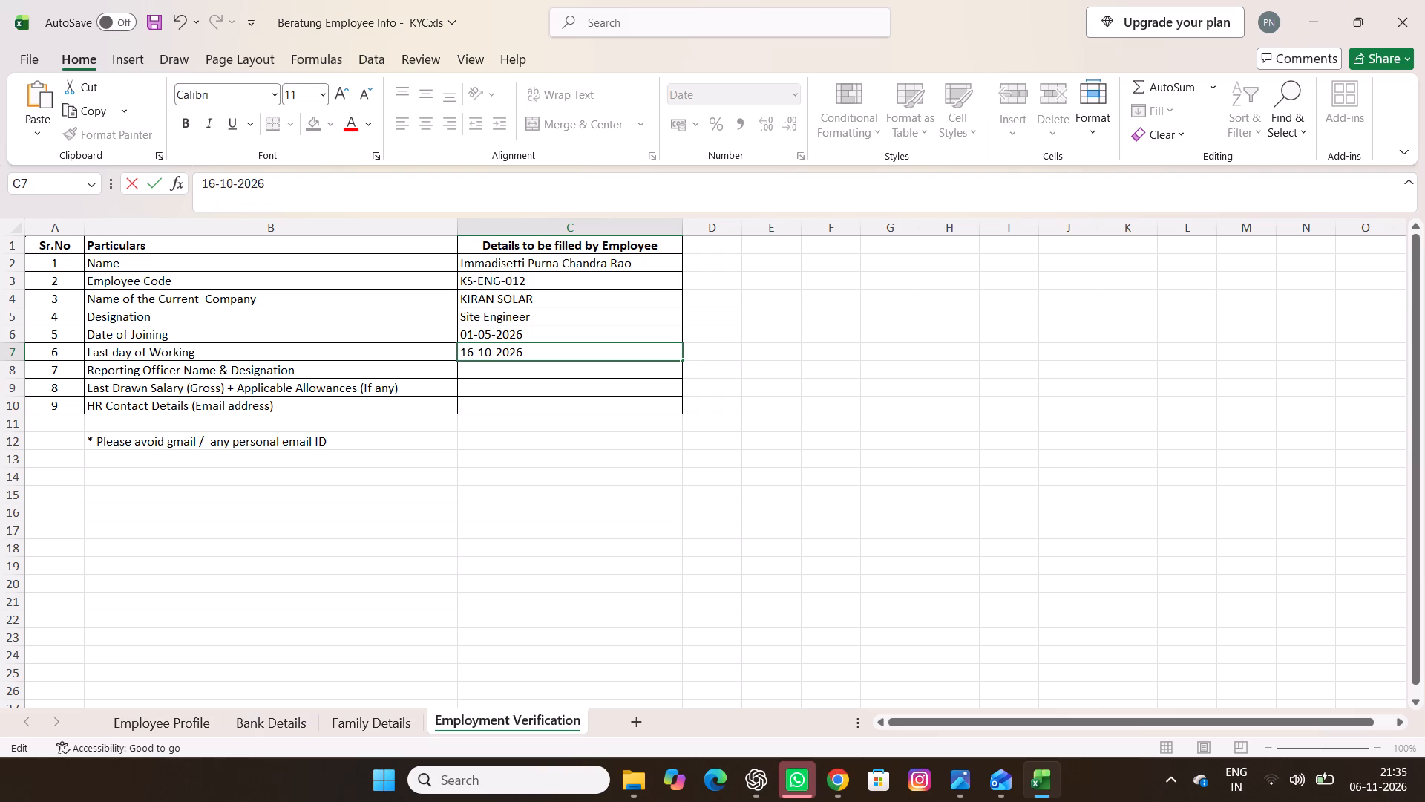
pyautogui.click(486, 370)
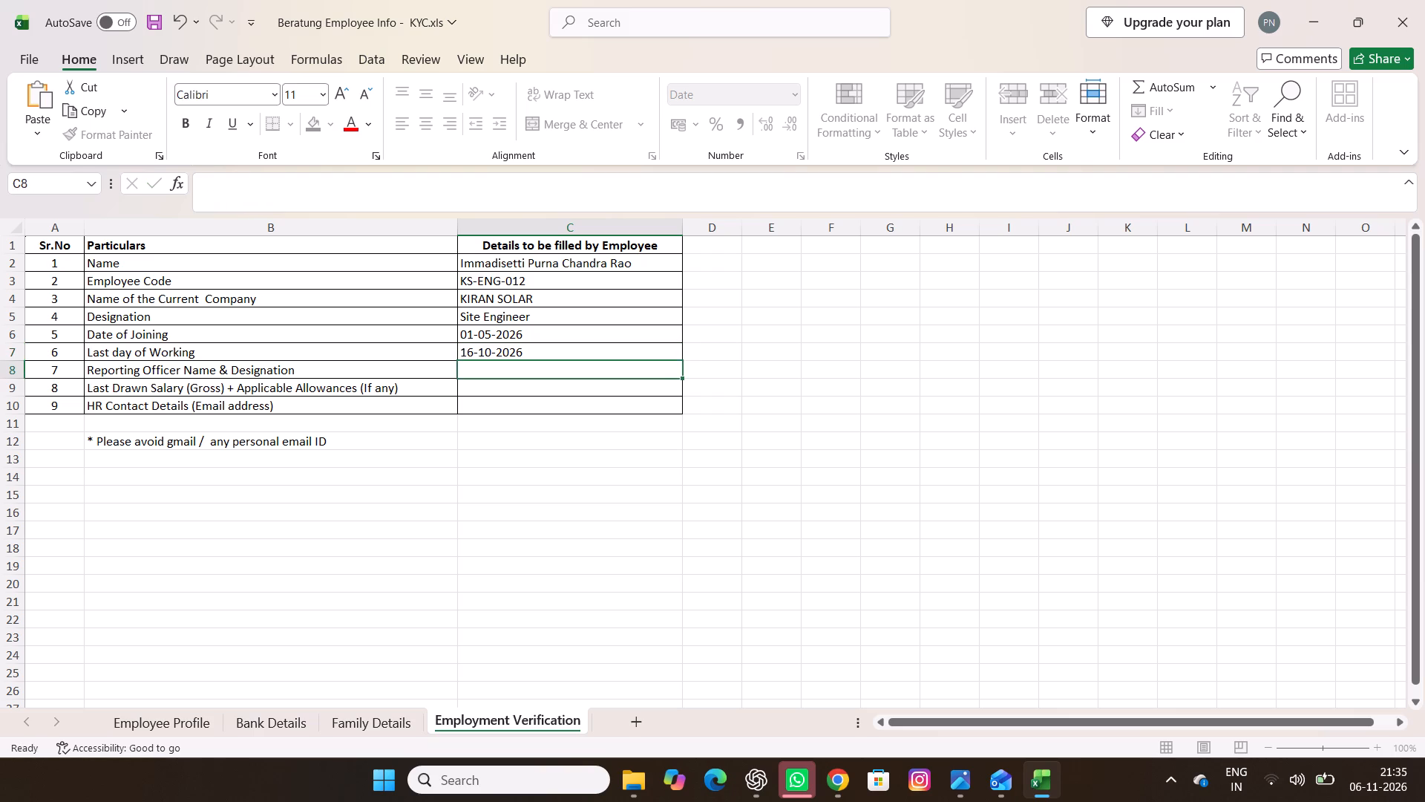
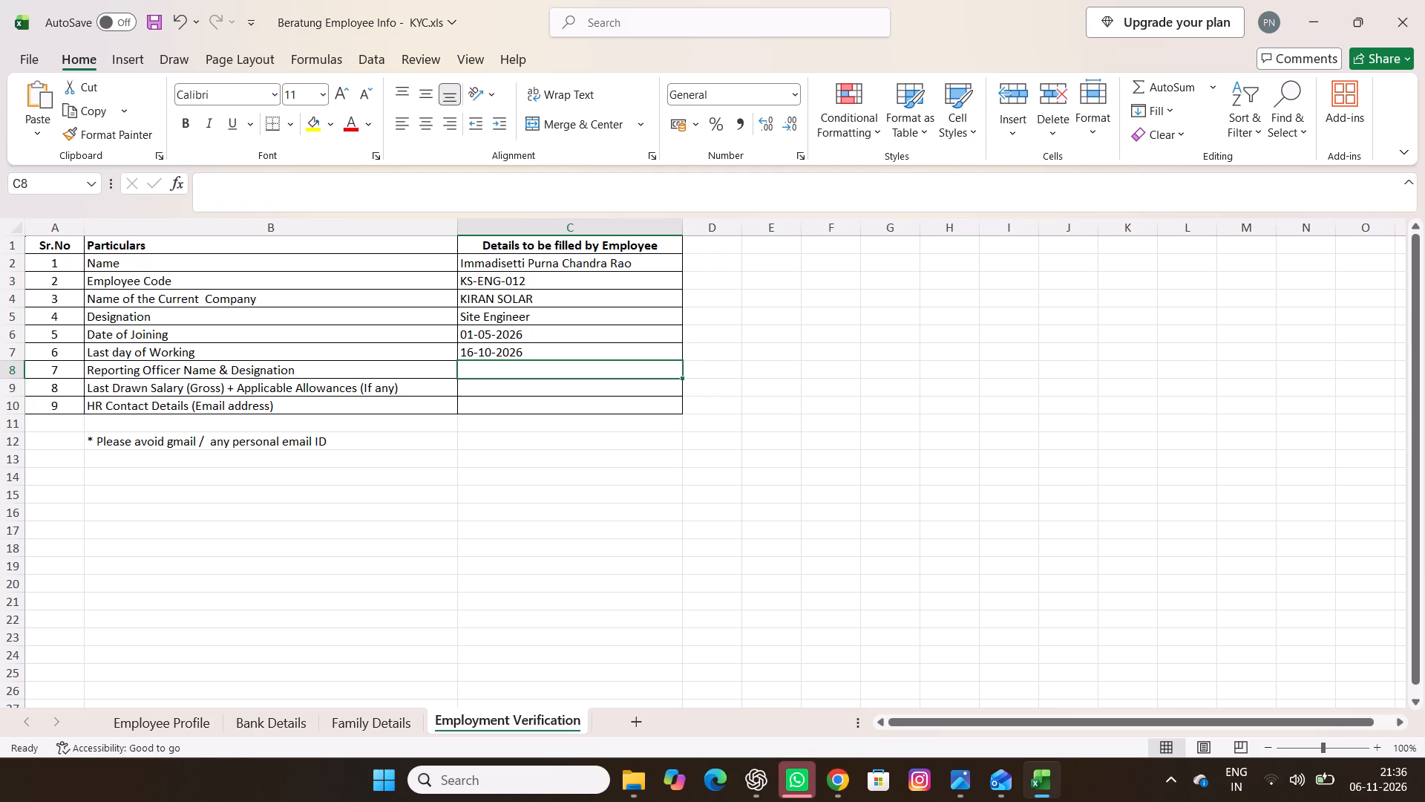
# Enter Manoj (HR) as the Reporting Officer Name & Designation in C8 of the Employment Verification sheet.
pyautogui.write('Mano')
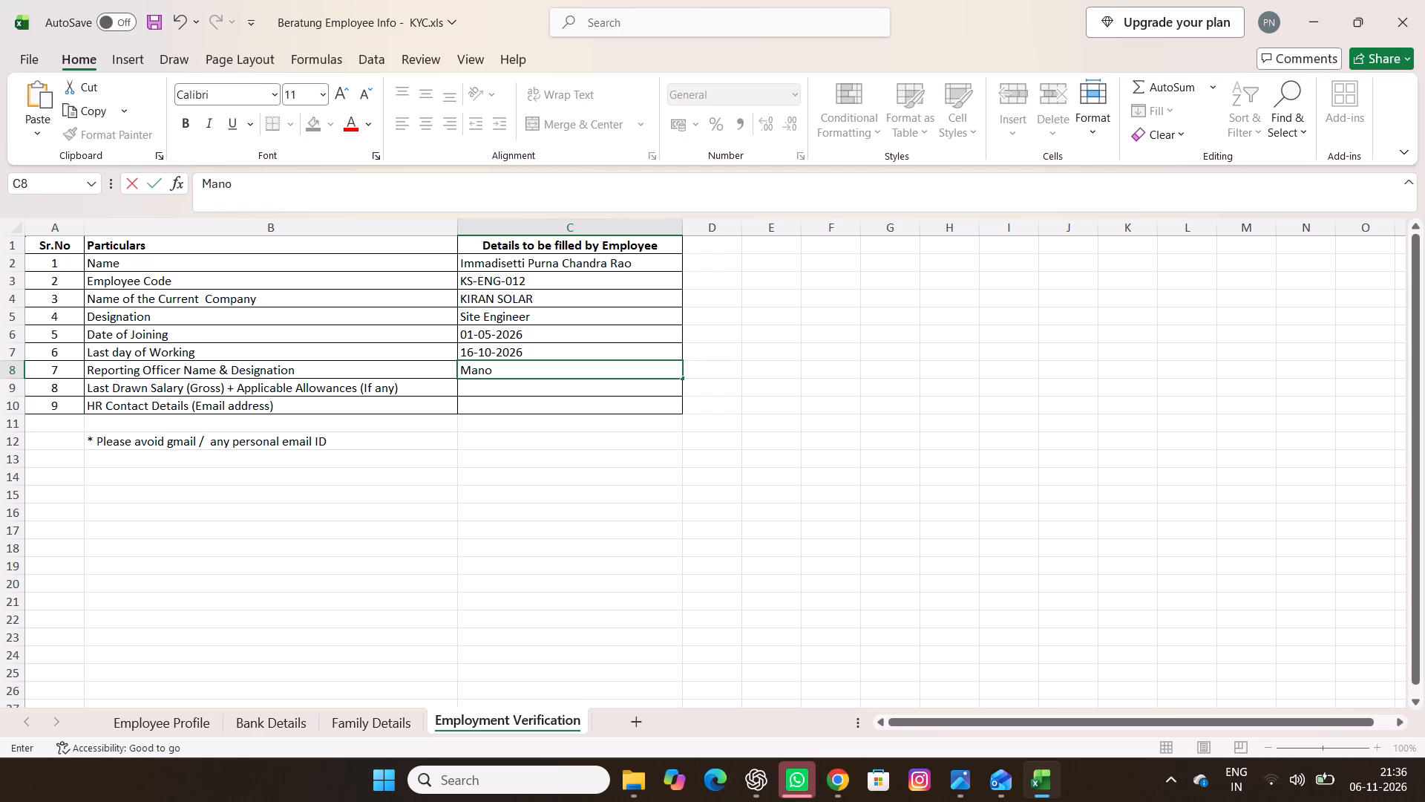
pyautogui.press('j')
pyautogui.press('space')
pyautogui.hotkey('shift', '(')
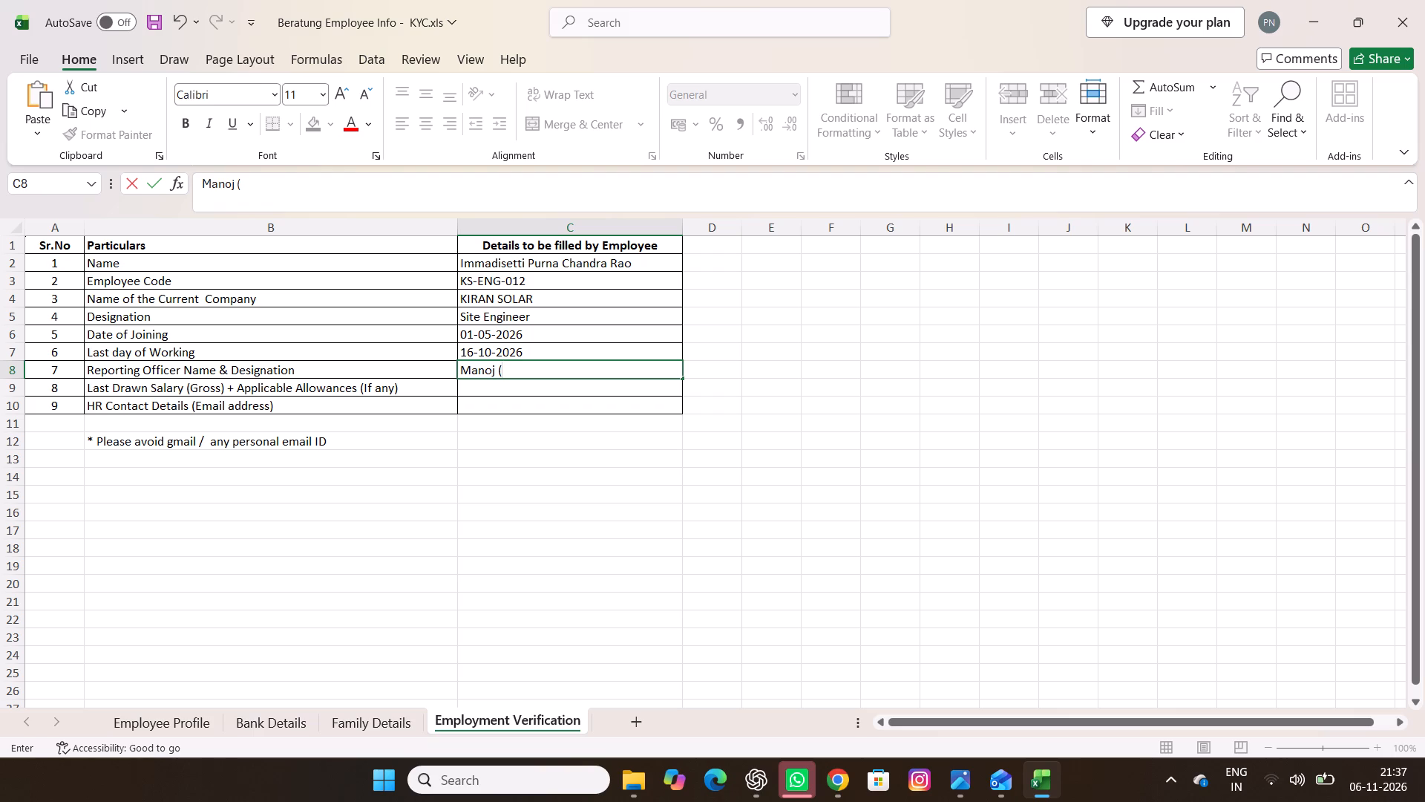
pyautogui.click(517, 383)
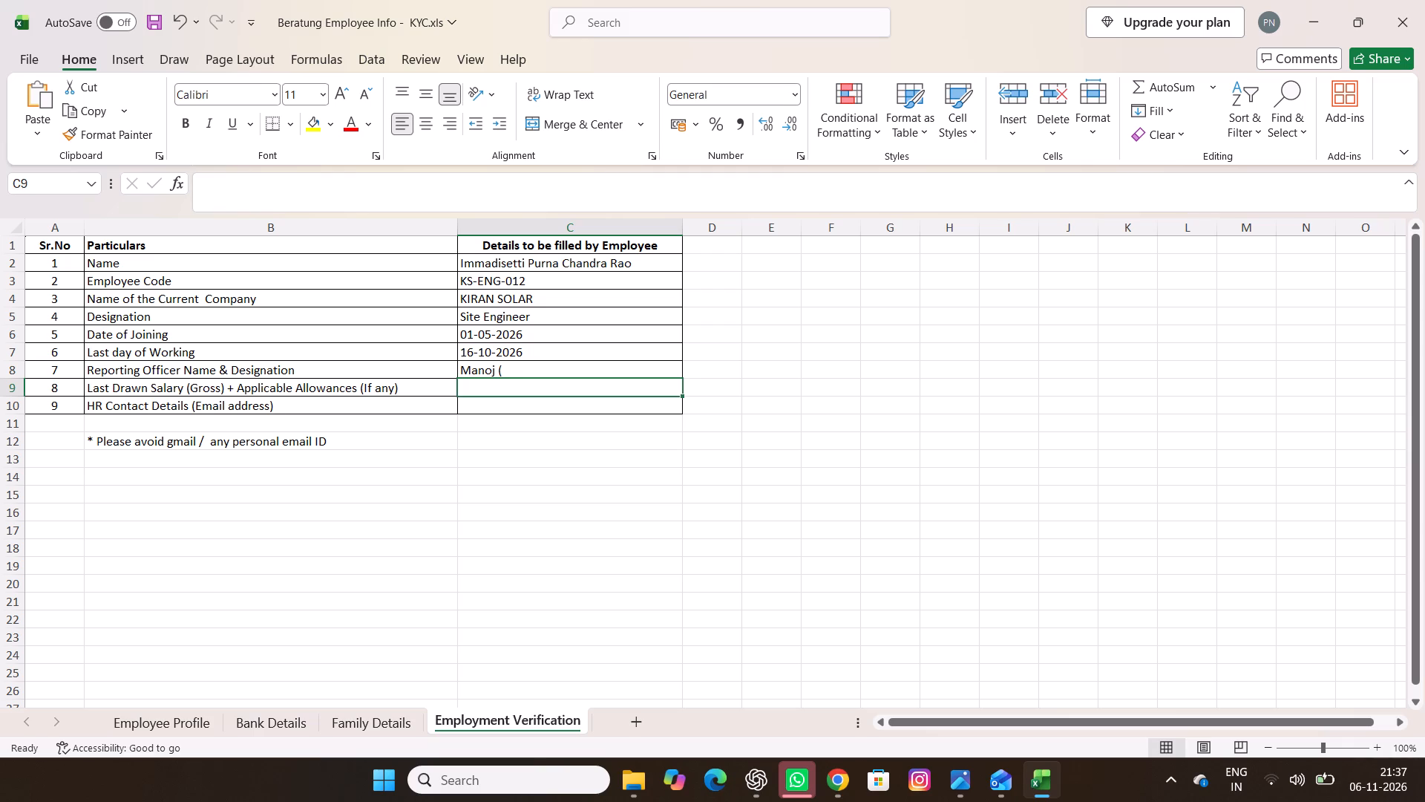
pyautogui.click(521, 370)
pyautogui.doubleClick(521, 370)
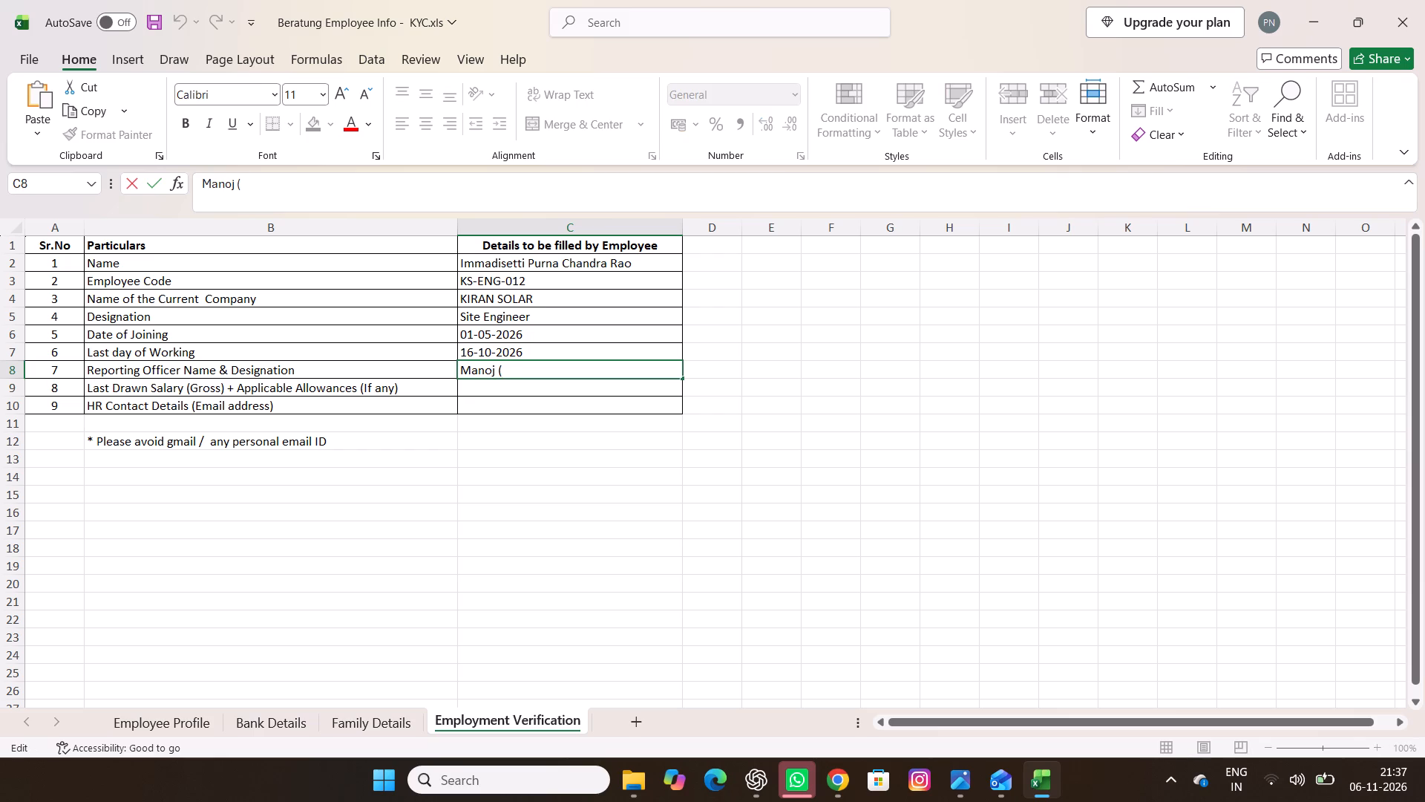
pyautogui.write('HR')
pyautogui.hotkey('shift', ')')
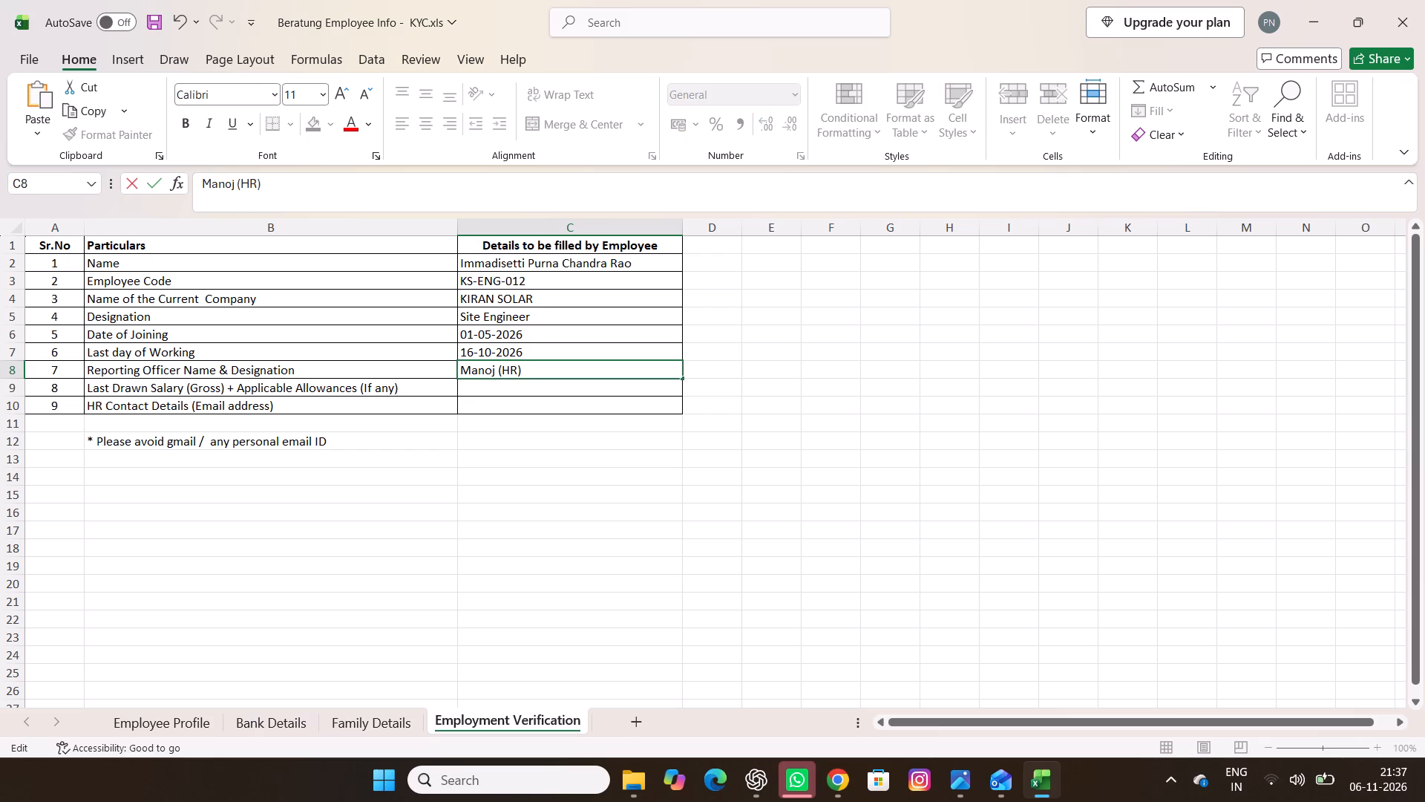
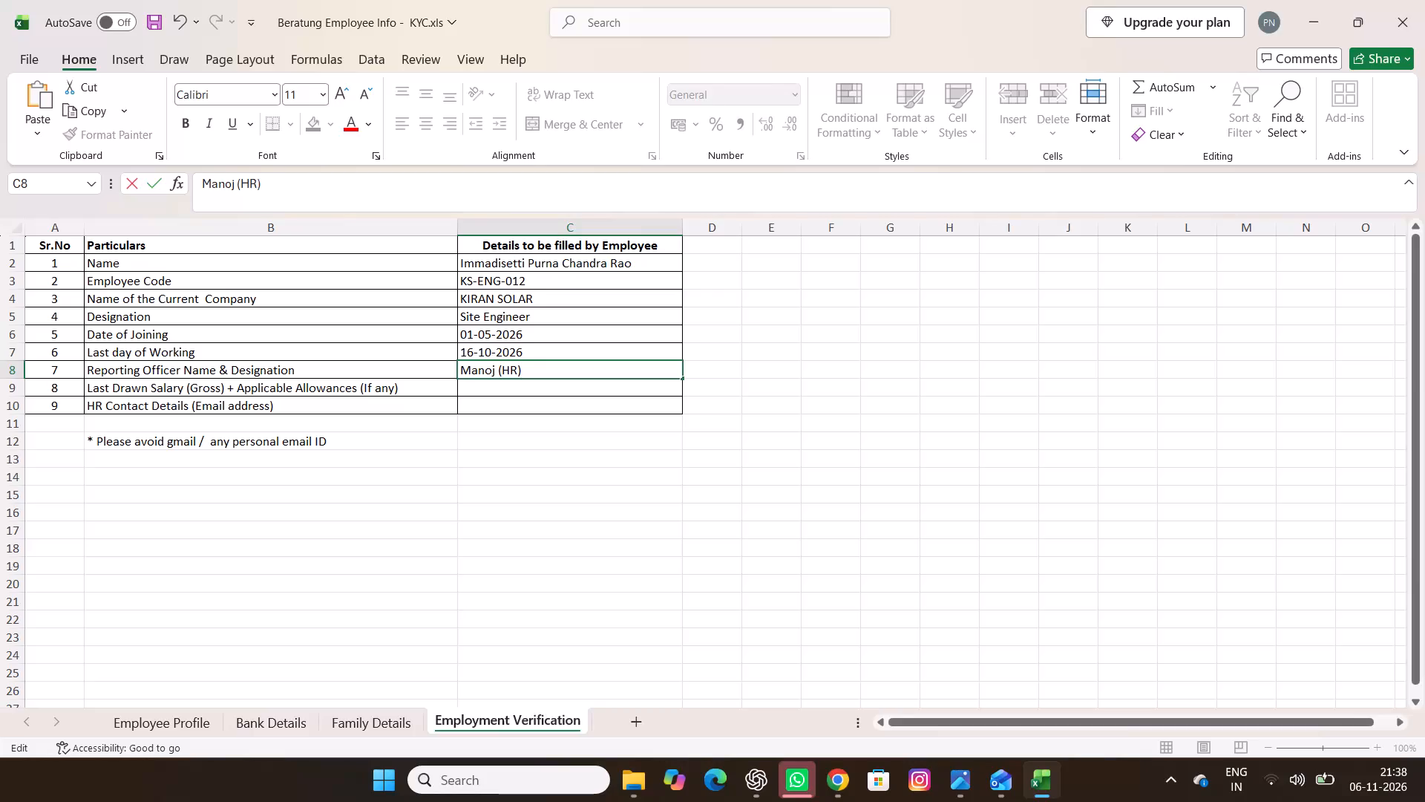
# Enter the Last Drawn Salary (Gross) + Applicable Allowances figure, beginning with 25, in C9 of the Employment Verification sheet.
pyautogui.click(508, 391)
pyautogui.doubleClick(508, 391)
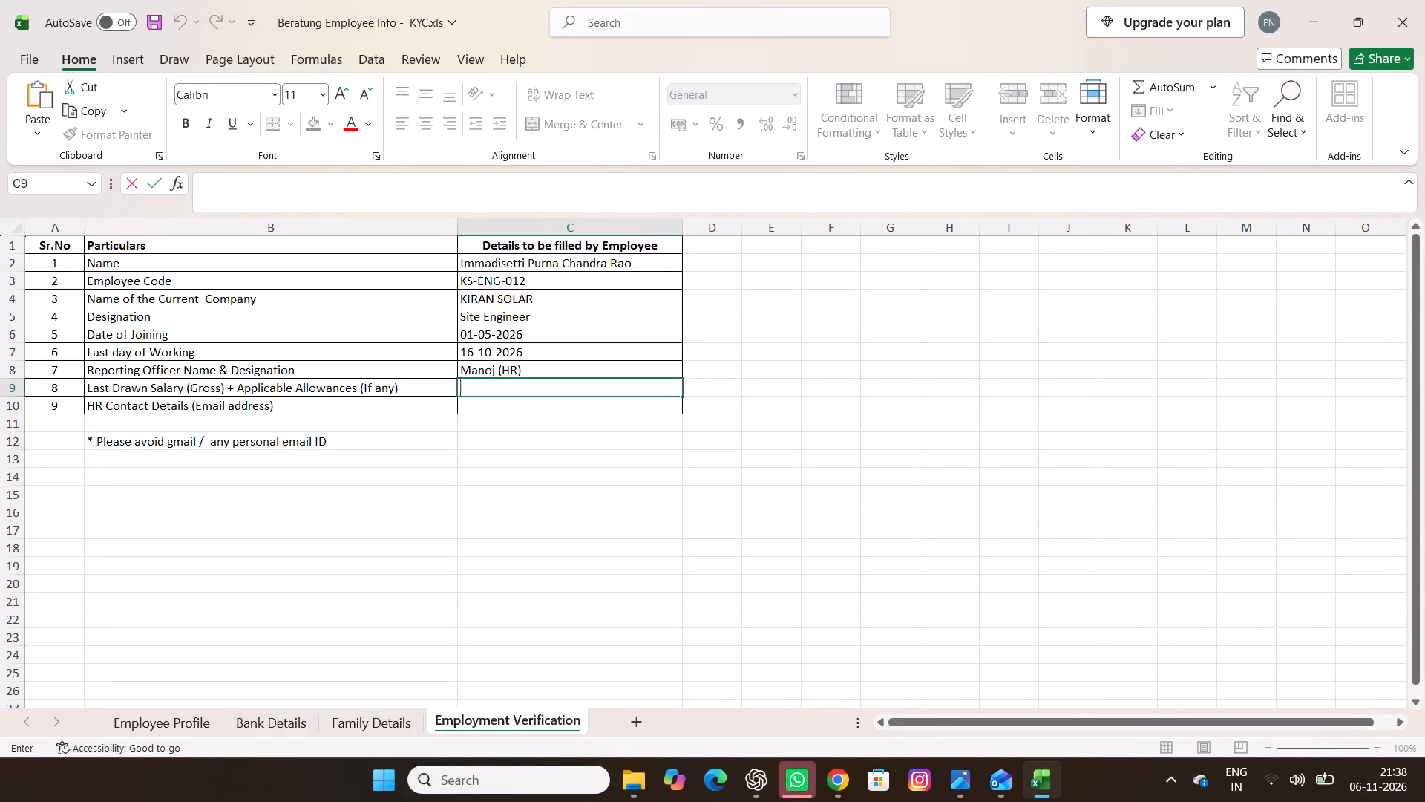
pyautogui.write('25')
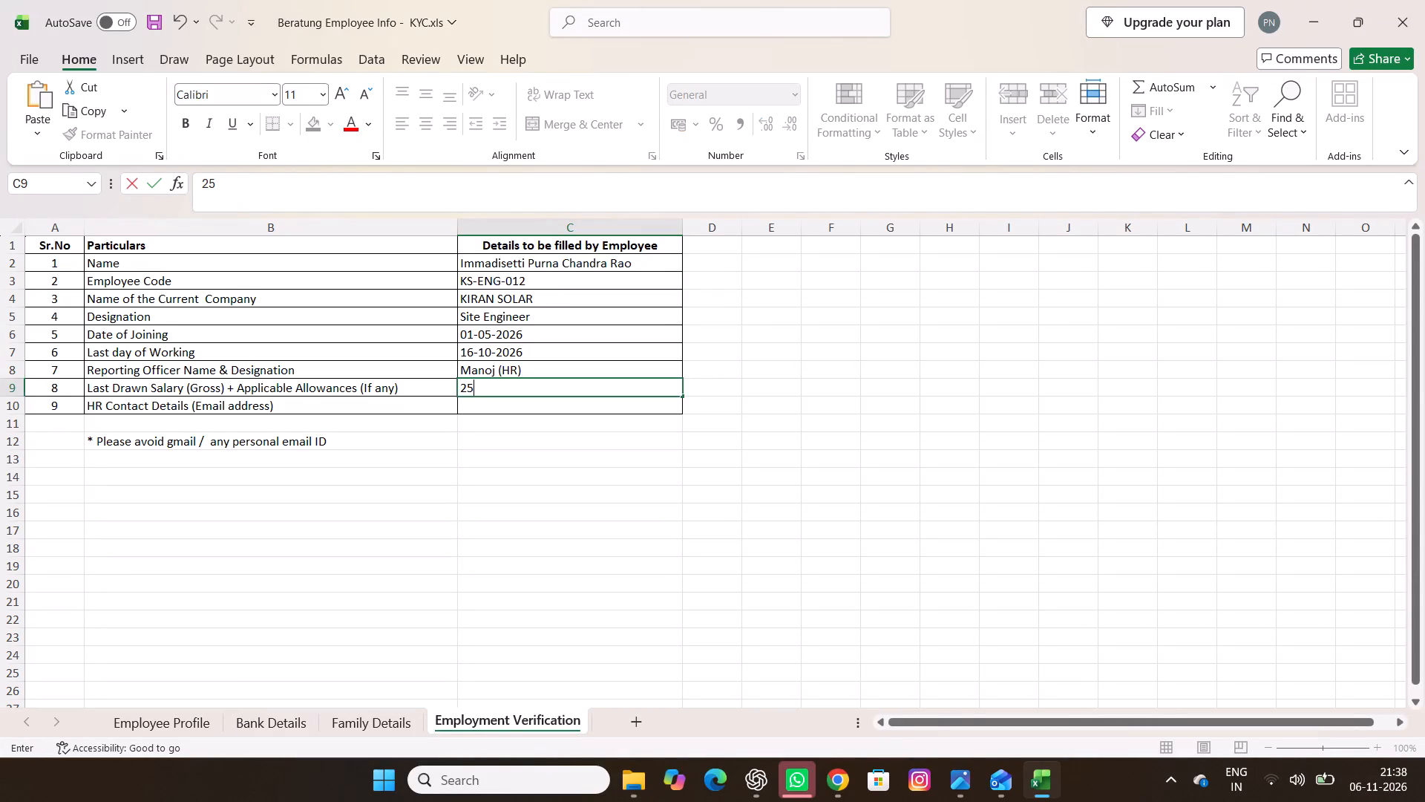
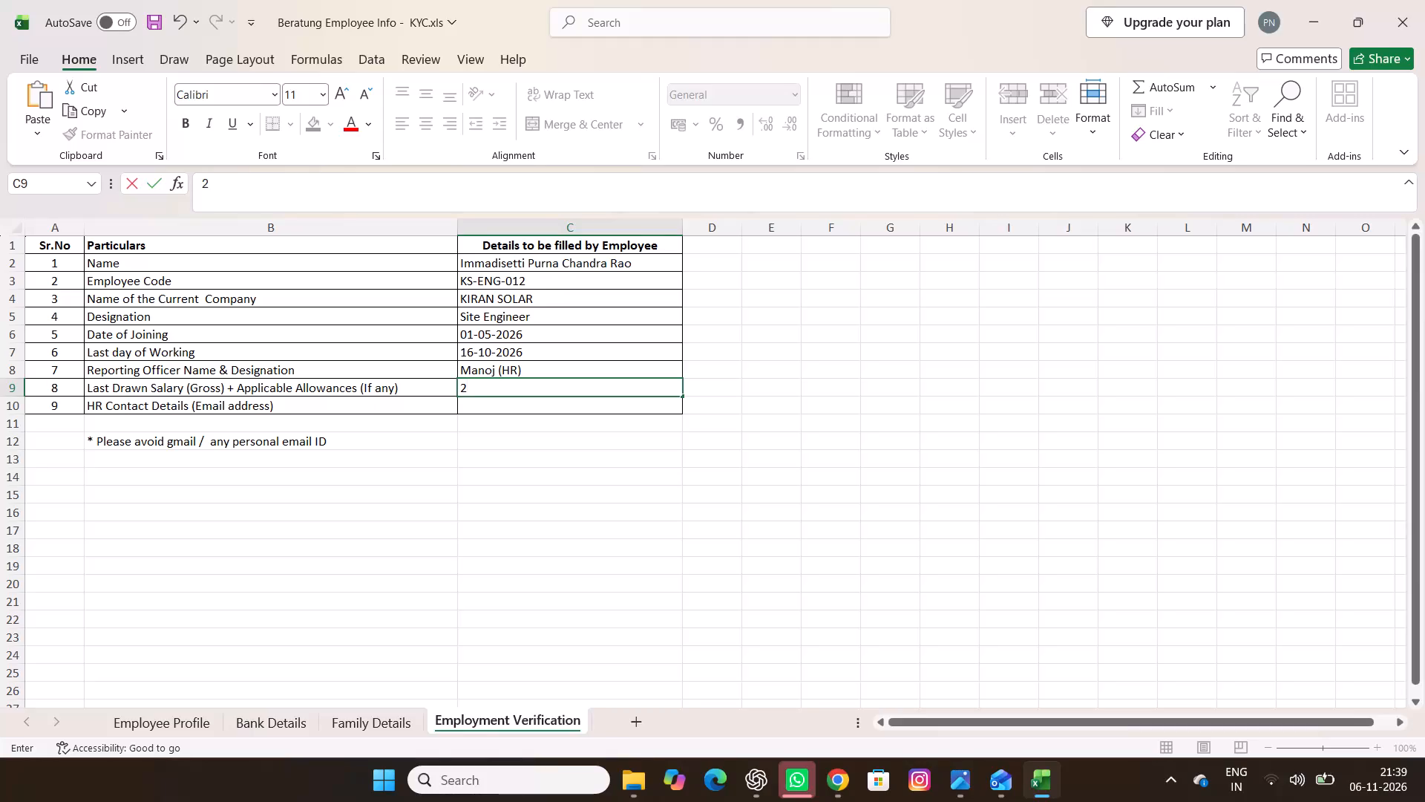
# Complete the gross salary in C9 as 26000rs followed by the food allowance, giving 26000rs + food(3000rs).
pyautogui.write('600')
pyautogui.press('0')
pyautogui.write('rs')
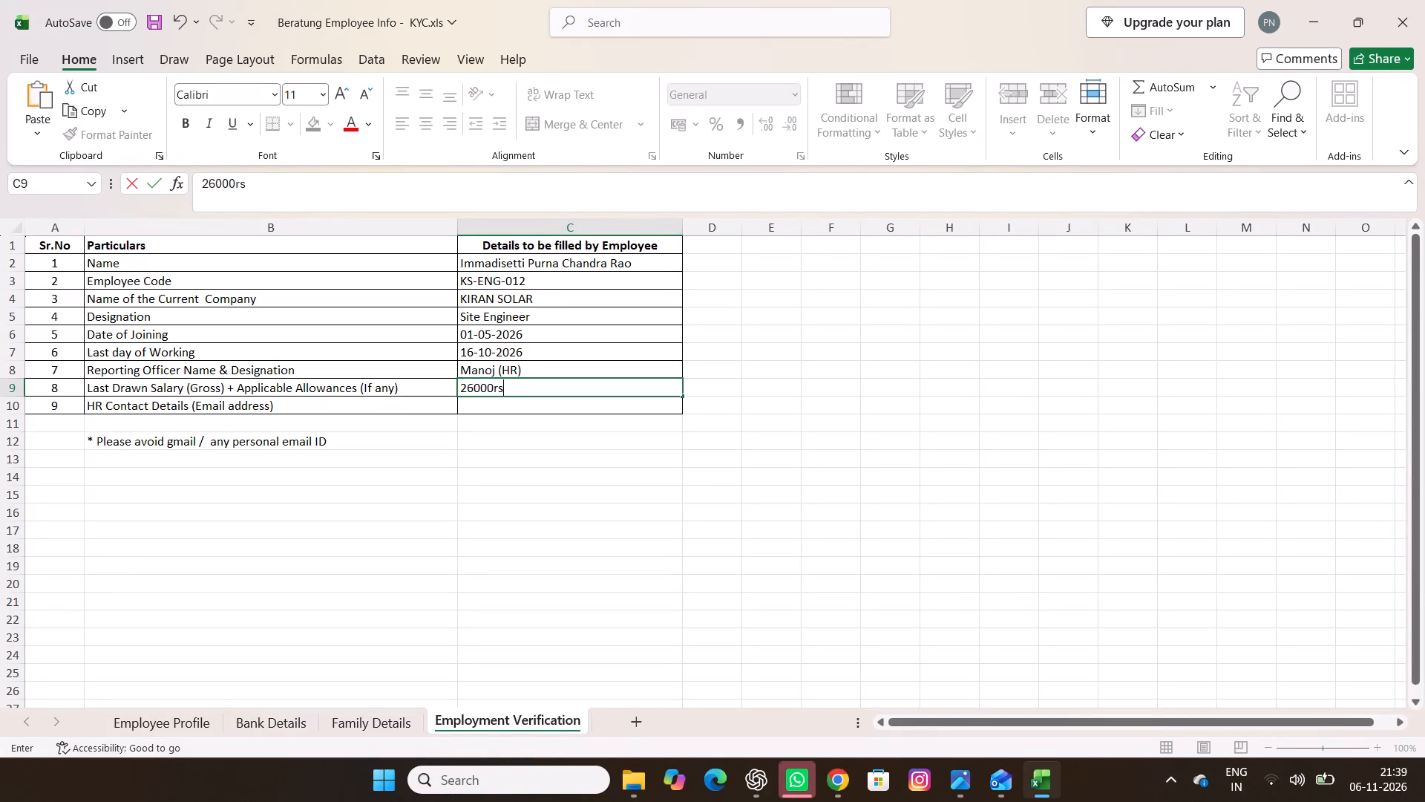
pyautogui.press('space')
pyautogui.write('+')
pyautogui.press('BackSpace')
pyautogui.press('=')
pyautogui.press('BackSpace')
pyautogui.hotkey('shift', '+')
pyautogui.press('space')
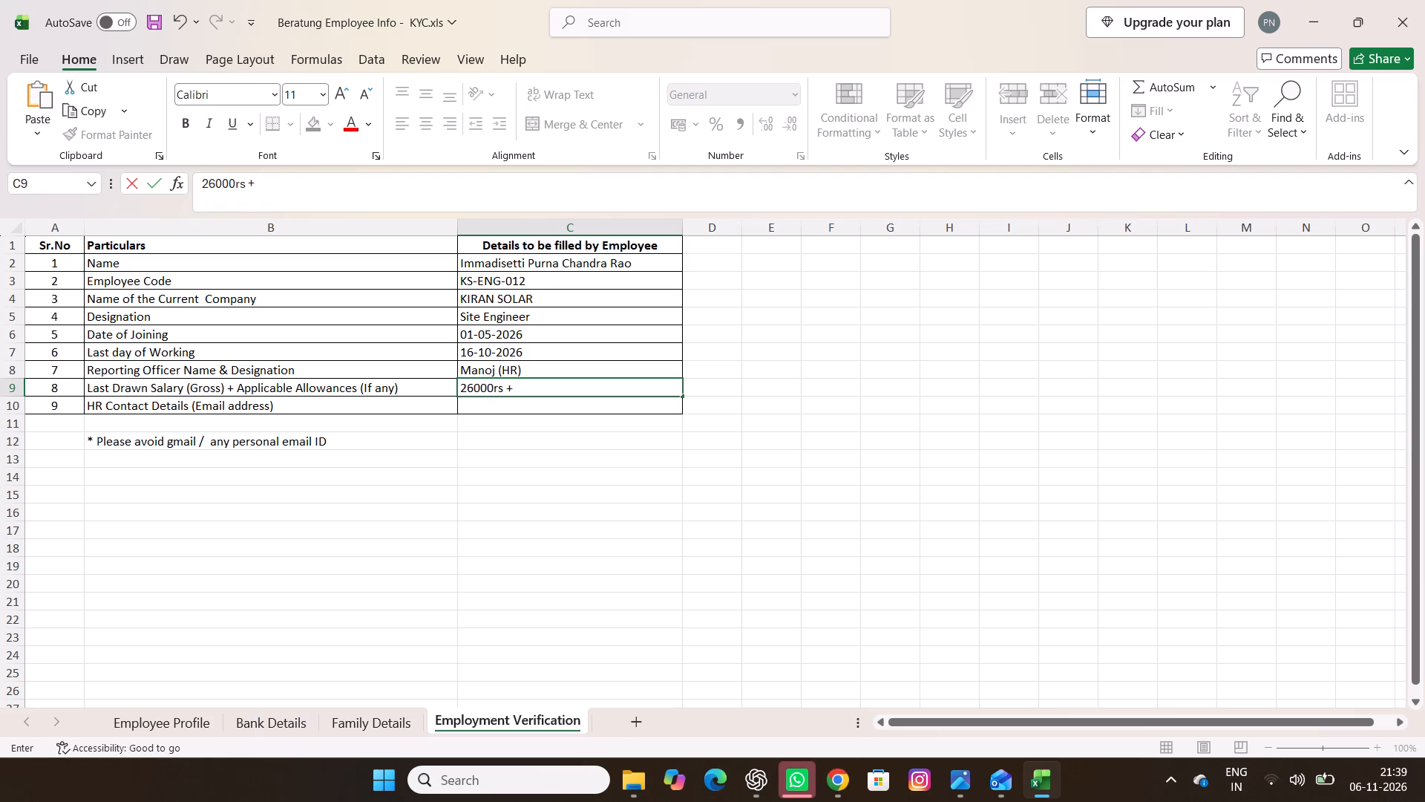
pyautogui.write('food')
pyautogui.hotkey('shift', '(')
pyautogui.write('3000')
pyautogui.write('rs')
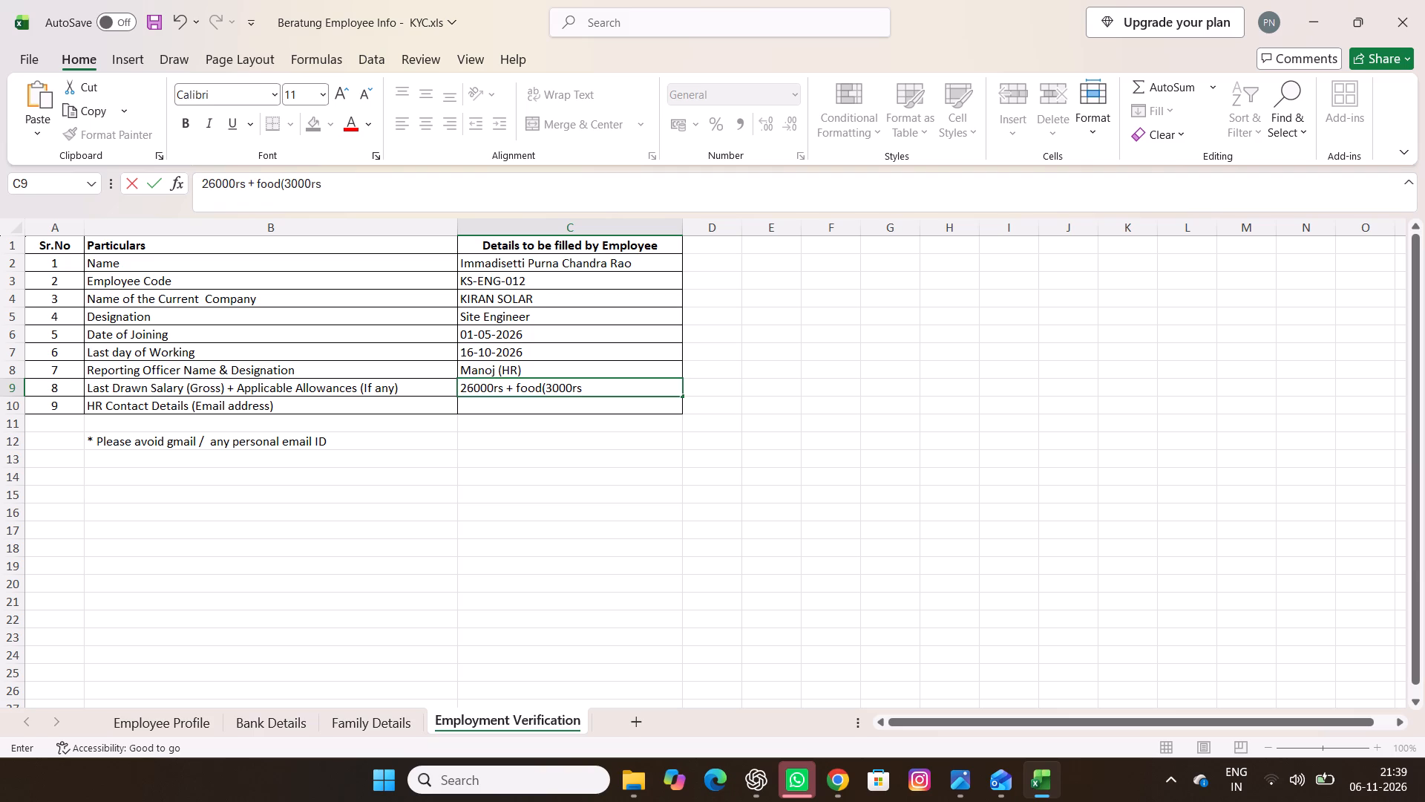
pyautogui.hotkey('shift', ')')
# Append the house rent allowance +House Rent(3000) to the salary entry in C9.
pyautogui.hotkey('shift', '+')
pyautogui.hotkey('shift', 'h')
pyautogui.write('ouse')
pyautogui.press('space')
pyautogui.write('RE')
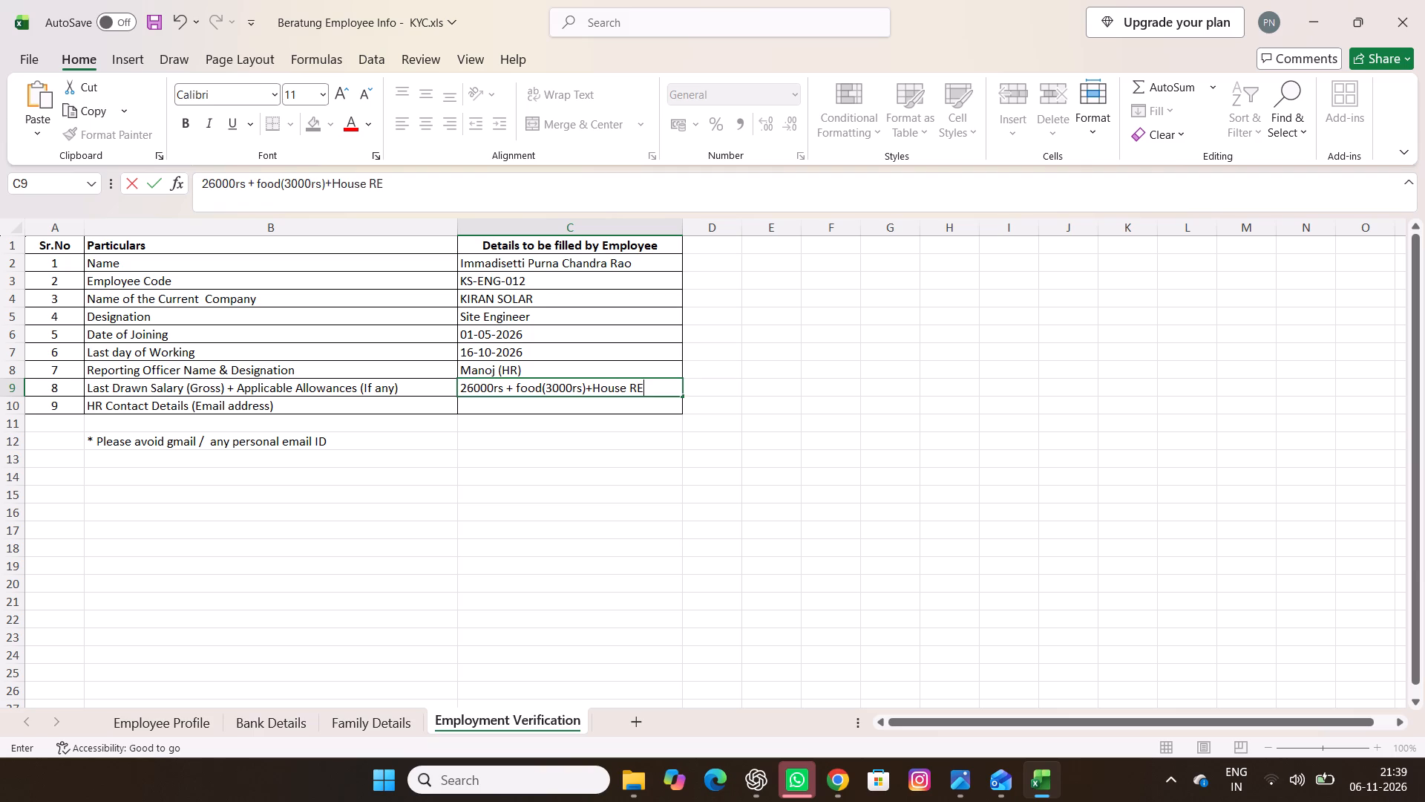
pyautogui.press('BackSpace')
pyautogui.write('ent')
pyautogui.hotkey('shift', '(')
pyautogui.write('3000')
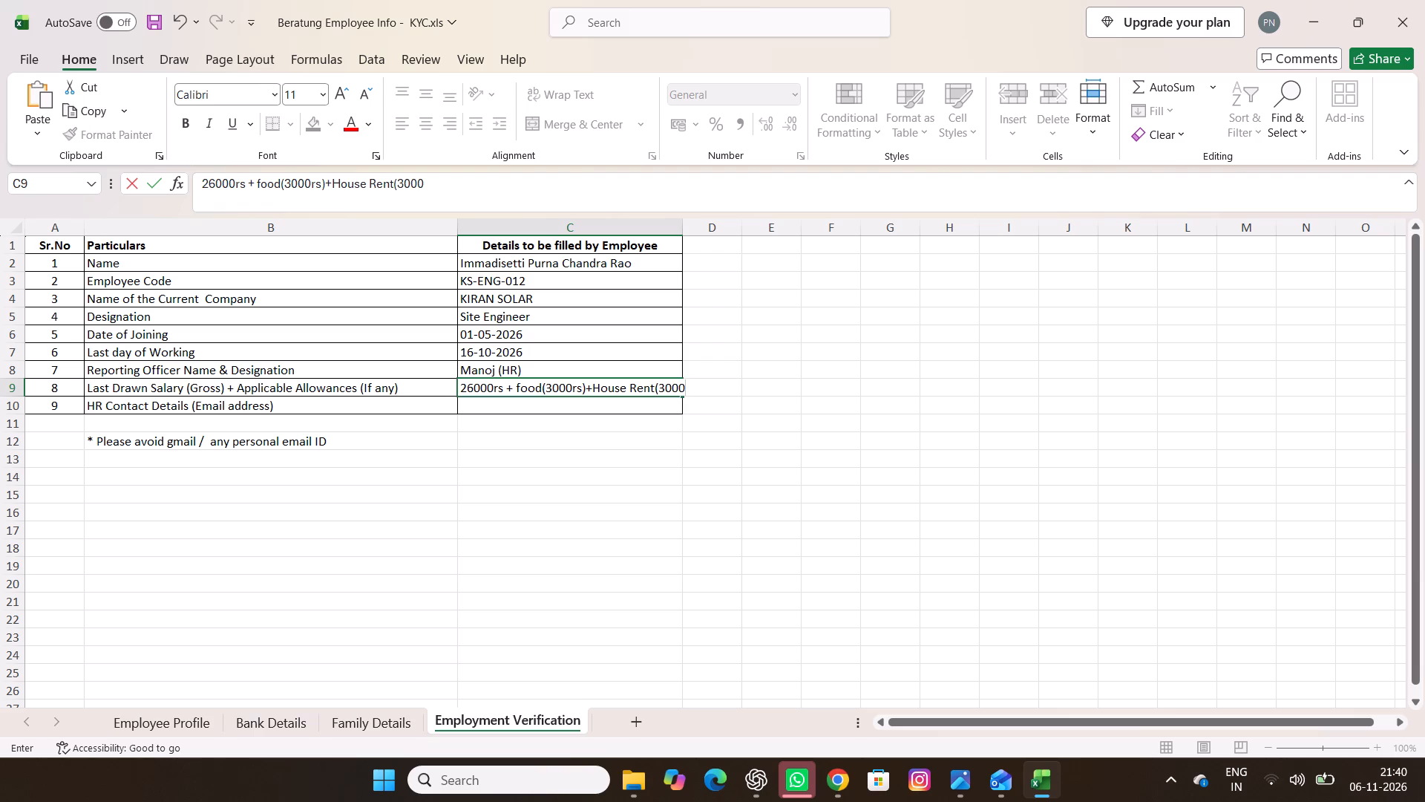
pyautogui.hotkey('shift', ')')
# Widen column C slightly so the full salary and allowances text fits inside its cell.
pyautogui.click(682, 230)
pyautogui.moveTo(682, 230); pyautogui.dragTo(696, 229)
pyautogui.click(410, 446)
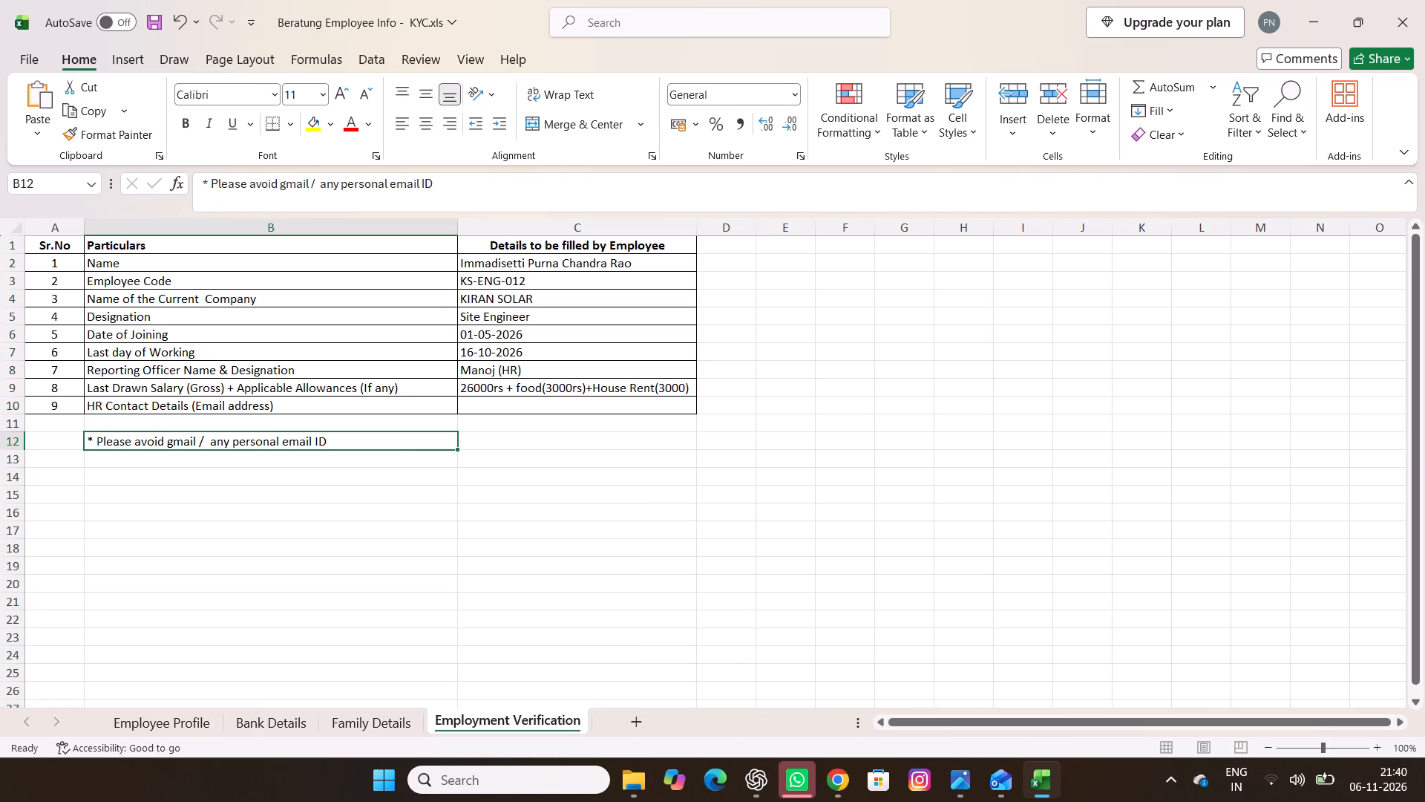
# Enter NA for HR Contact Details (Email address) in C10.
pyautogui.click(493, 399)
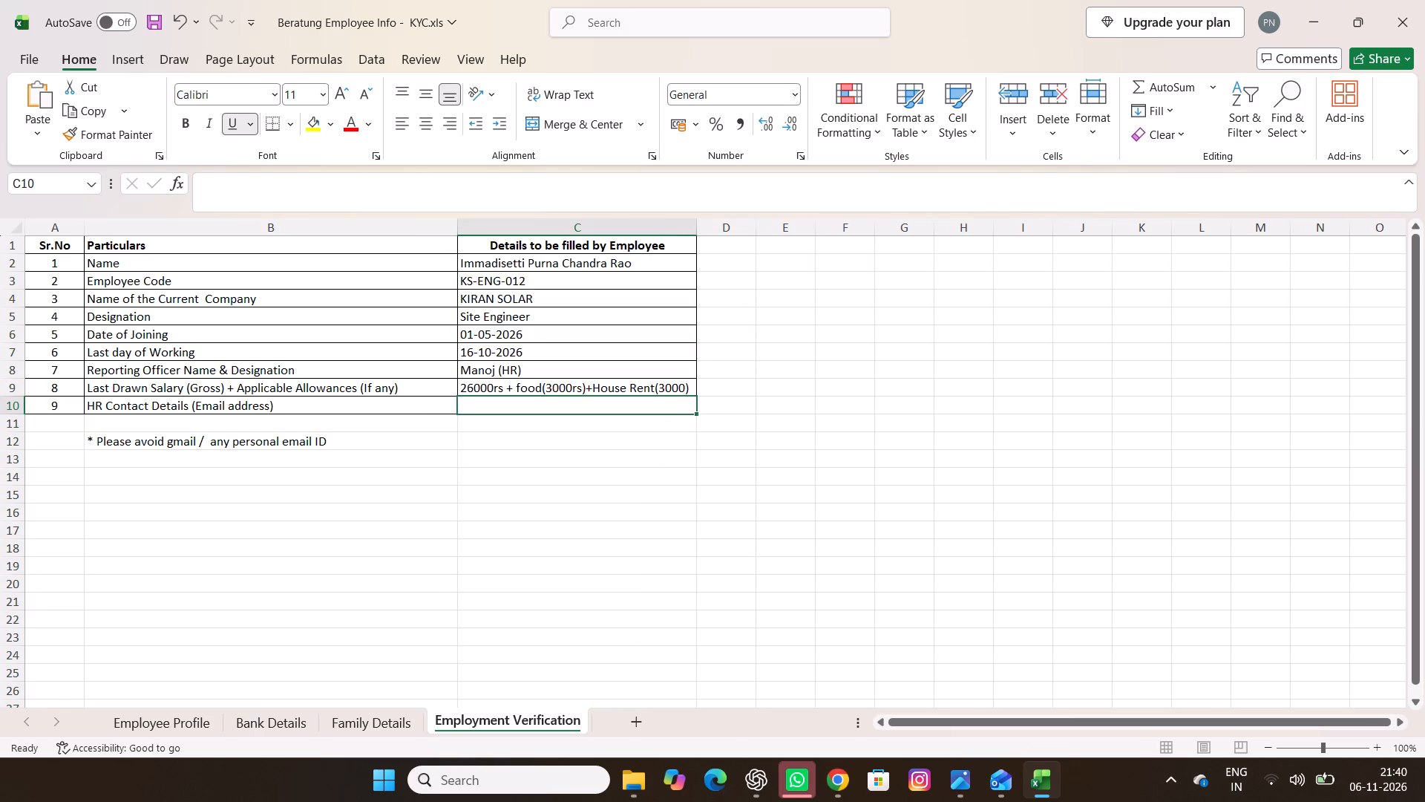
pyautogui.click(491, 405)
pyautogui.hotkey('shift', 'n')
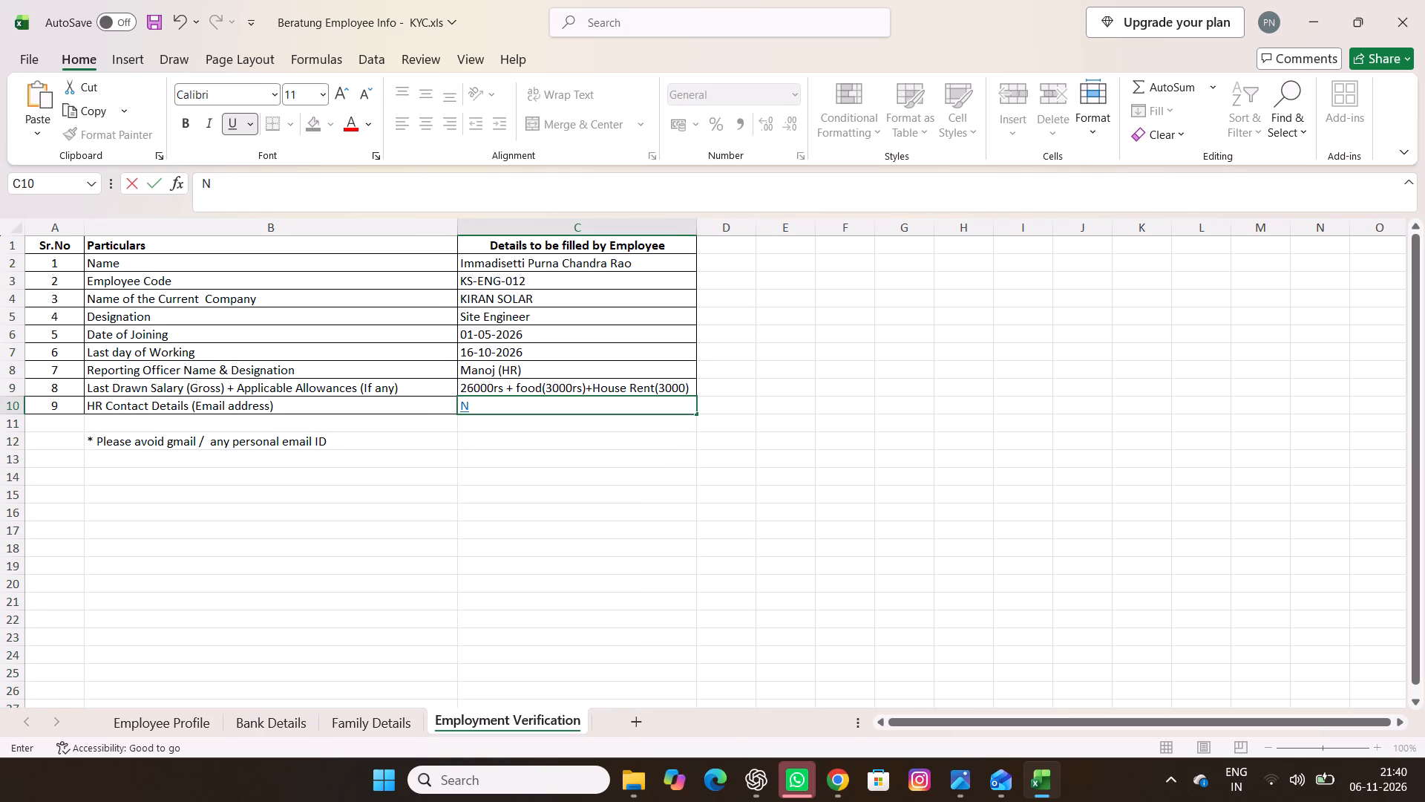
pyautogui.press('a')
pyautogui.press('BackSpace')
pyautogui.hotkey('shift', 'a')
pyautogui.click(548, 422)
pyautogui.click(381, 606)
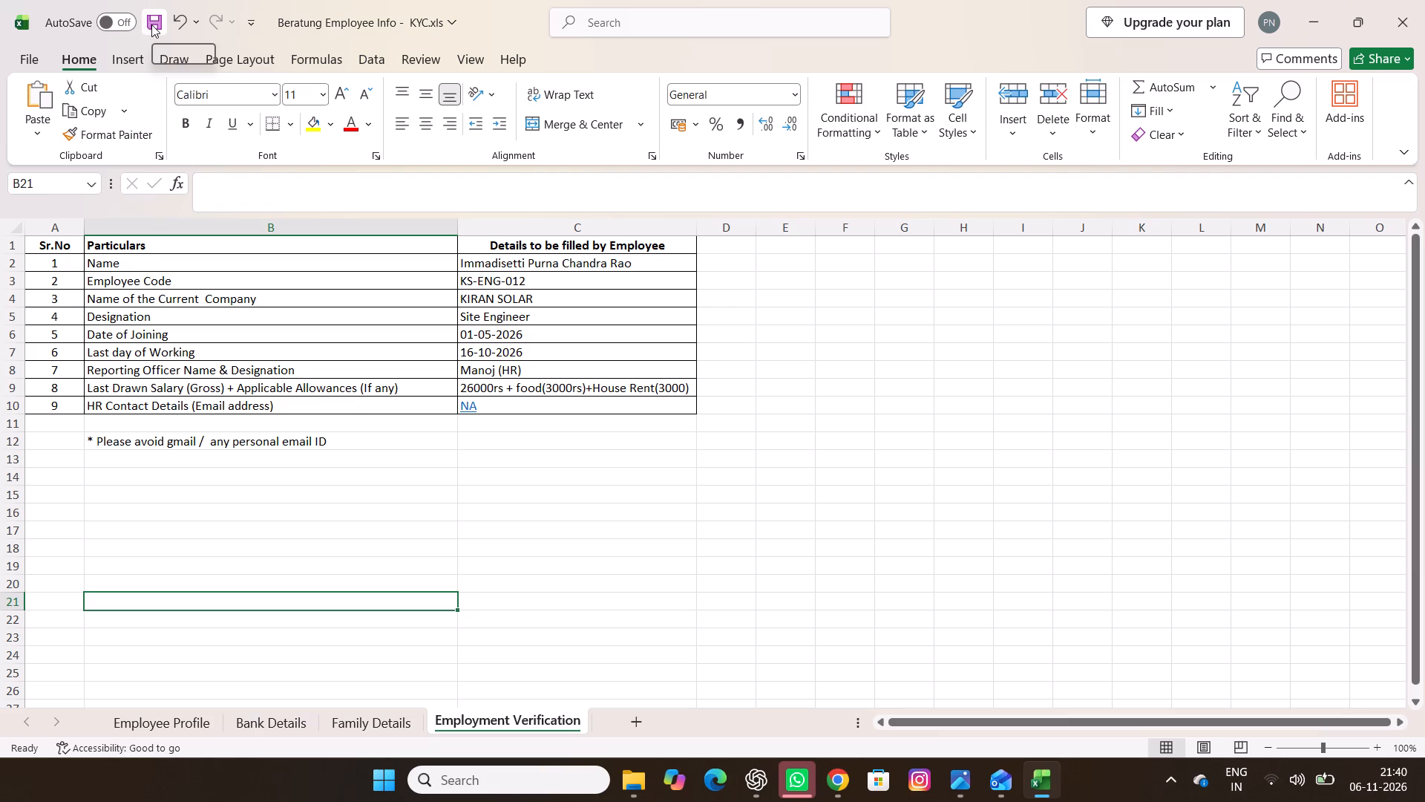
# Check the Family Details, Bank Details and Employee Profile sheets and save the workbook.
pyautogui.click(375, 717)
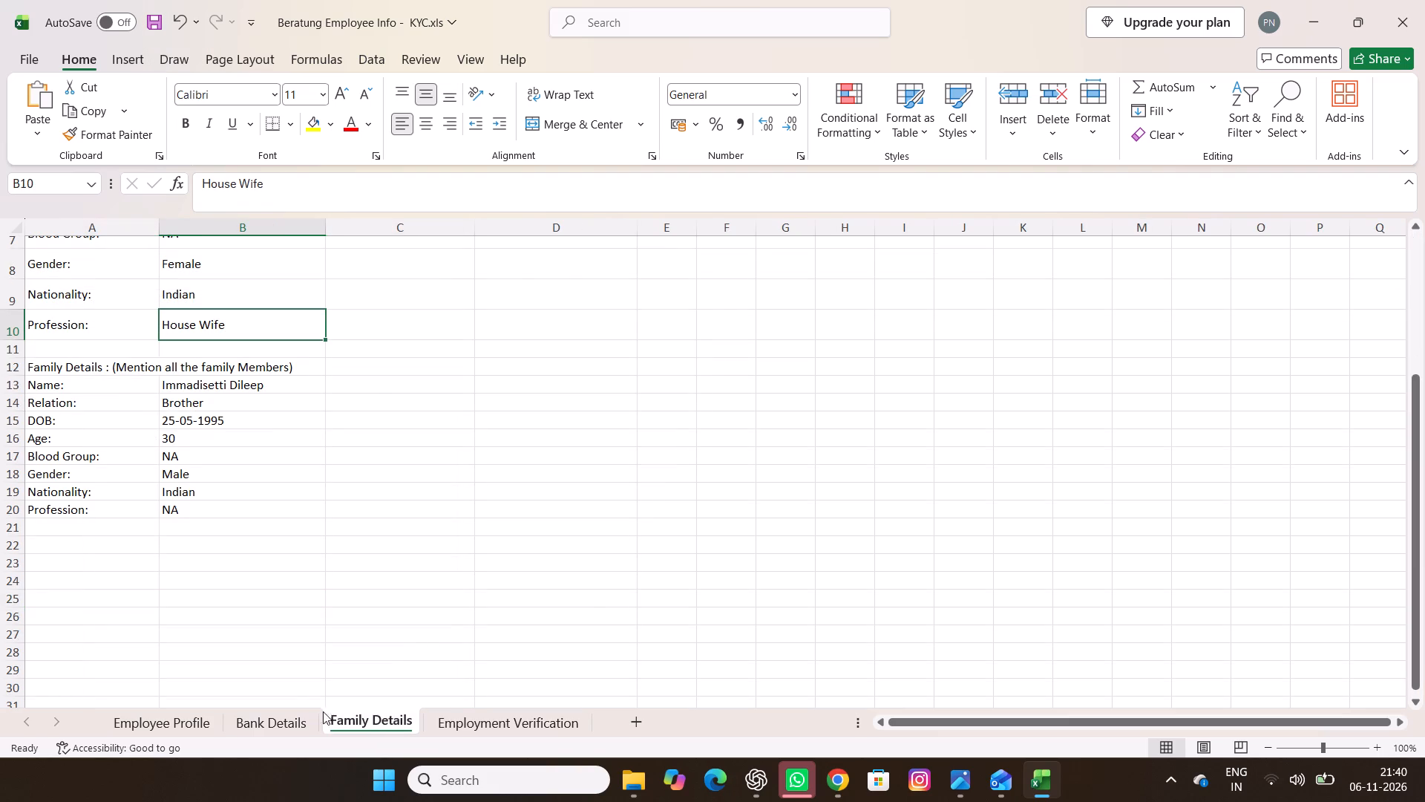
pyautogui.click(288, 718)
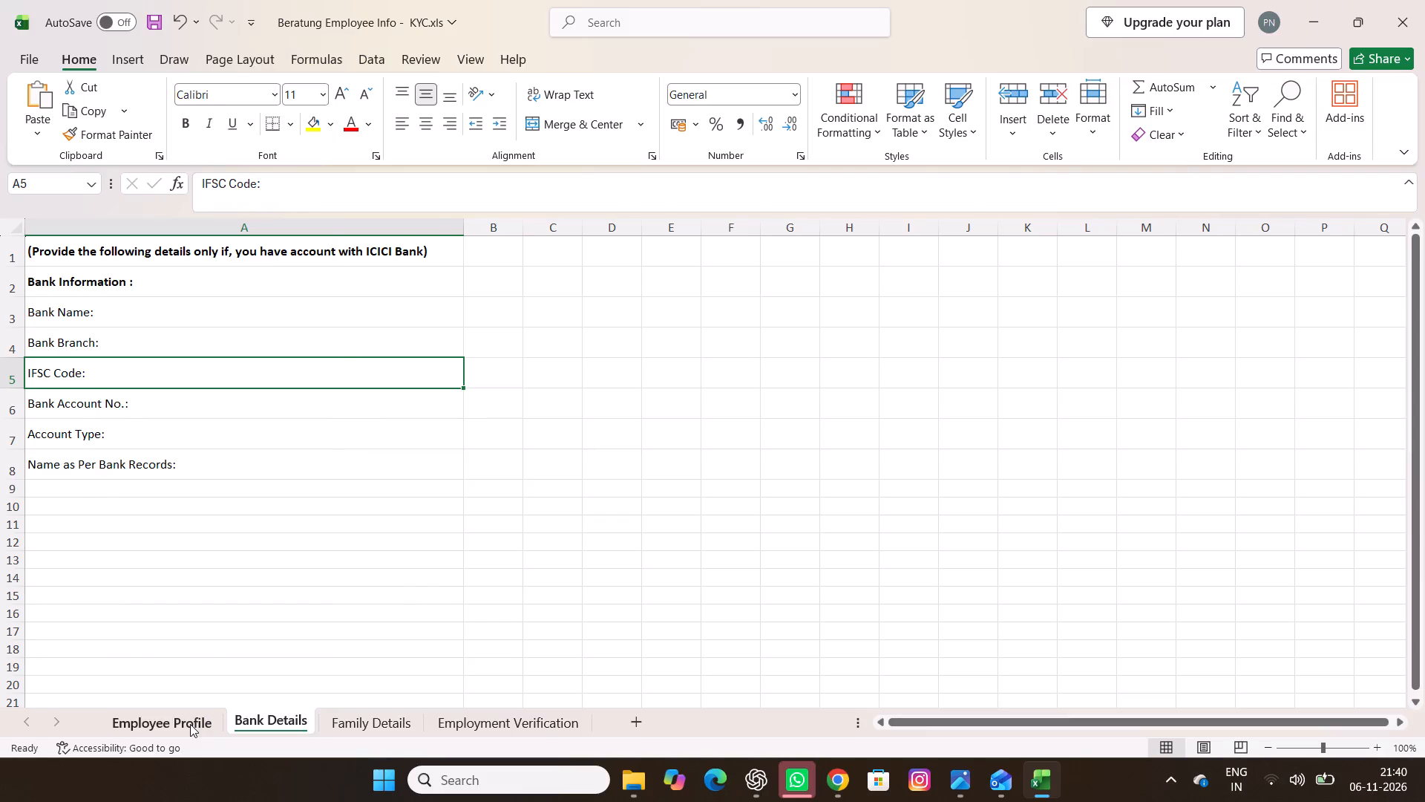
pyautogui.click(190, 724)
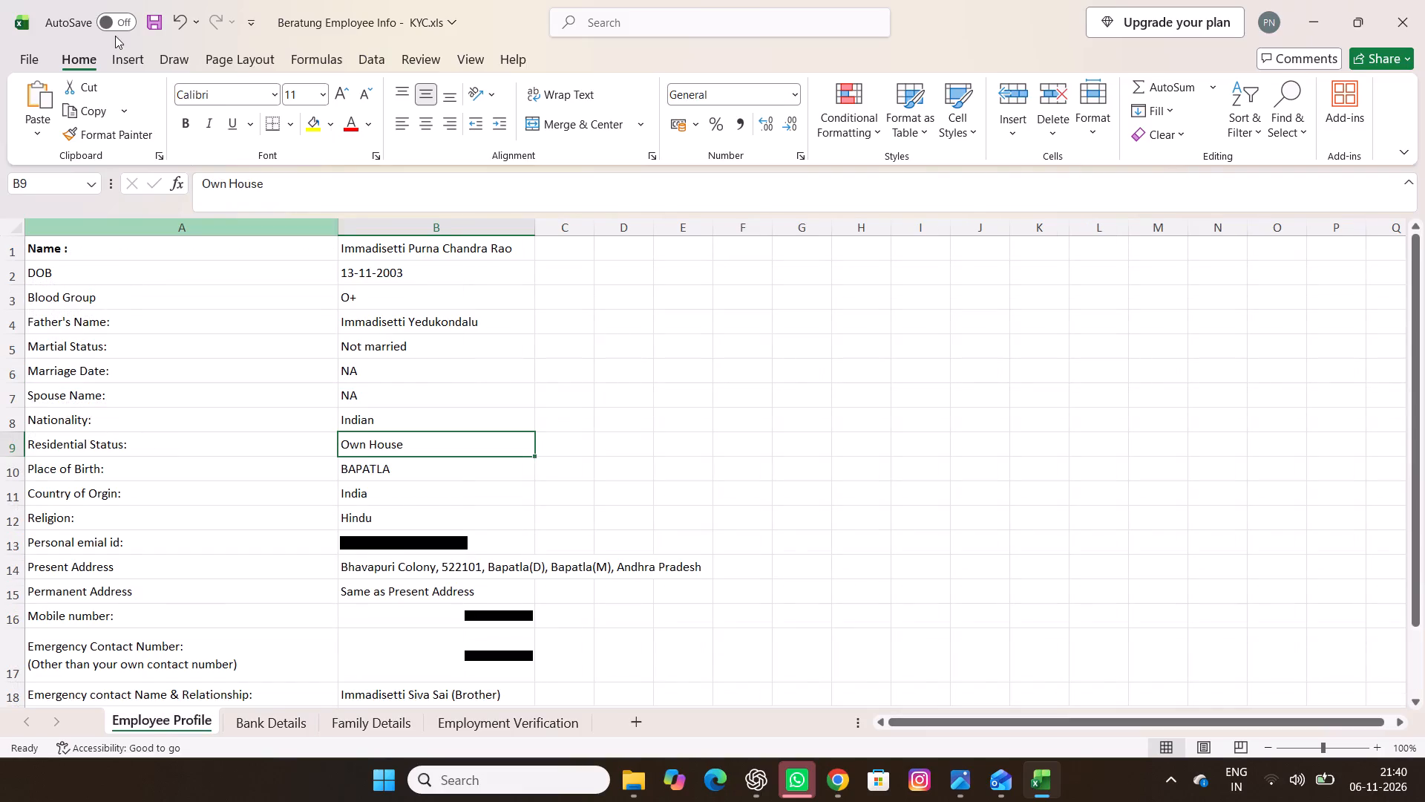
pyautogui.click(147, 23)
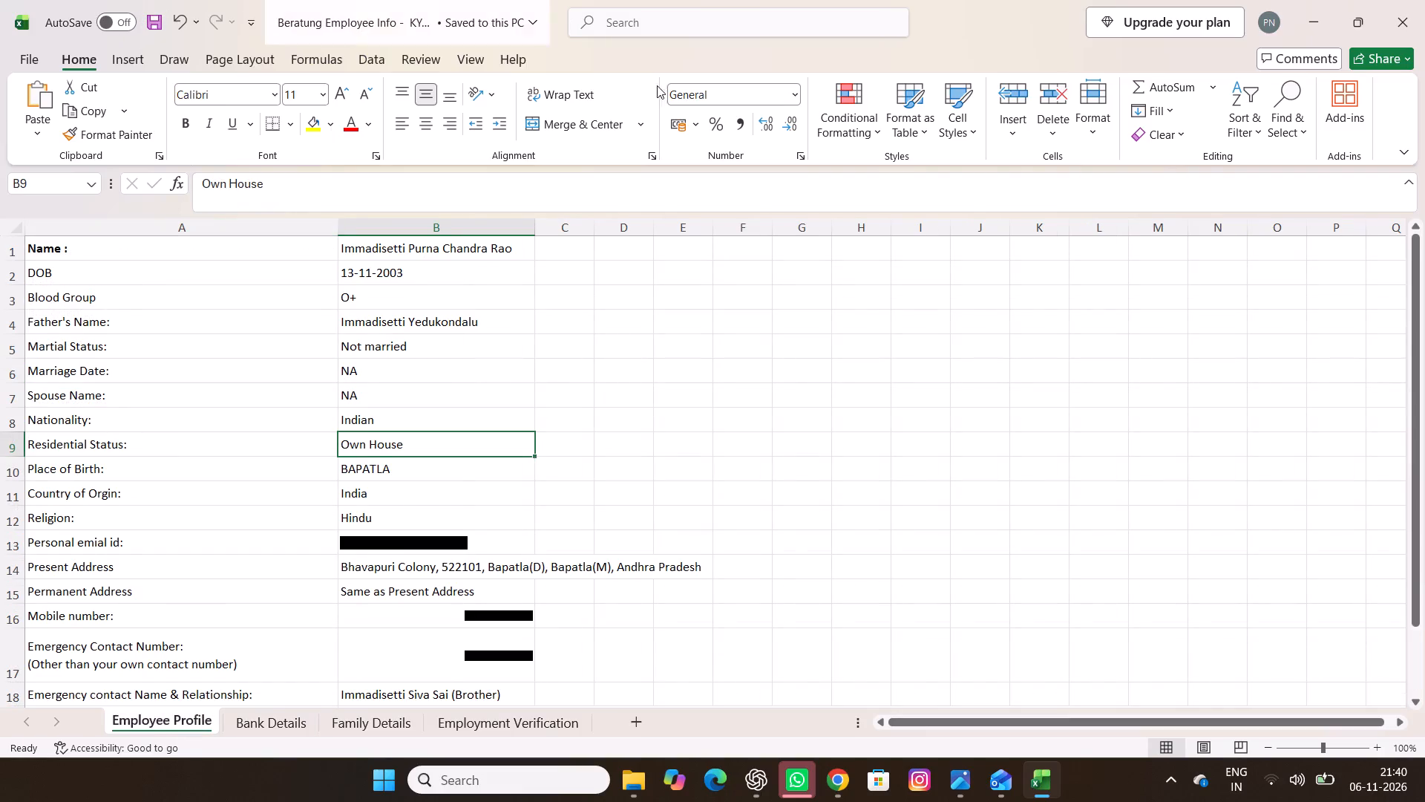
# Switch to Chrome, search for goog4 in the New tab page and open the Google Drive: Sign-in result.
pyautogui.click(1296, 15)
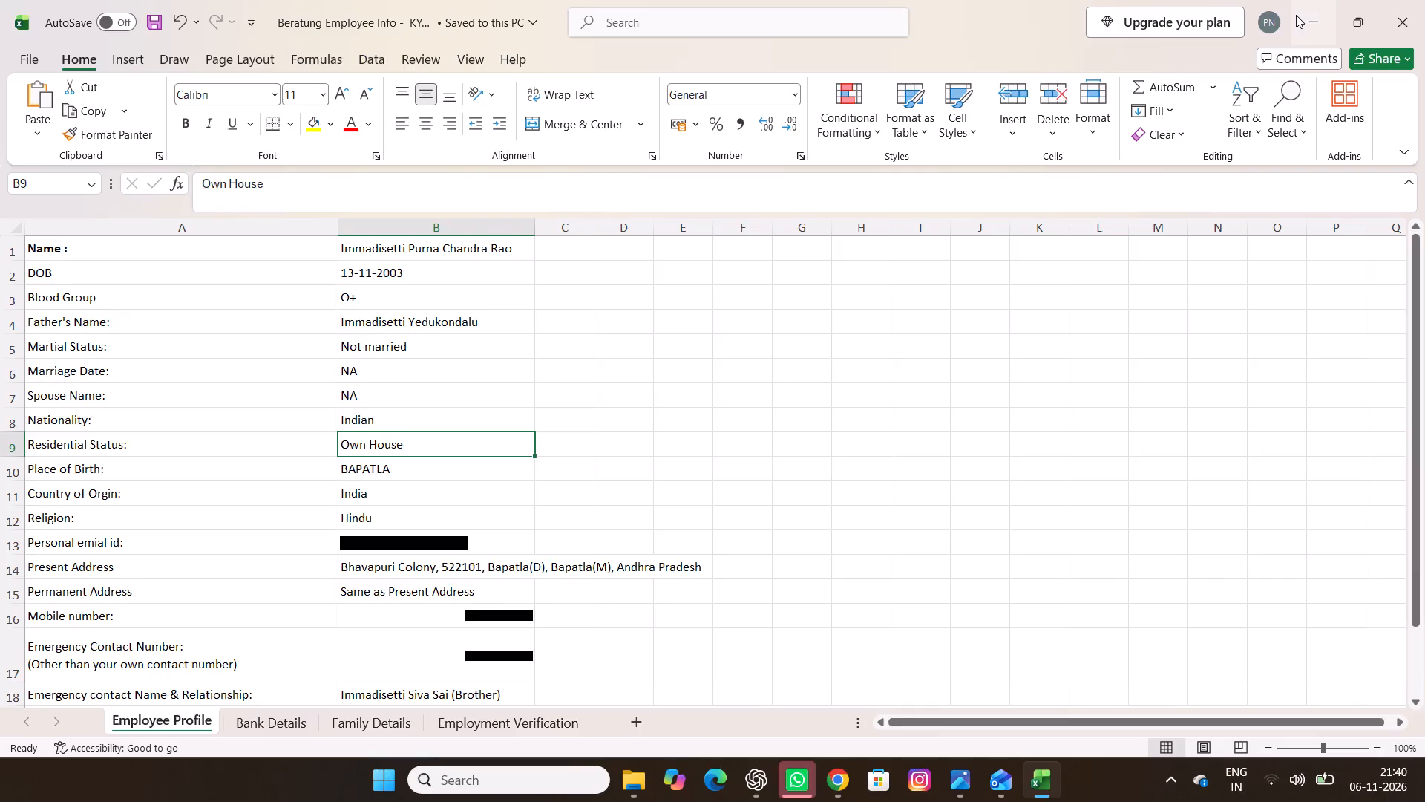
pyautogui.click(1356, 487)
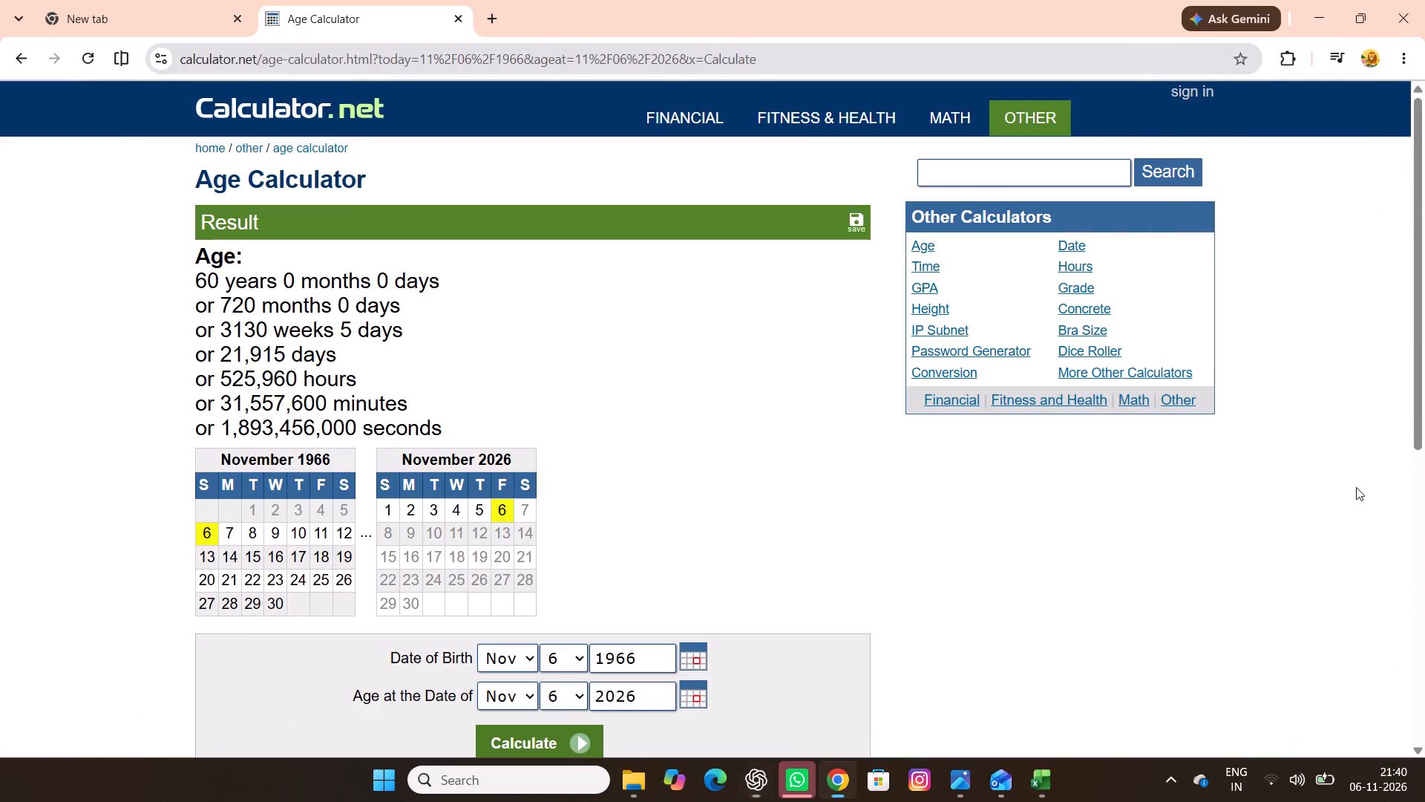
pyautogui.click(167, 0)
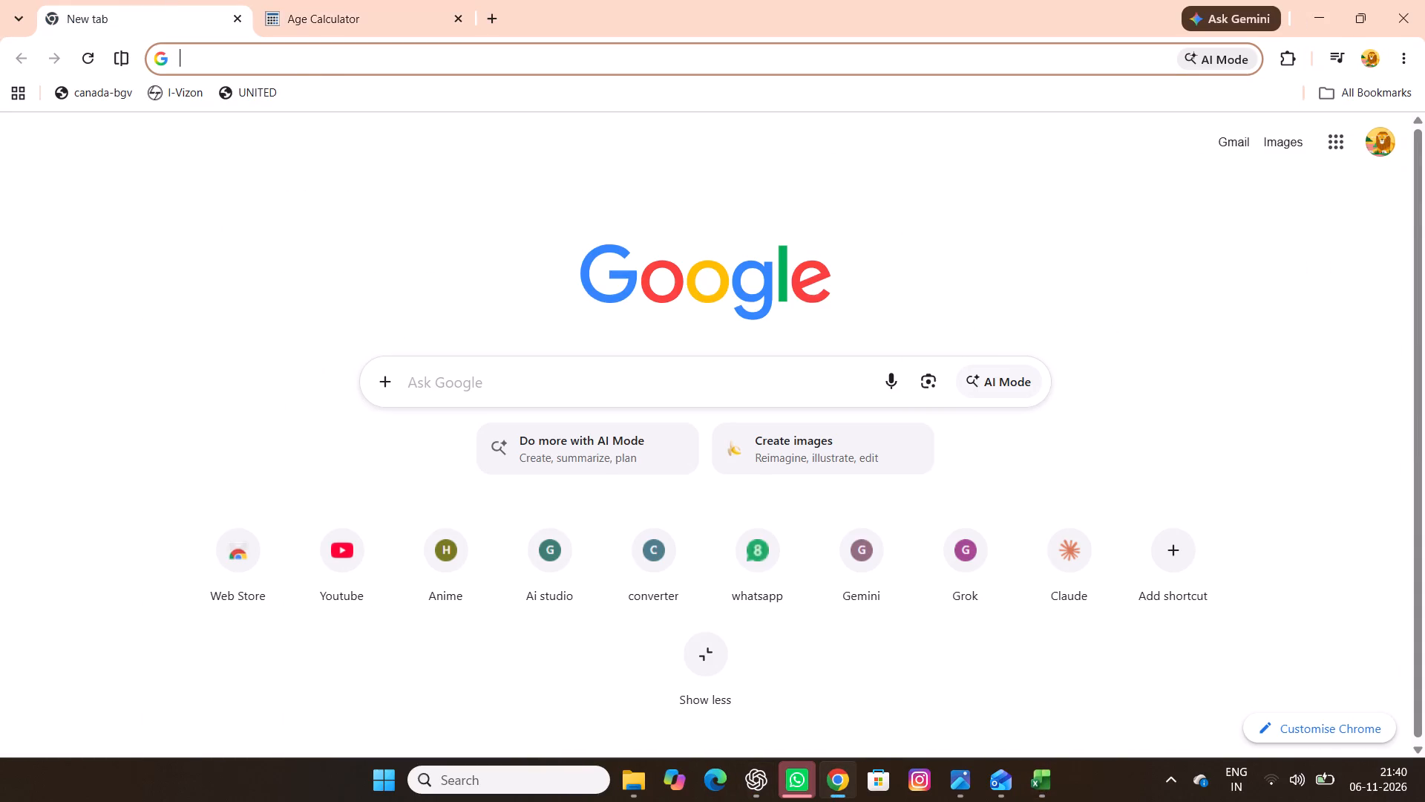
pyautogui.write('goog')
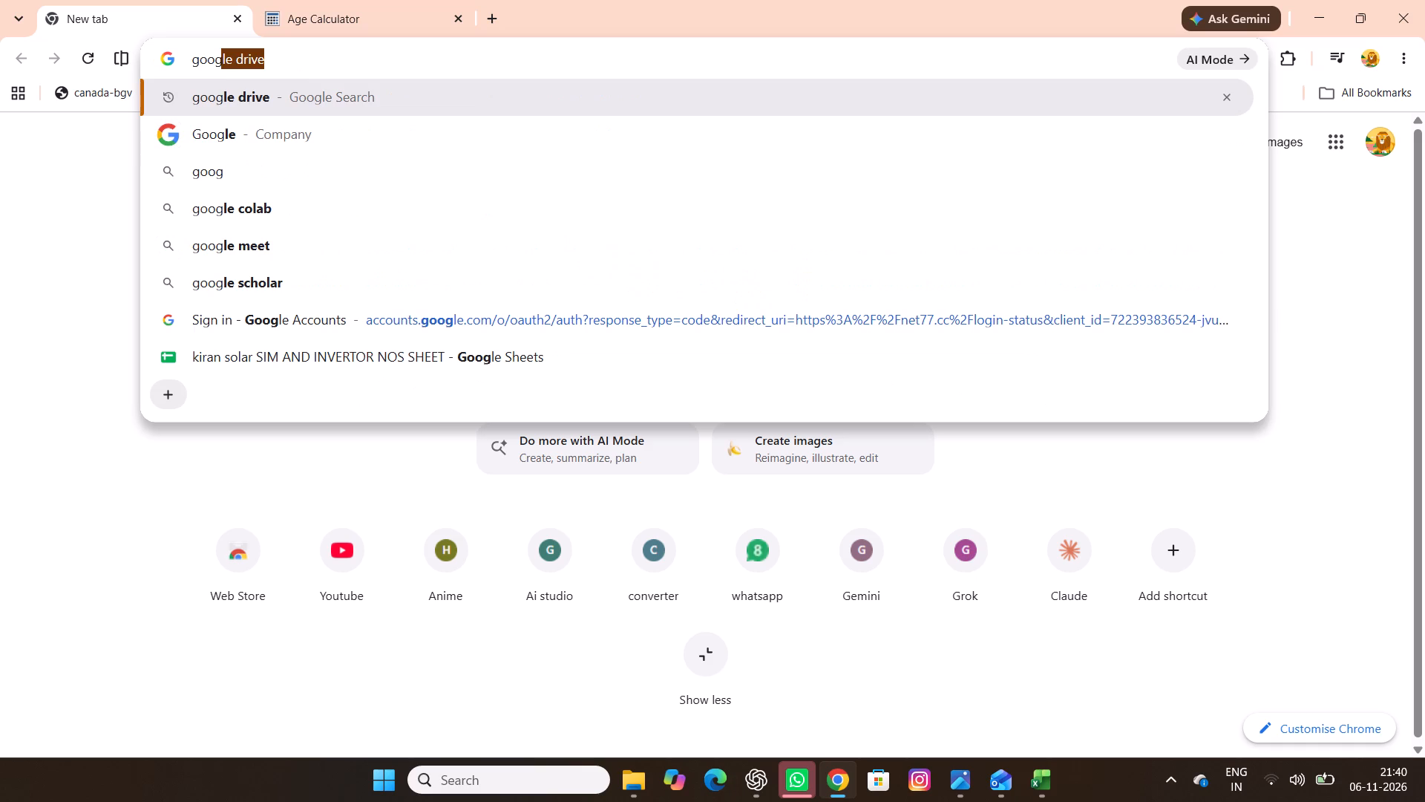
pyautogui.press('4')
pyautogui.press('Return')
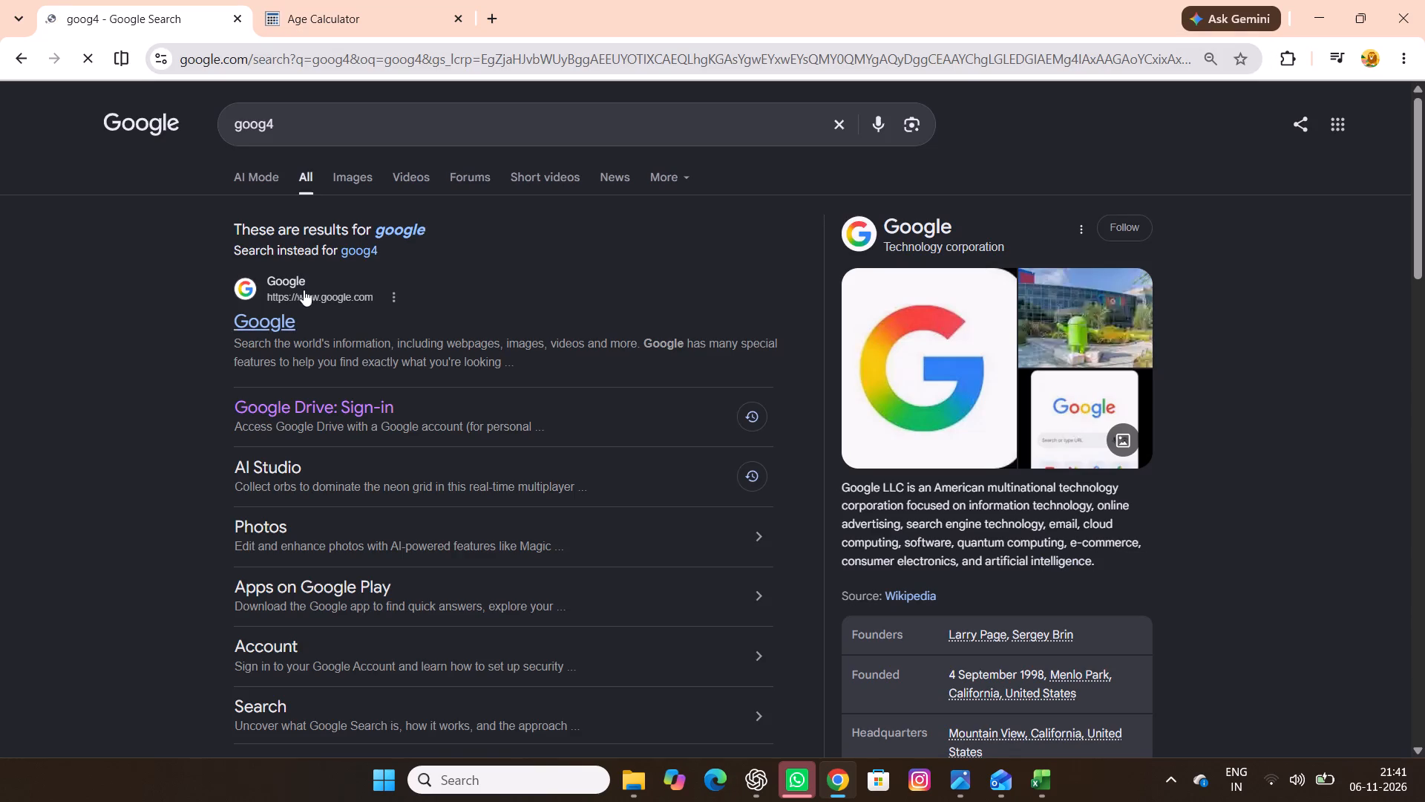
pyautogui.click(341, 414)
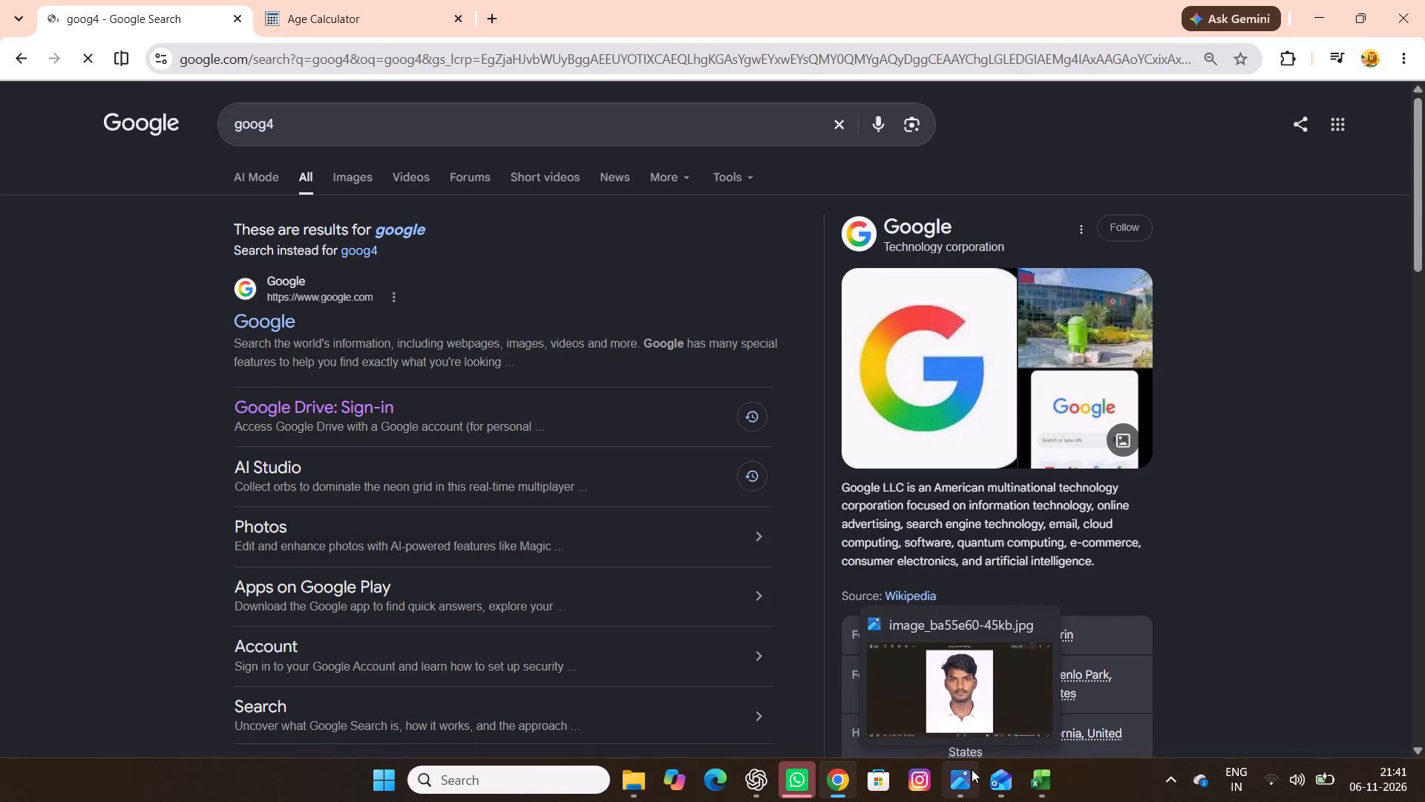
# View the open portrait photo image_ba55e60-45kb.jpg and close its window.
pyautogui.click(963, 716)
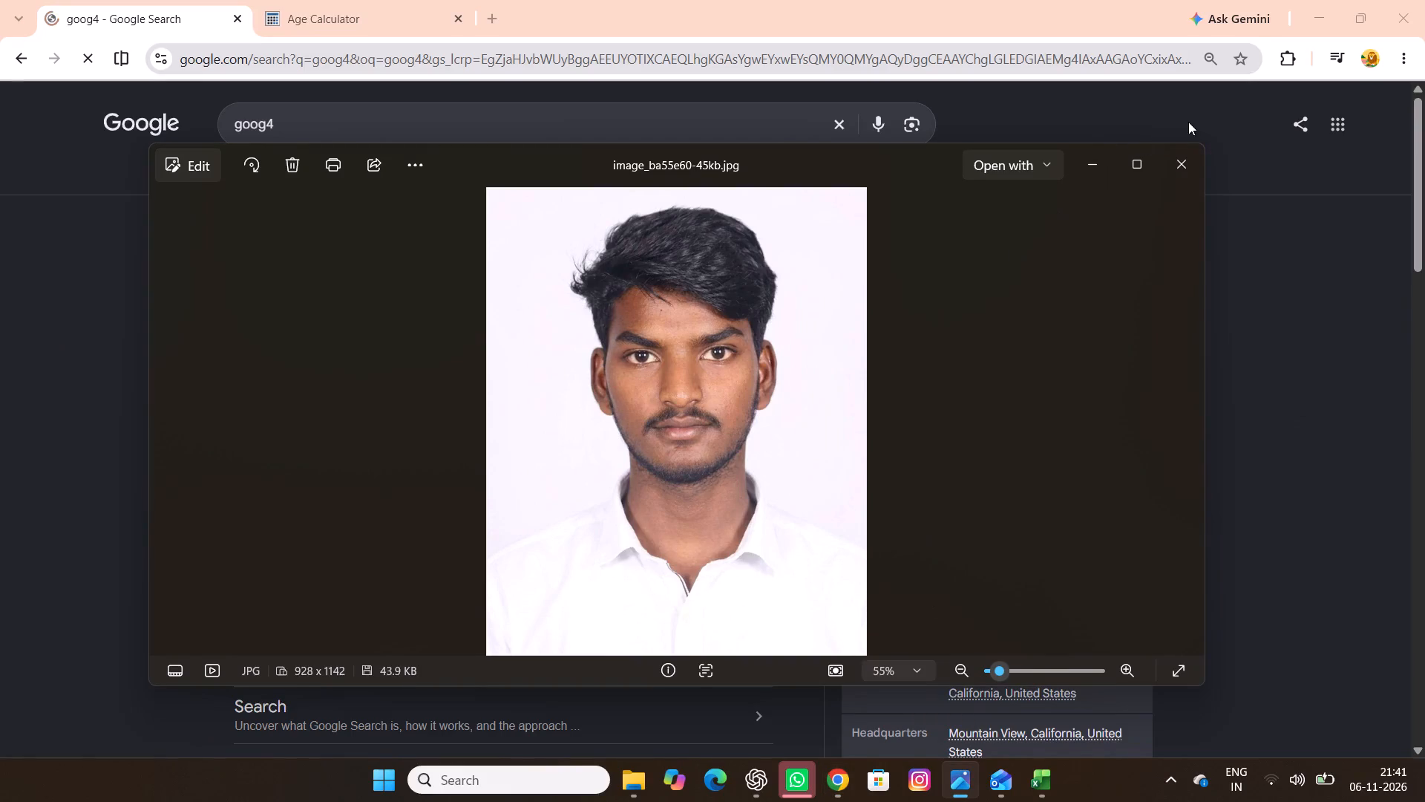
pyautogui.click(1099, 169)
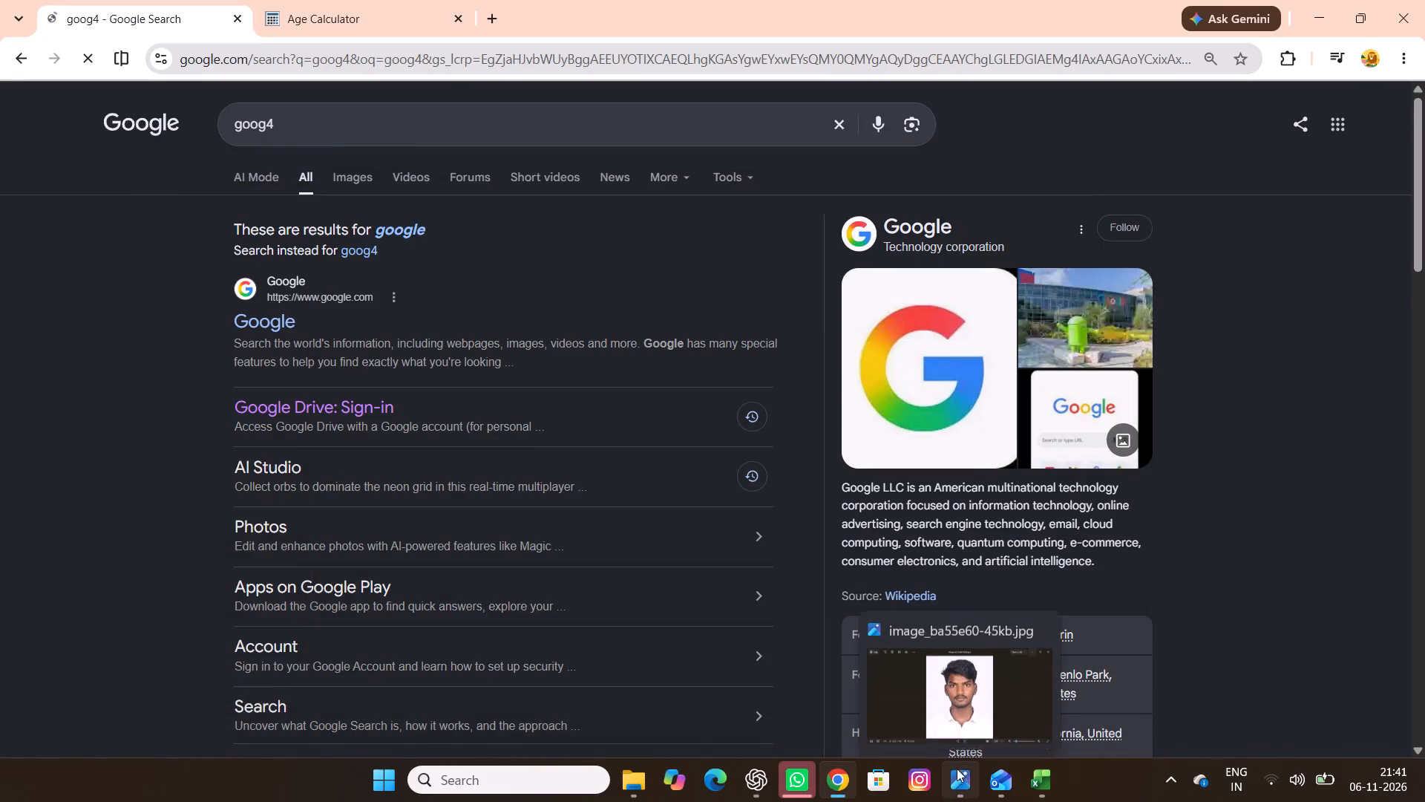
pyautogui.click(1040, 610)
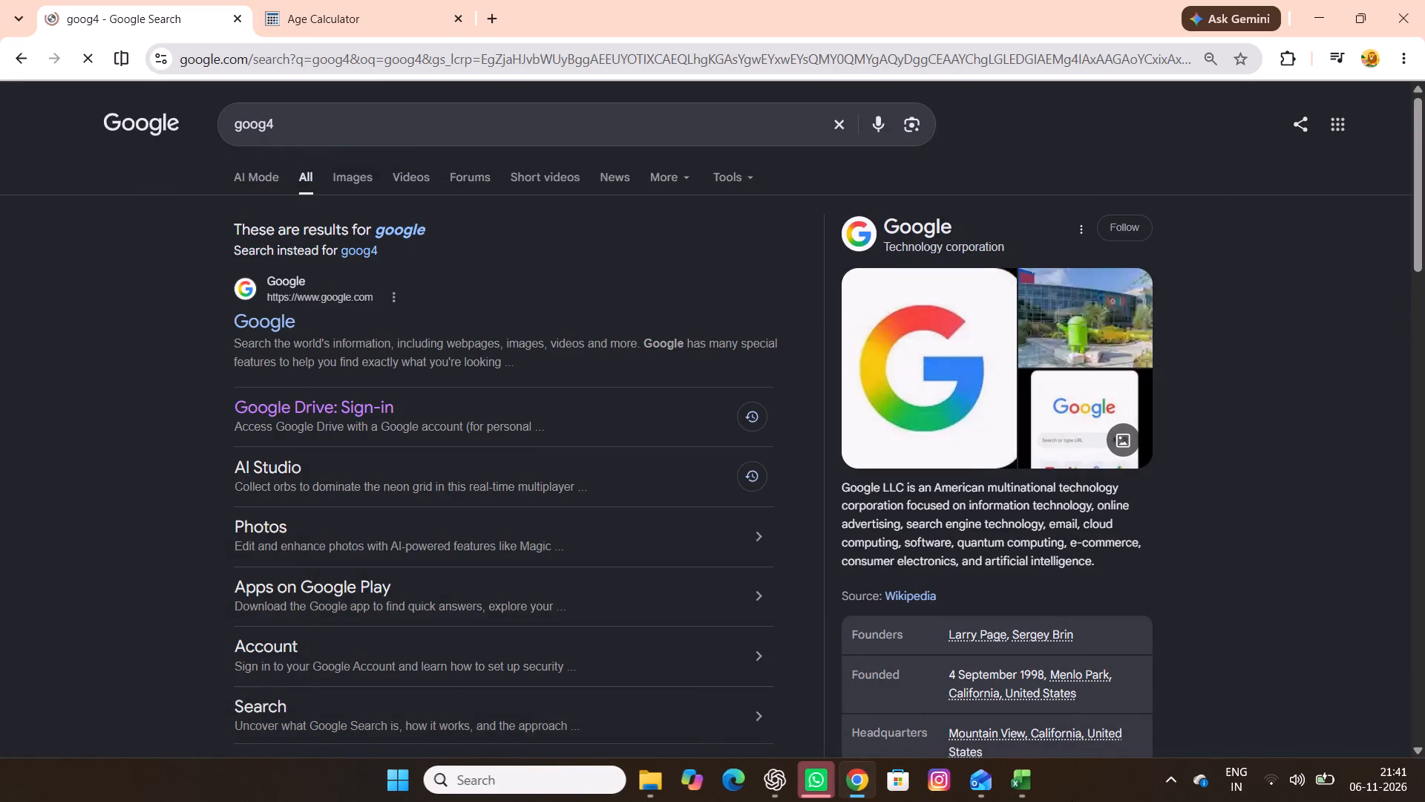
# Switch to Excel, save the Beratung Employee Info - KYC workbook and close it.
pyautogui.click(1024, 773)
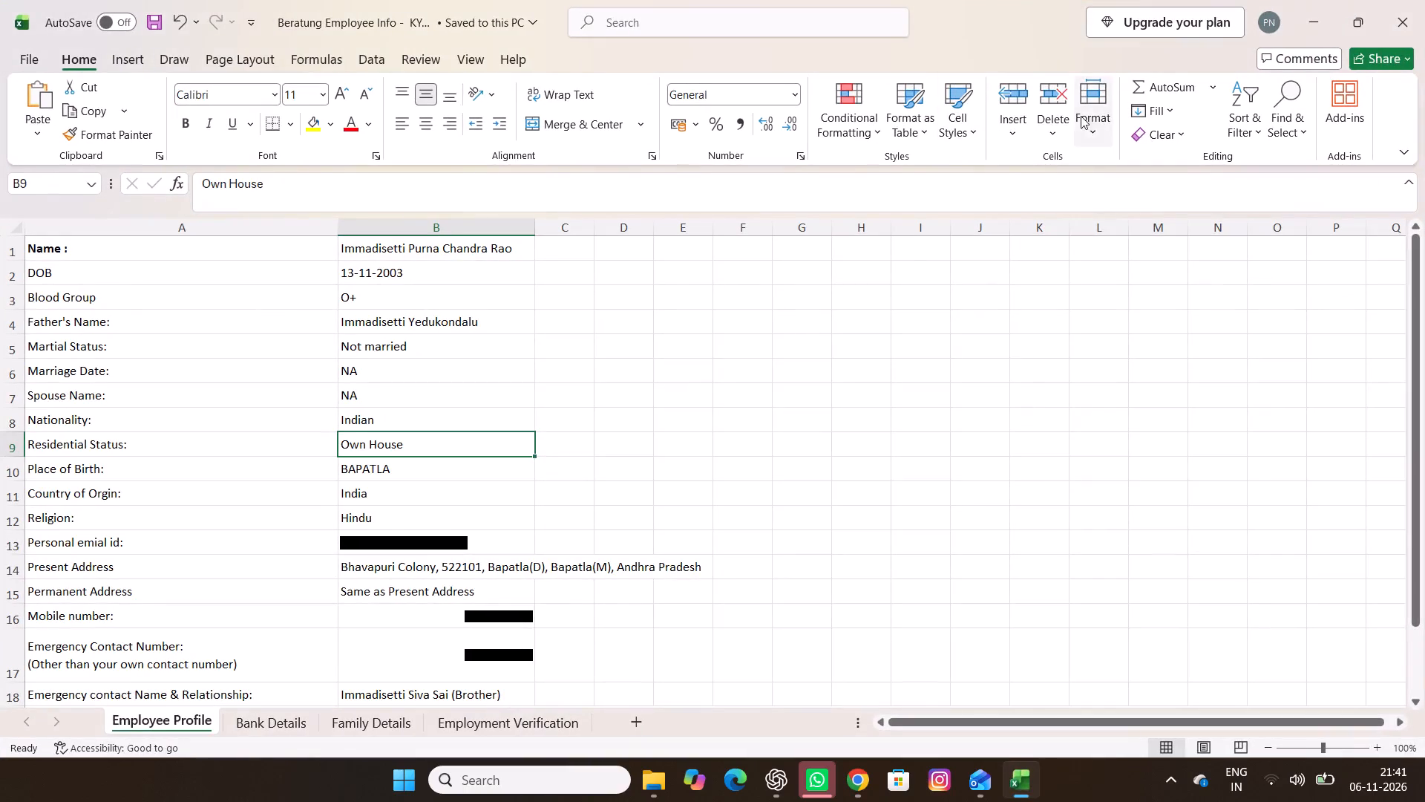
pyautogui.click(149, 13)
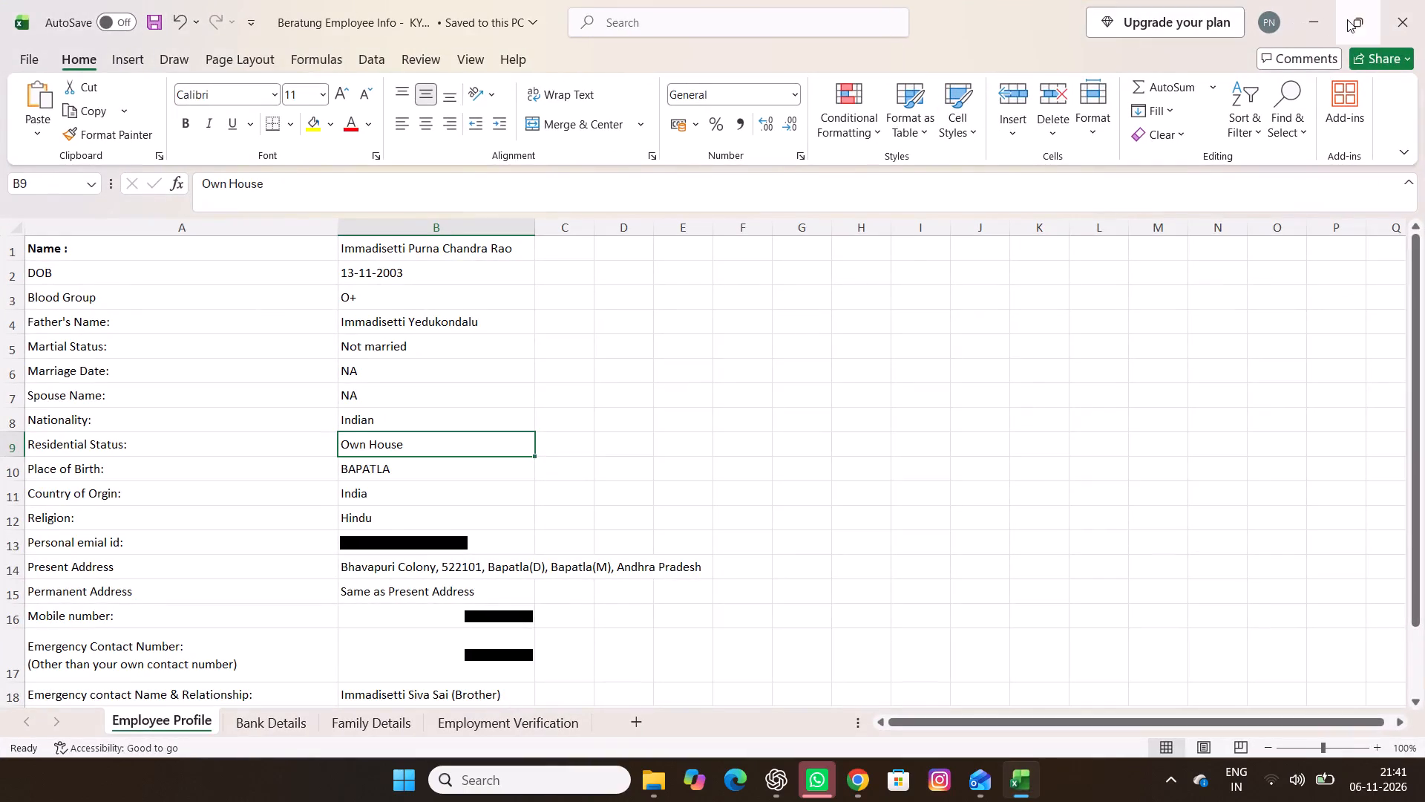
pyautogui.click(1403, 25)
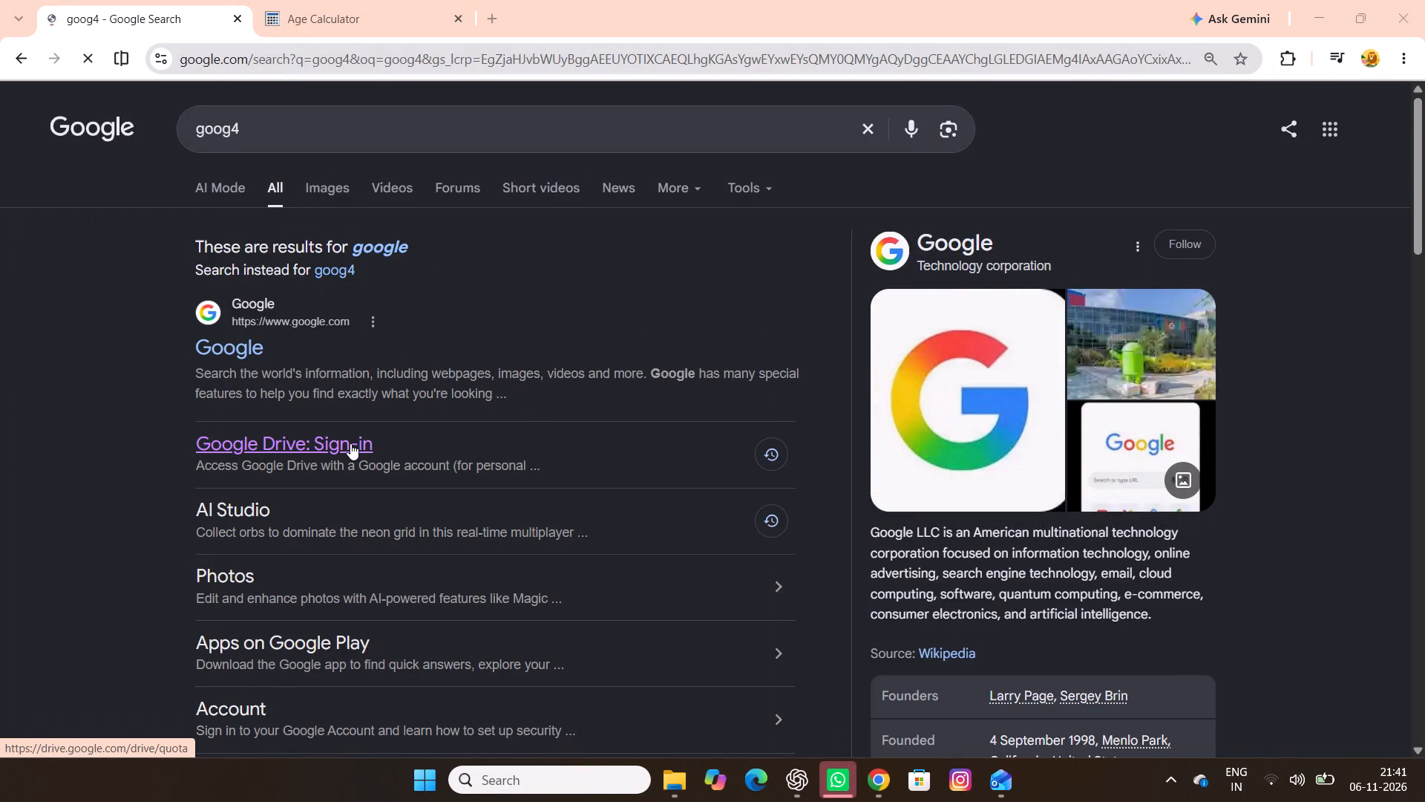
# Check the Wi-Fi connection in the Windows quick settings.
pyautogui.click(1329, 786)
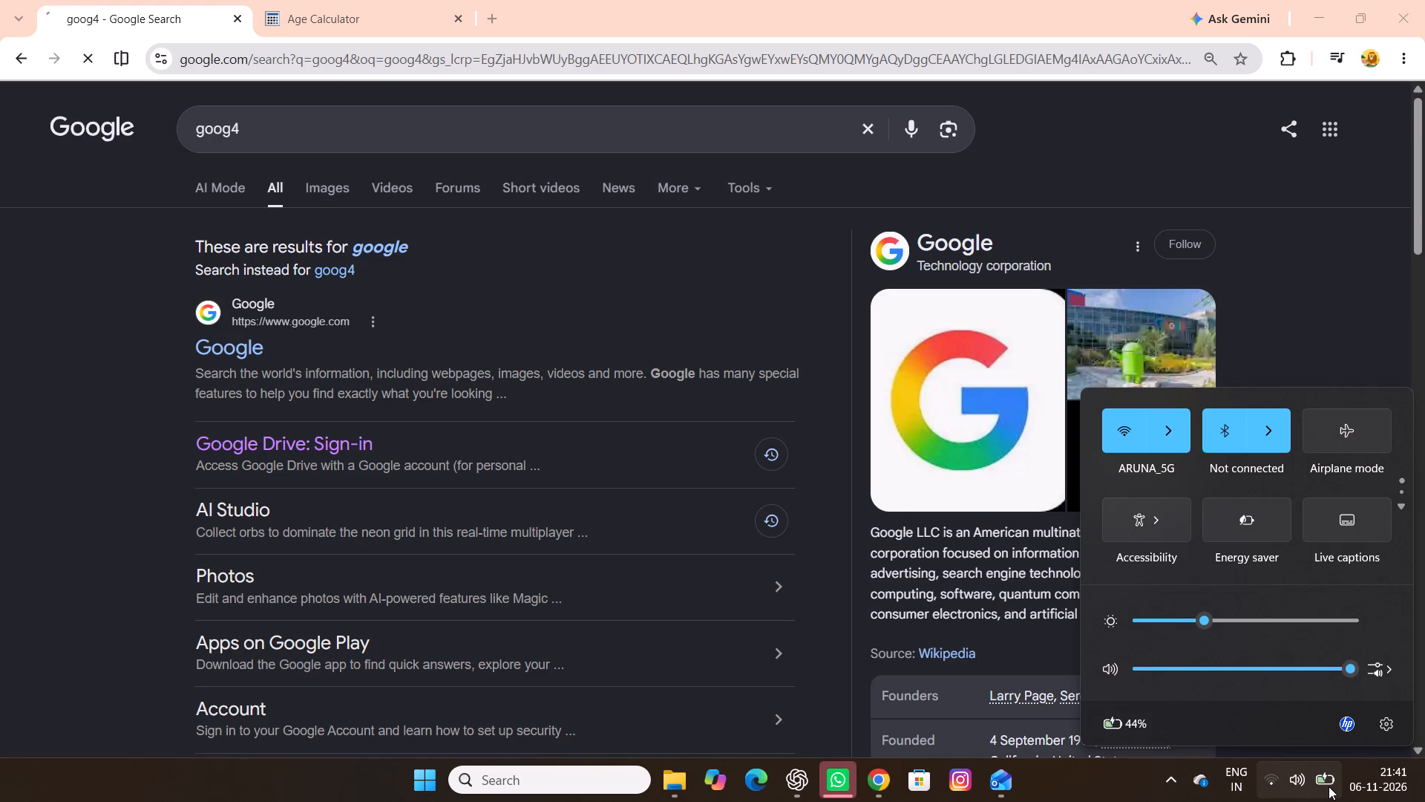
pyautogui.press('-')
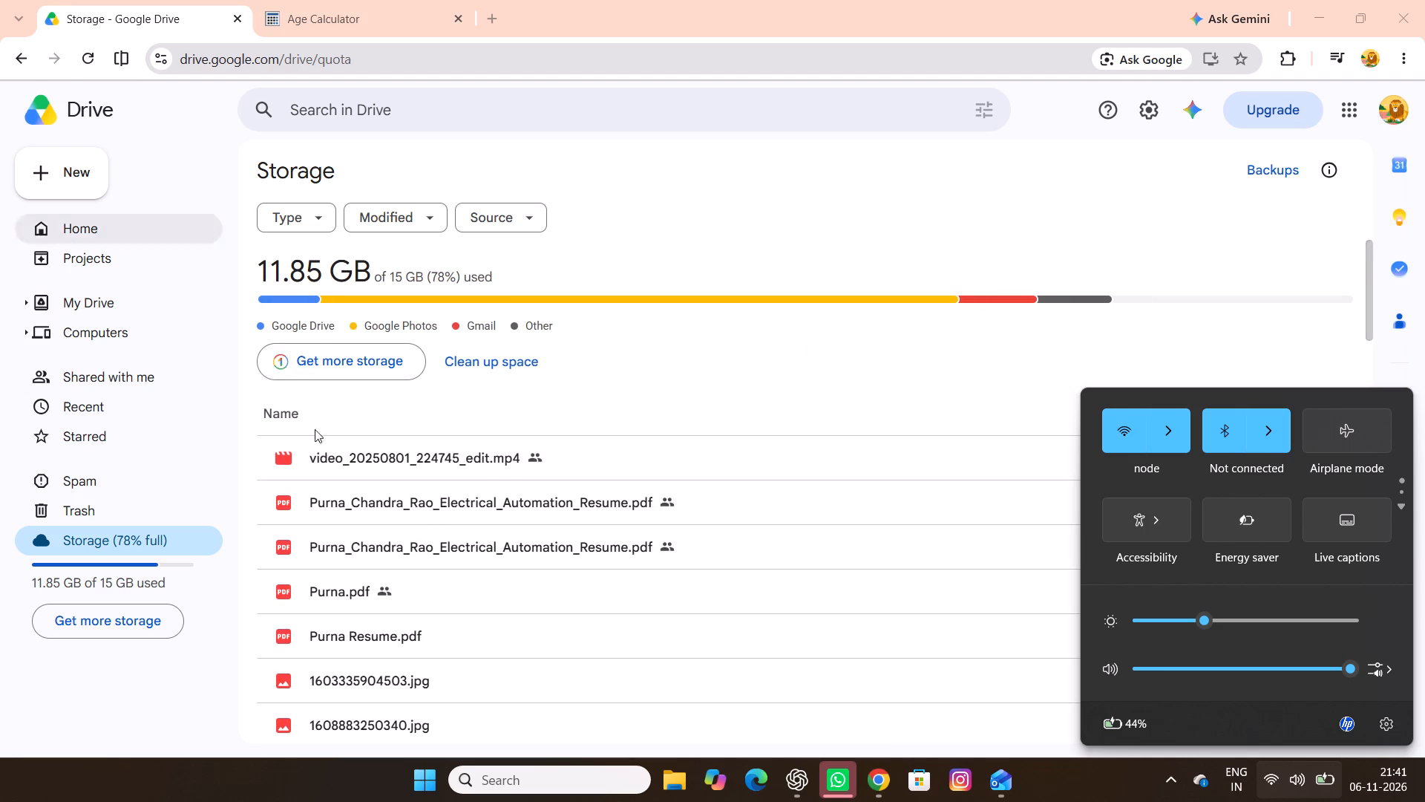
# Switch to File Explorer at its Home view.
pyautogui.click(656, 783)
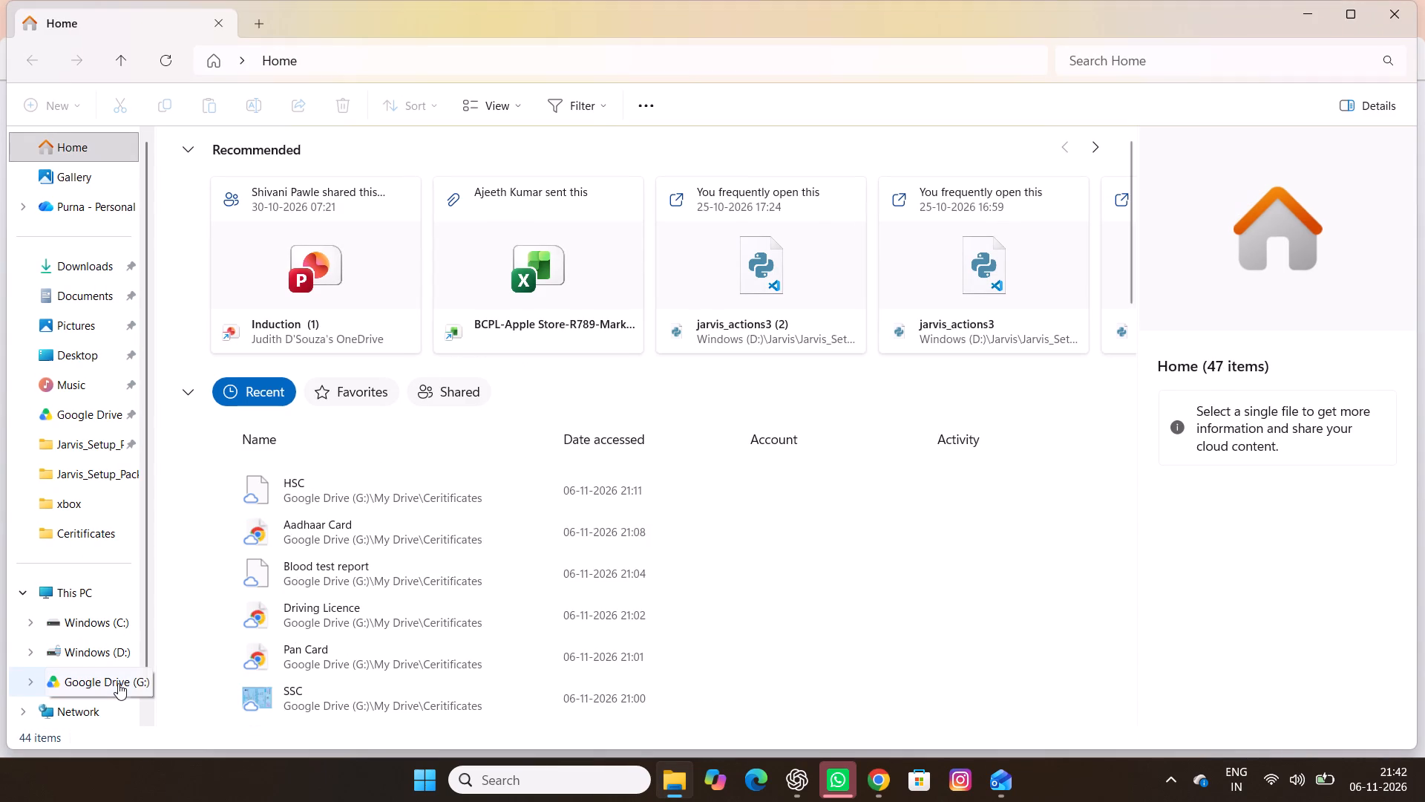
# In File Explorer, copy the Ceritificates folder from My Drive on Google Drive (G:) into the root of Windows (D:).
pyautogui.click(118, 683)
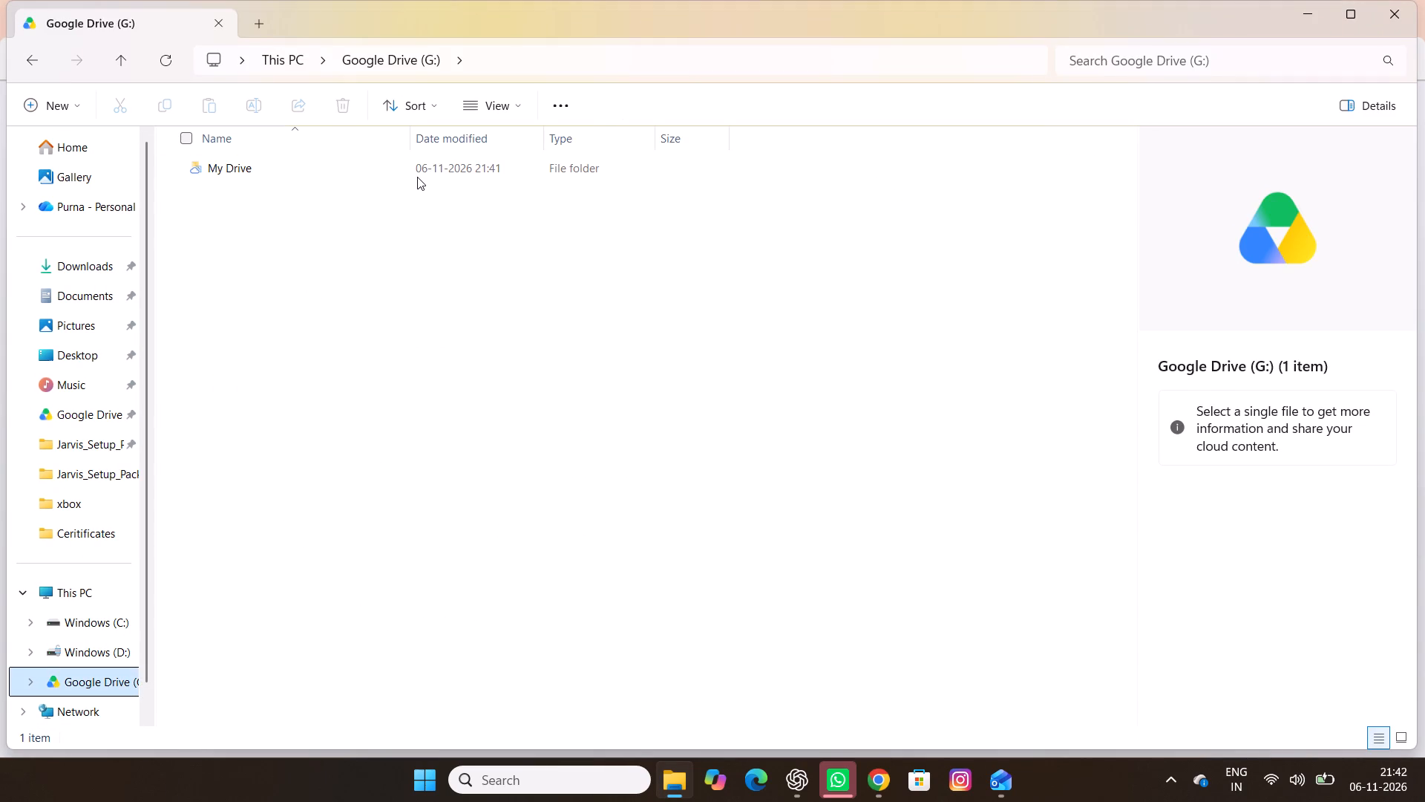
pyautogui.doubleClick(417, 177)
pyautogui.doubleClick(416, 175)
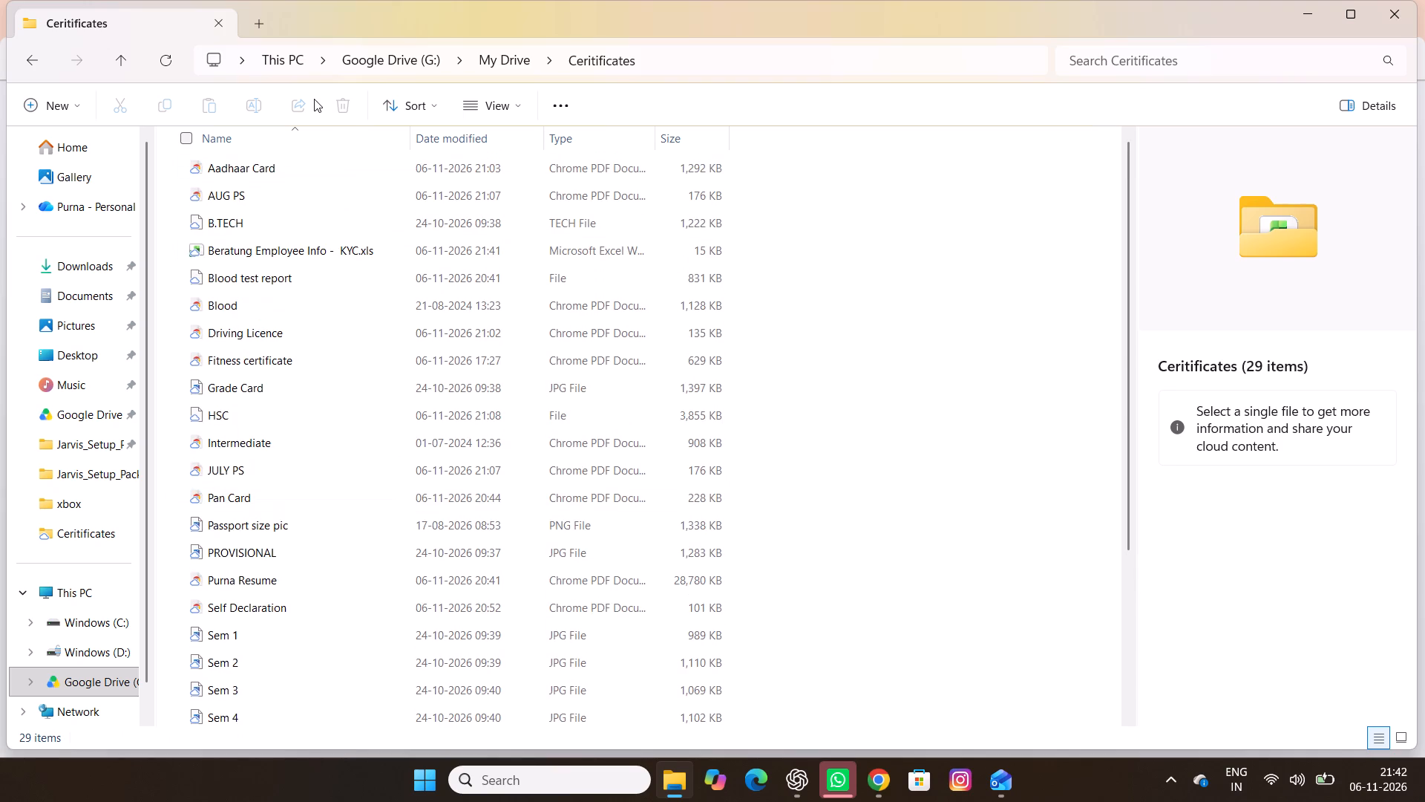
pyautogui.click(39, 66)
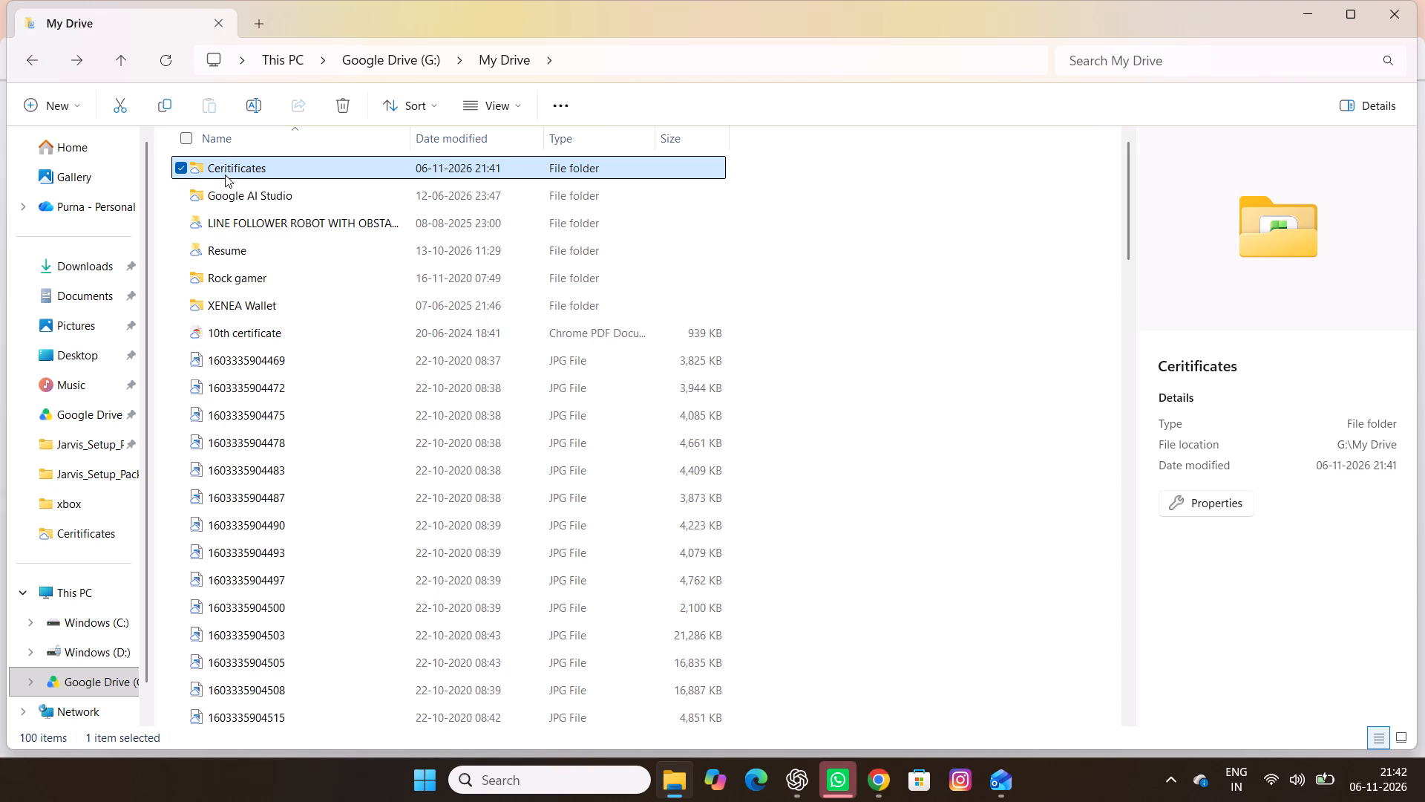
pyautogui.click(225, 174)
pyautogui.hotkey('ctrl', 'c')
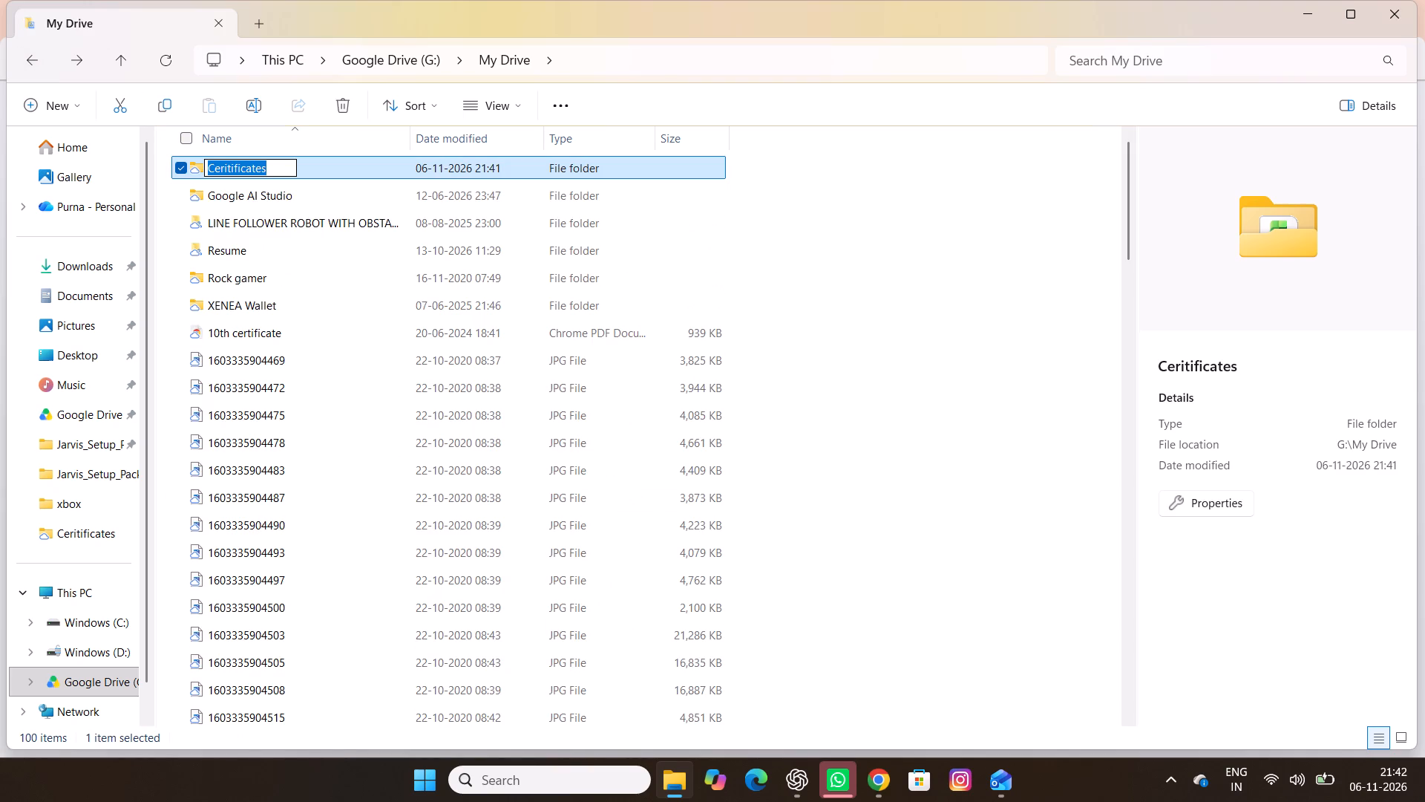
pyautogui.click(704, 198)
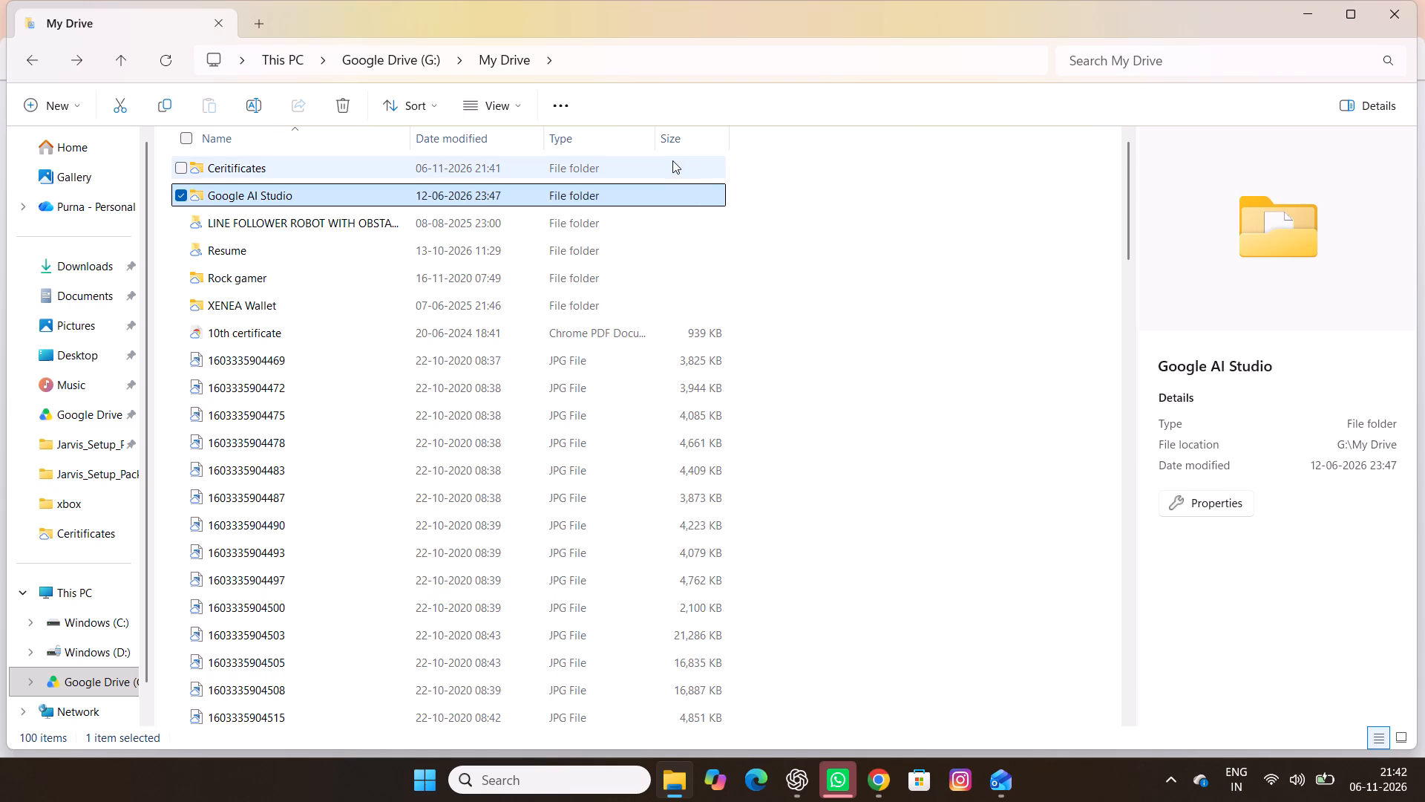
pyautogui.click(670, 160)
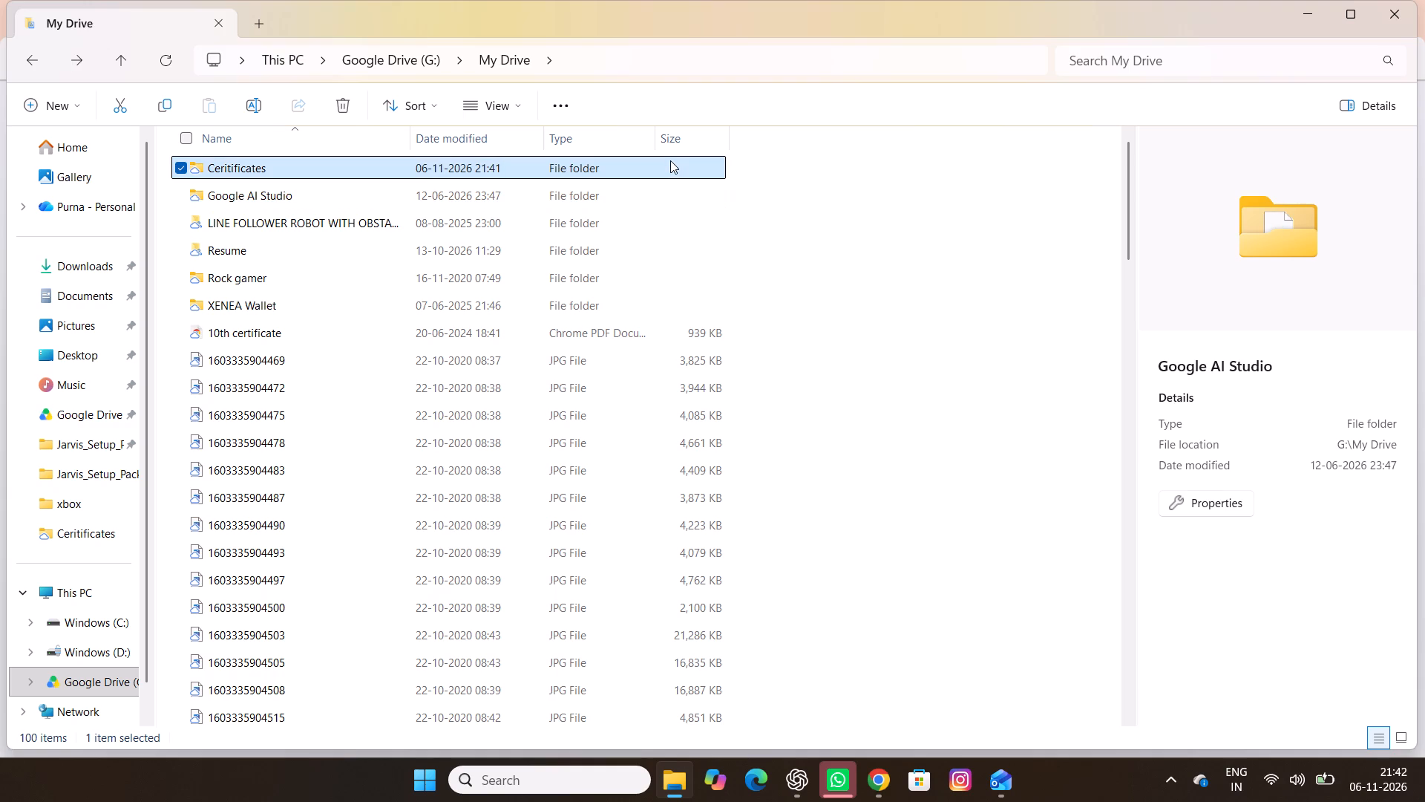
pyautogui.hotkey('ctrl', 'c')
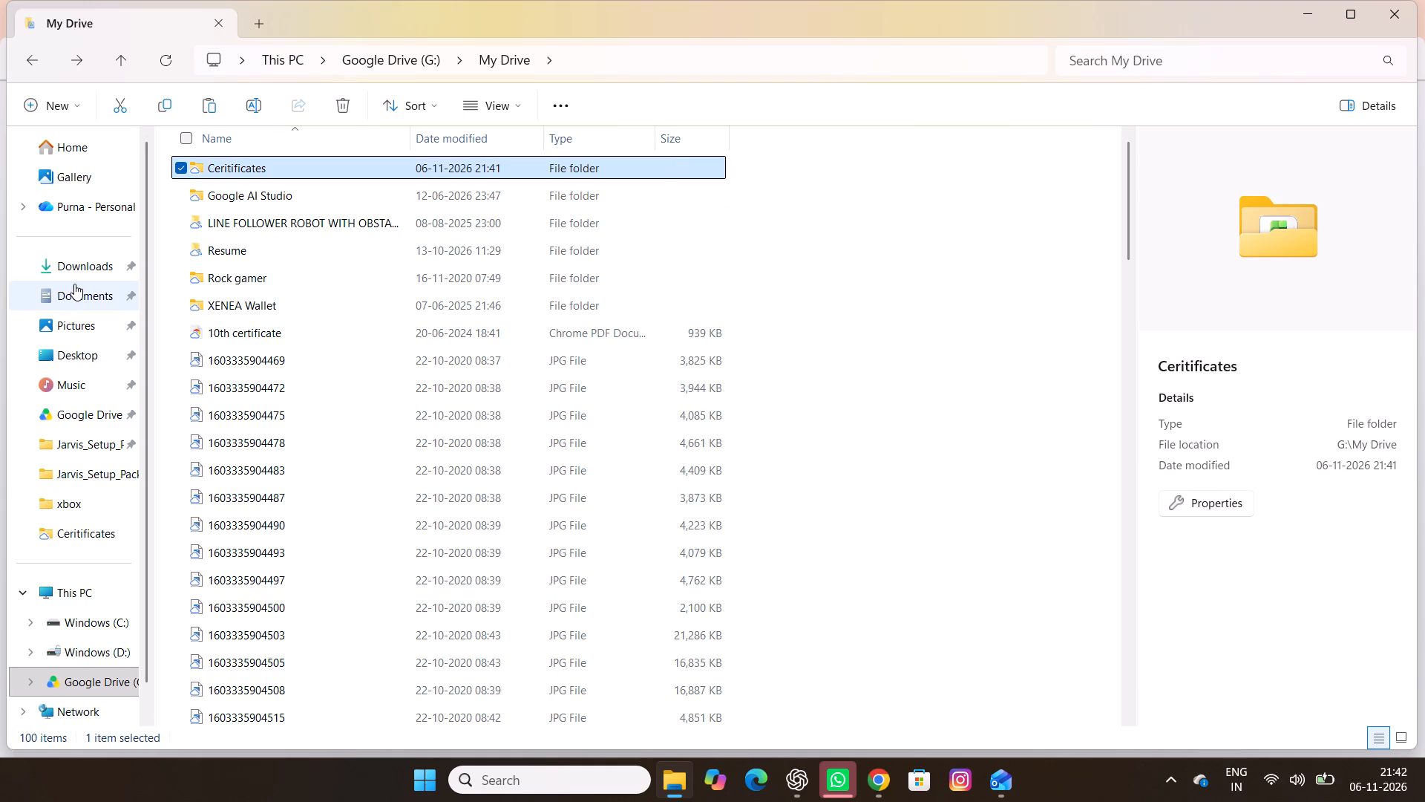
pyautogui.click(105, 635)
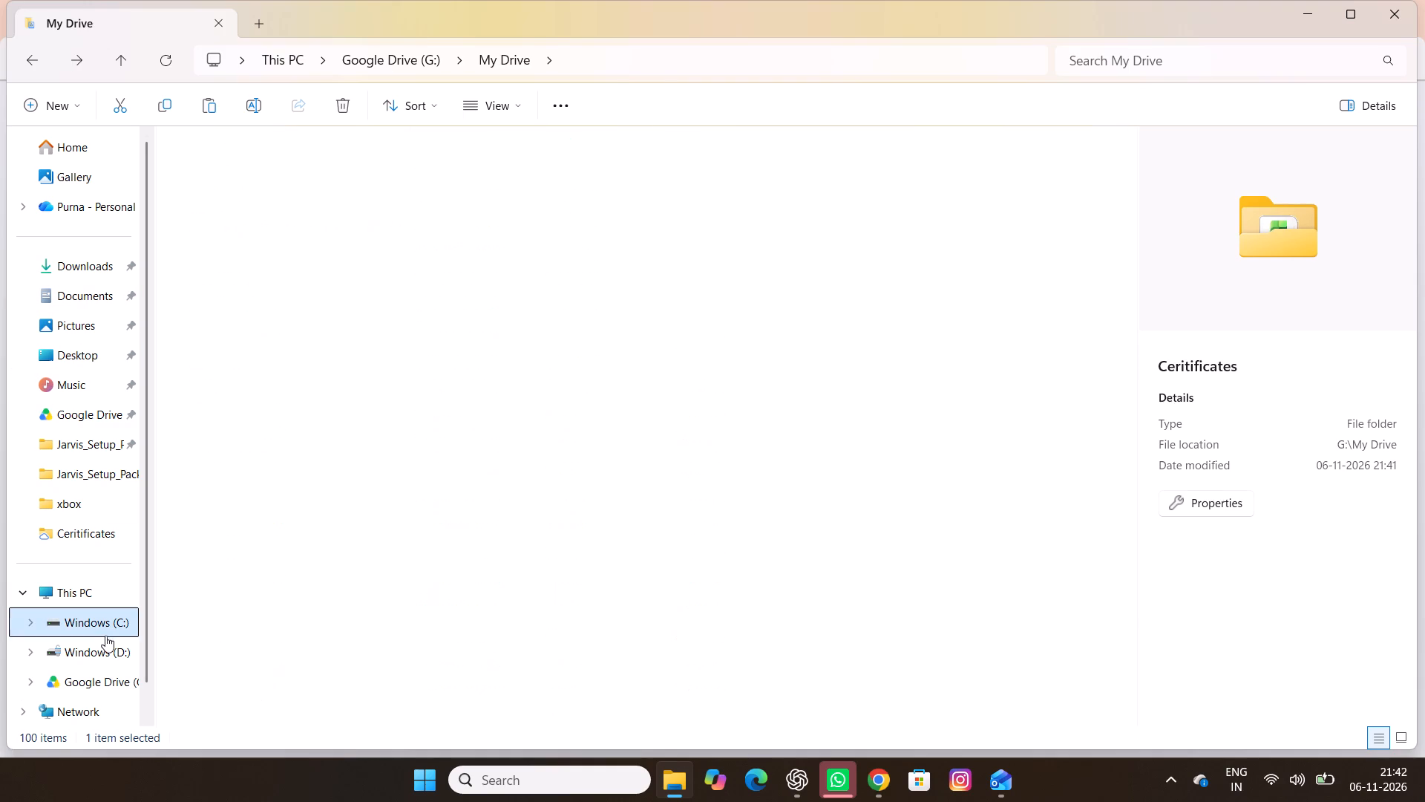
pyautogui.click(107, 640)
pyautogui.click(438, 434)
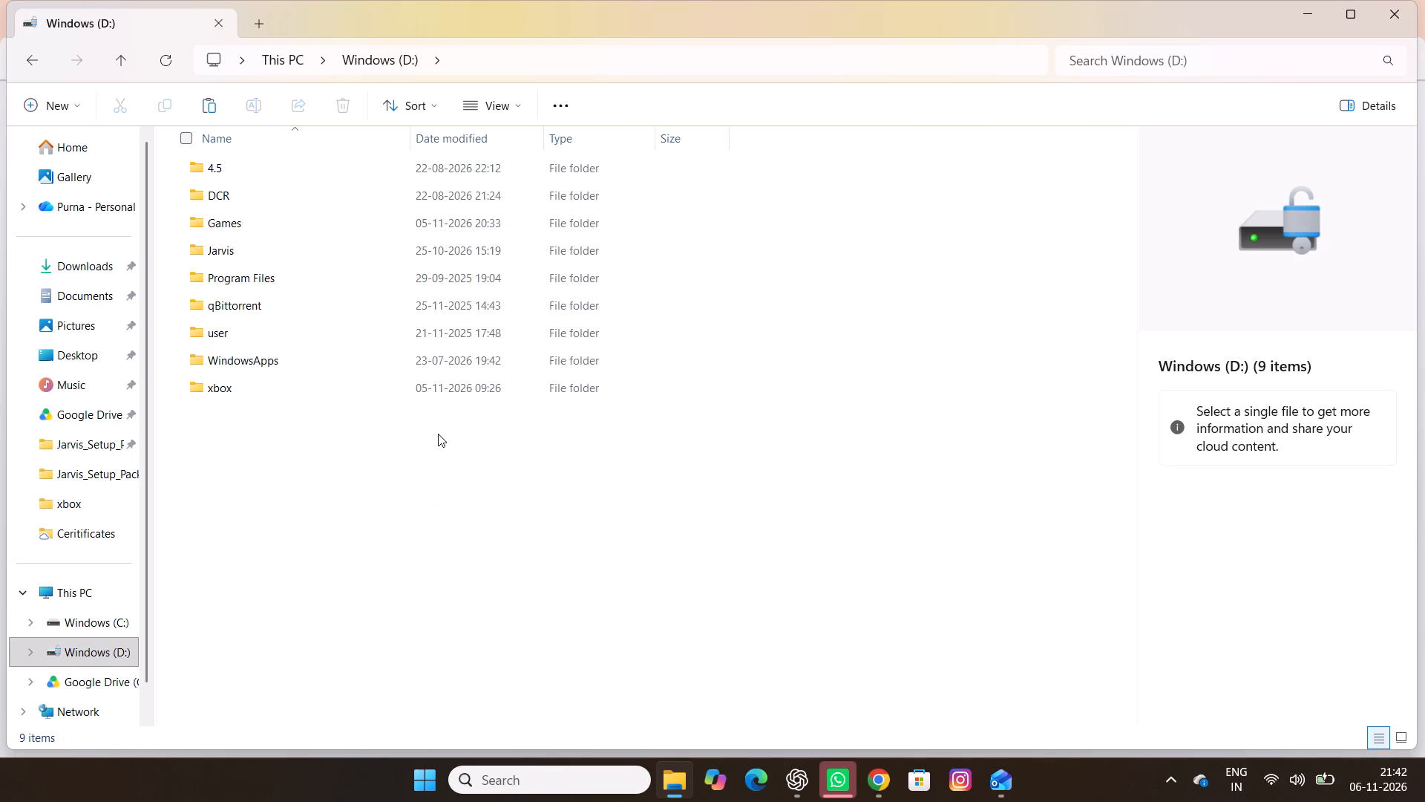
pyautogui.hotkey('ctrl', 'v')
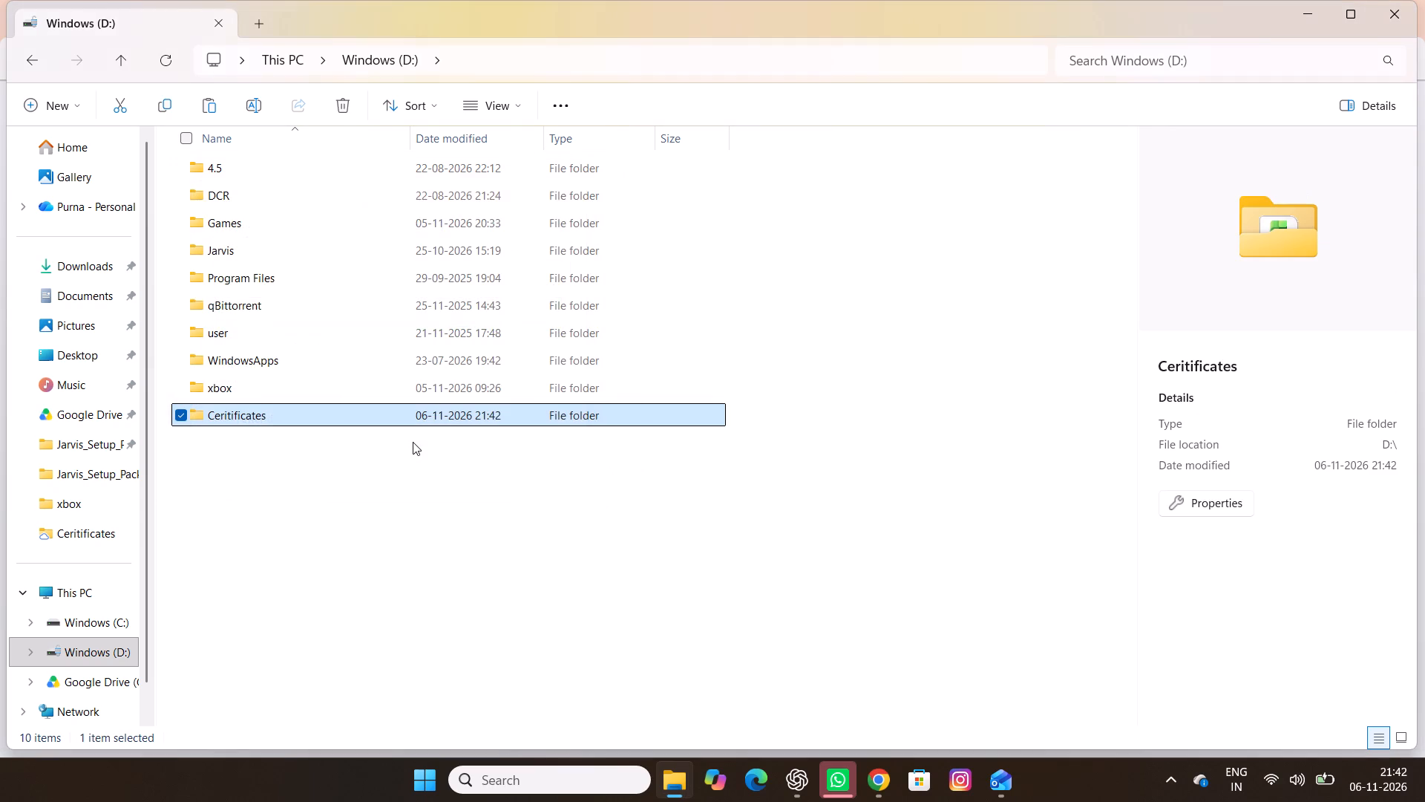
pyautogui.click(416, 500)
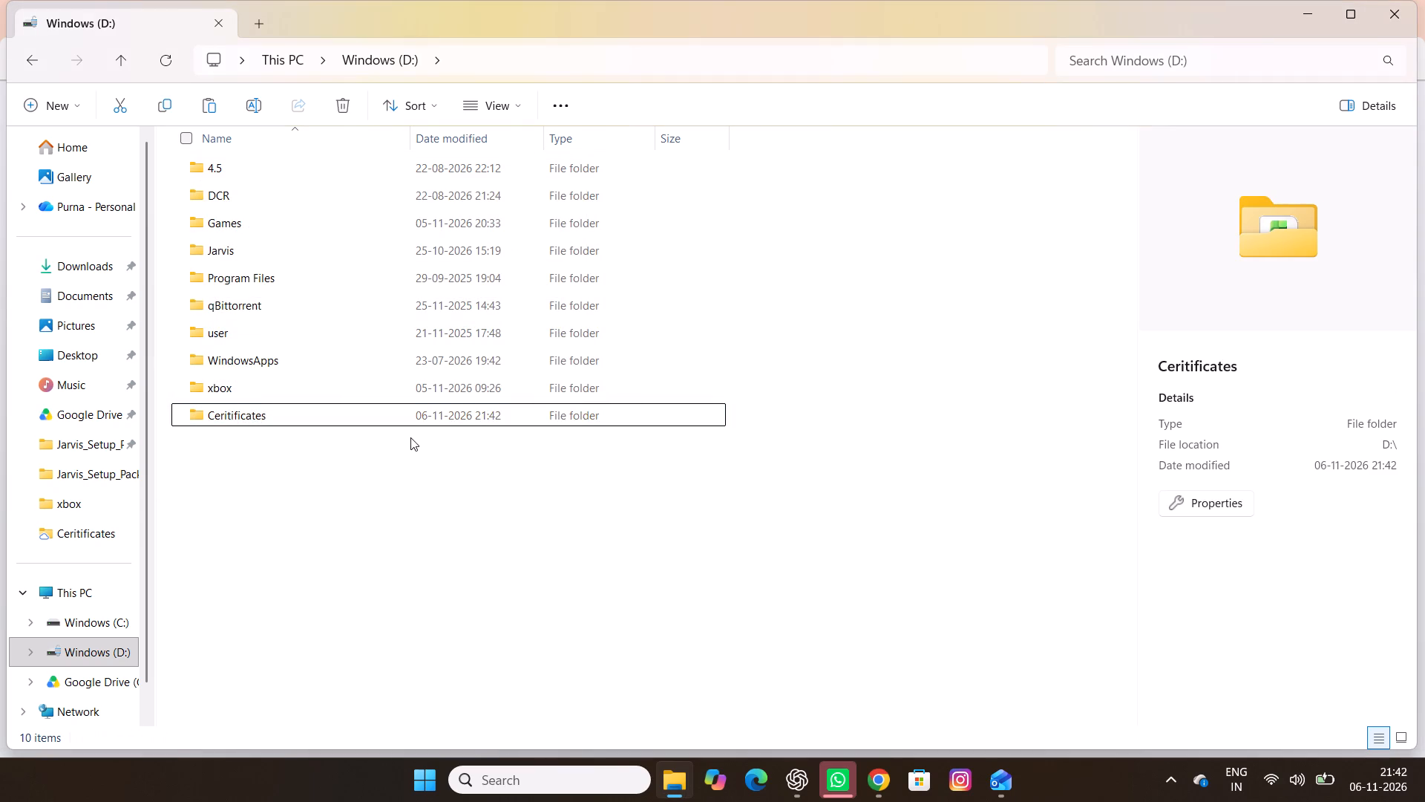
# Look through the copied Ceritificates folder on Windows (D:) and try to open the Blood test report file.
pyautogui.doubleClick(423, 417)
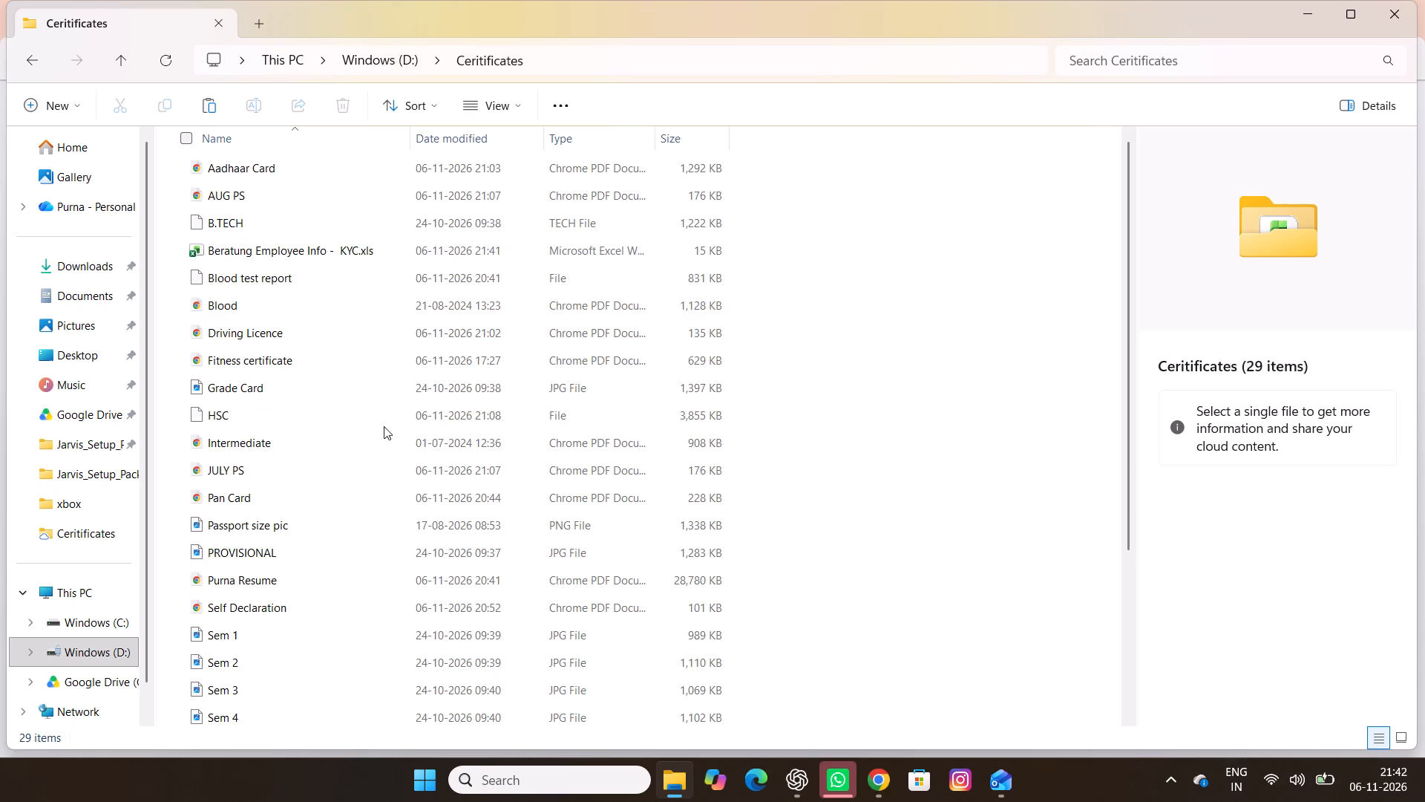
pyautogui.scroll(-6, 391, 511)
pyautogui.scroll(3, 391, 511)
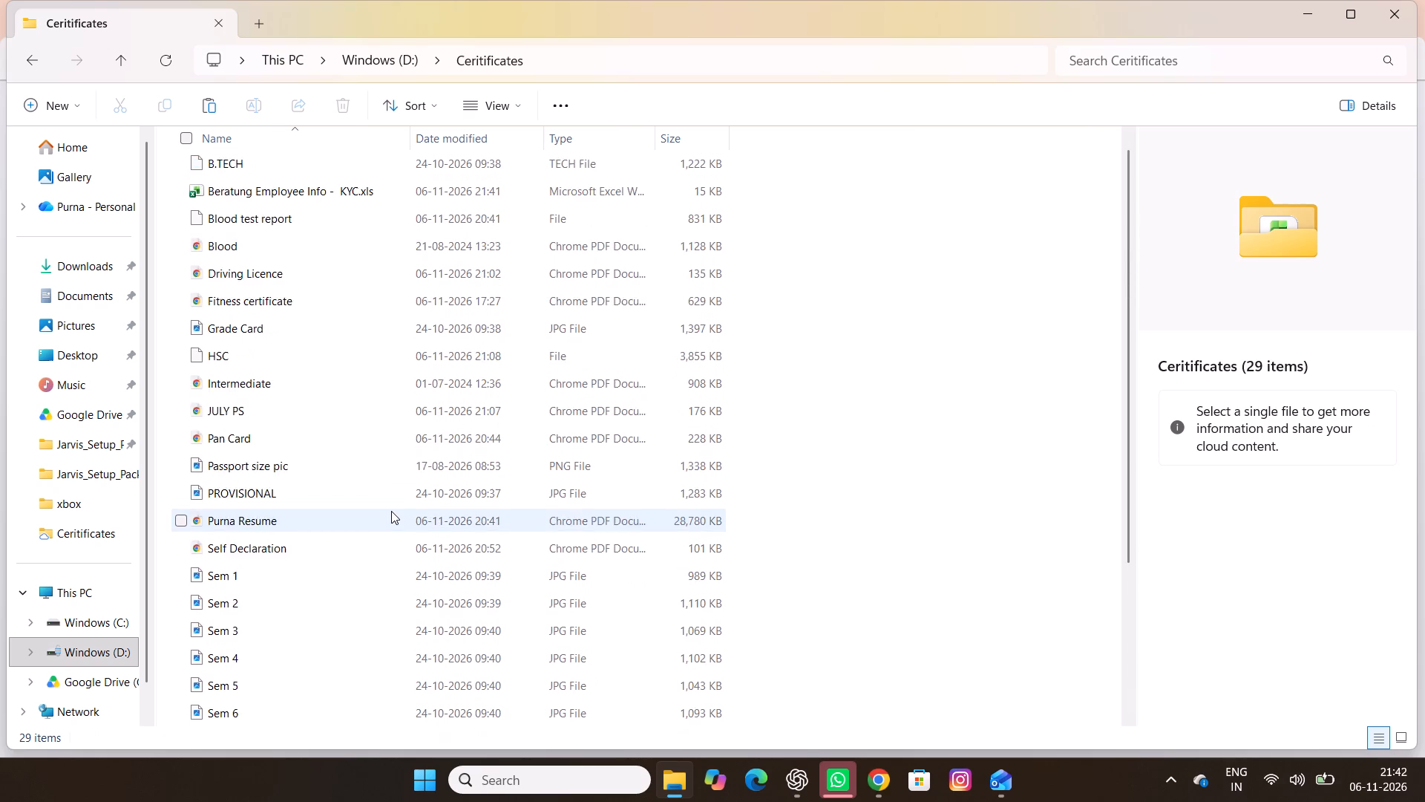
pyautogui.scroll(1, 391, 511)
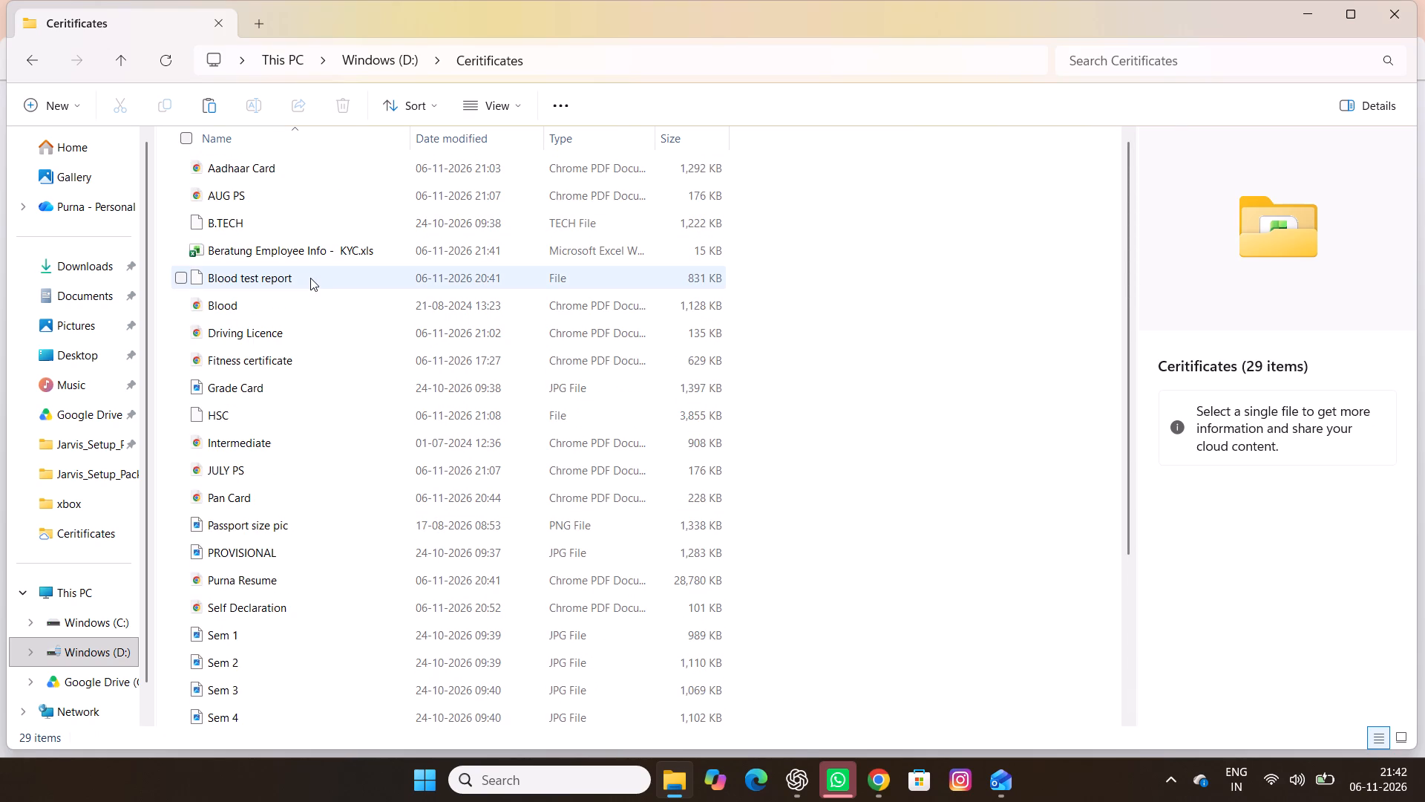
pyautogui.doubleClick(310, 278)
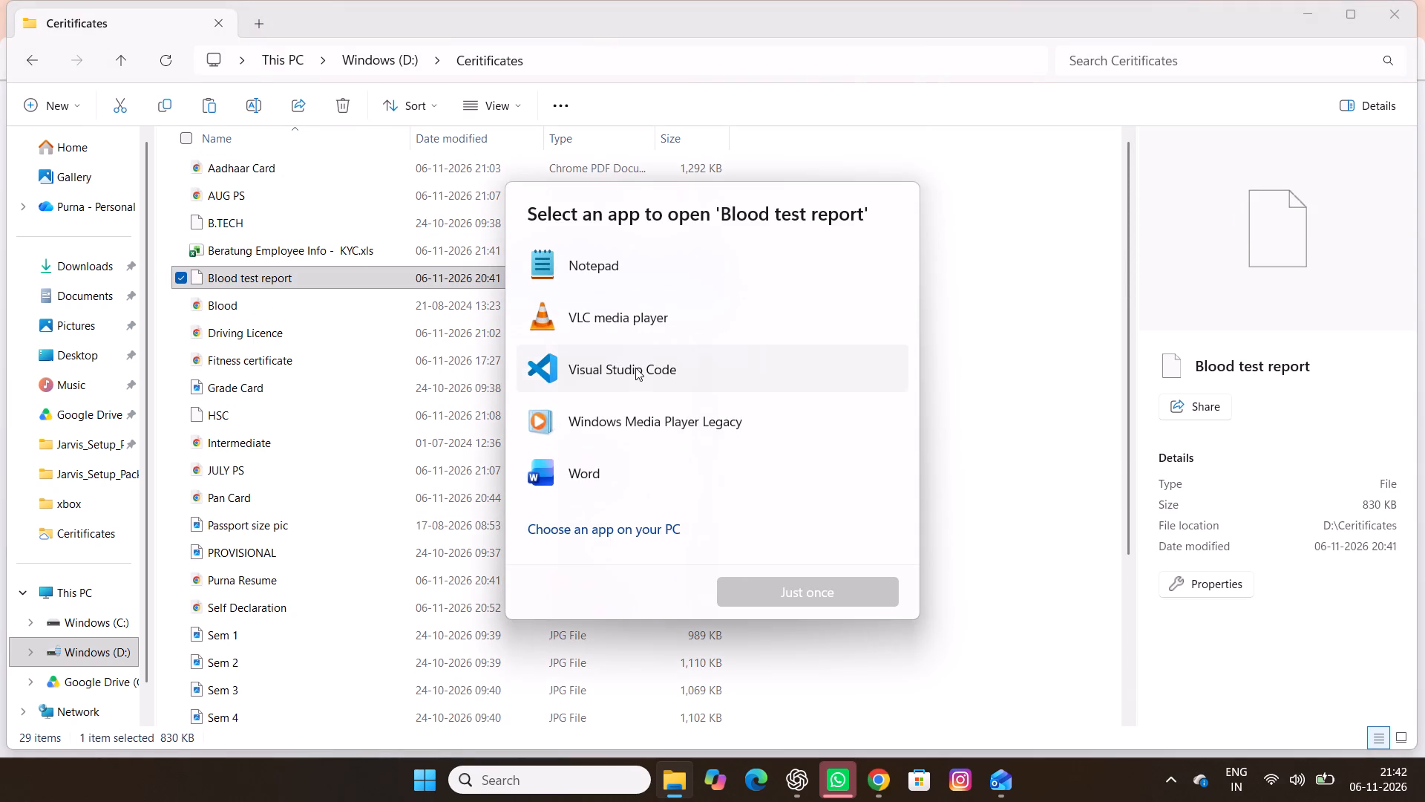
pyautogui.click(1038, 193)
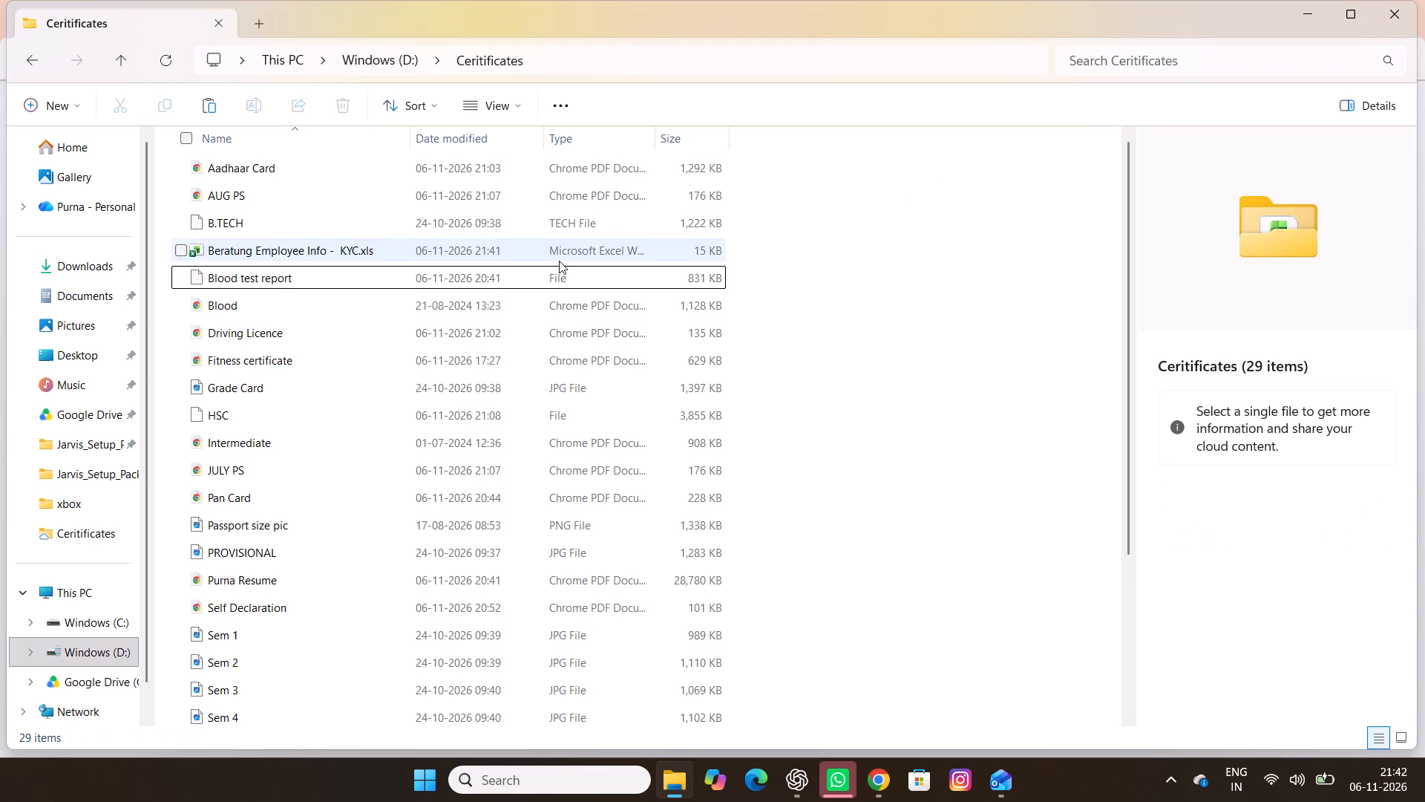
pyautogui.click(564, 271)
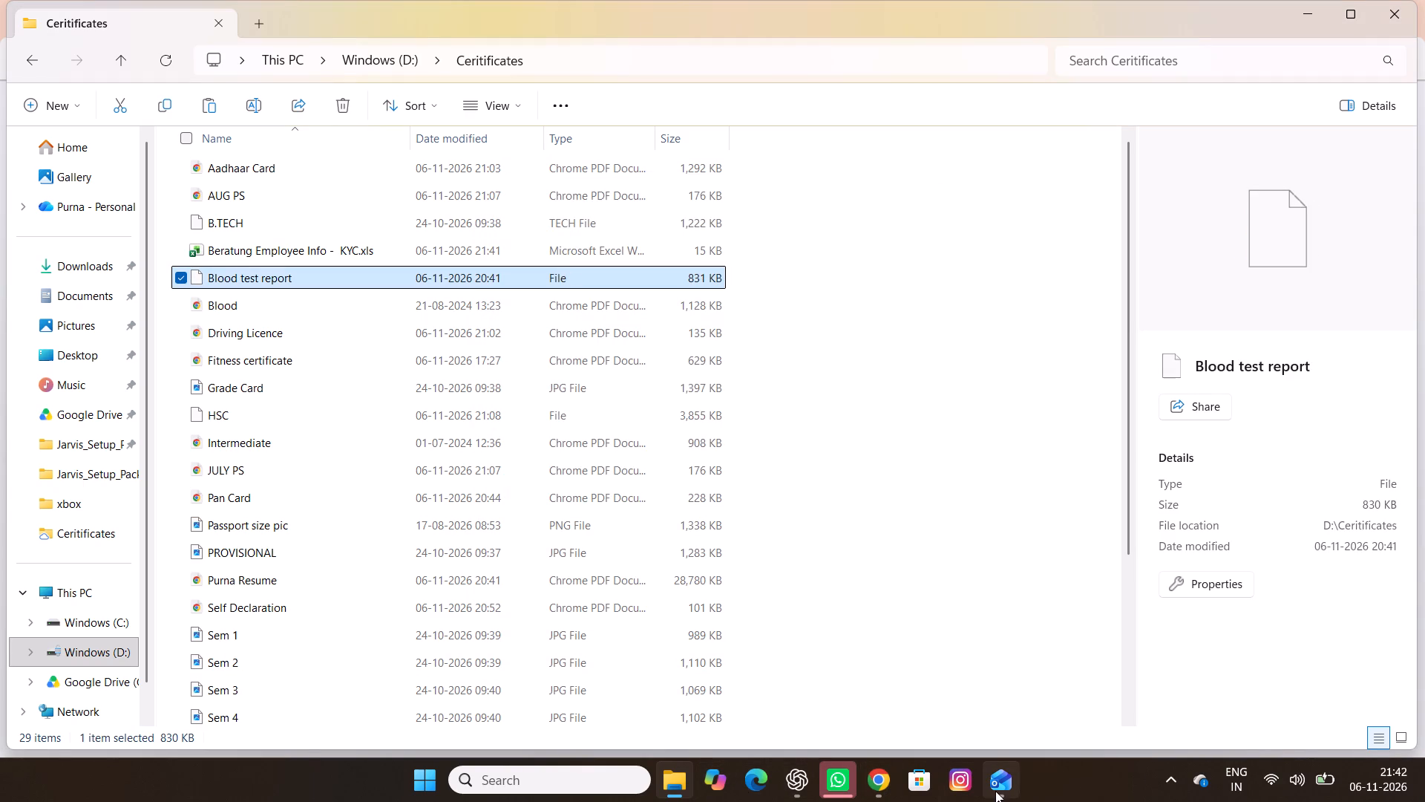
# Switch to Chrome and delete video_20250801_224745_edit.mp4 from the Google Drive Storage list.
pyautogui.click(862, 789)
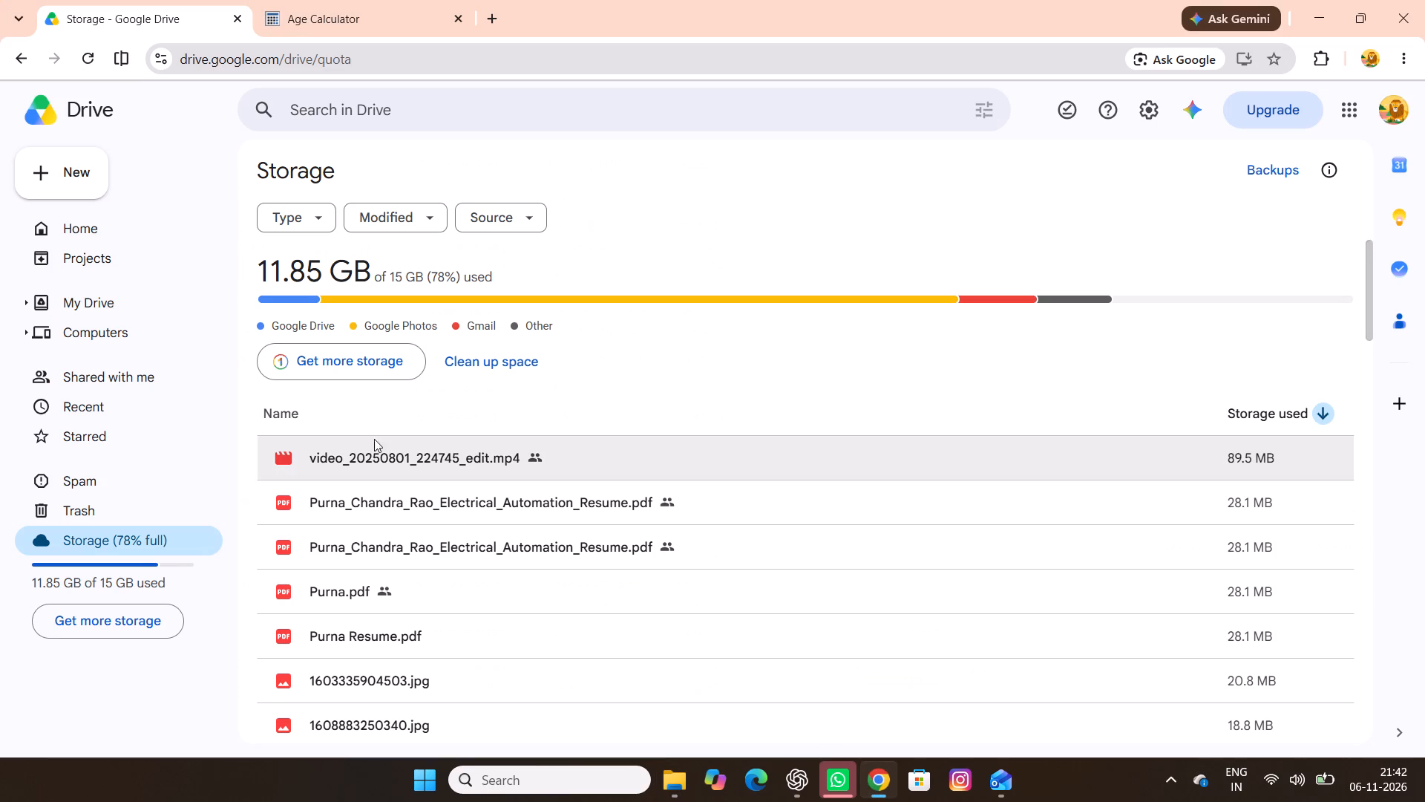
pyautogui.scroll(-1, 468, 584)
pyautogui.scroll(1, 468, 584)
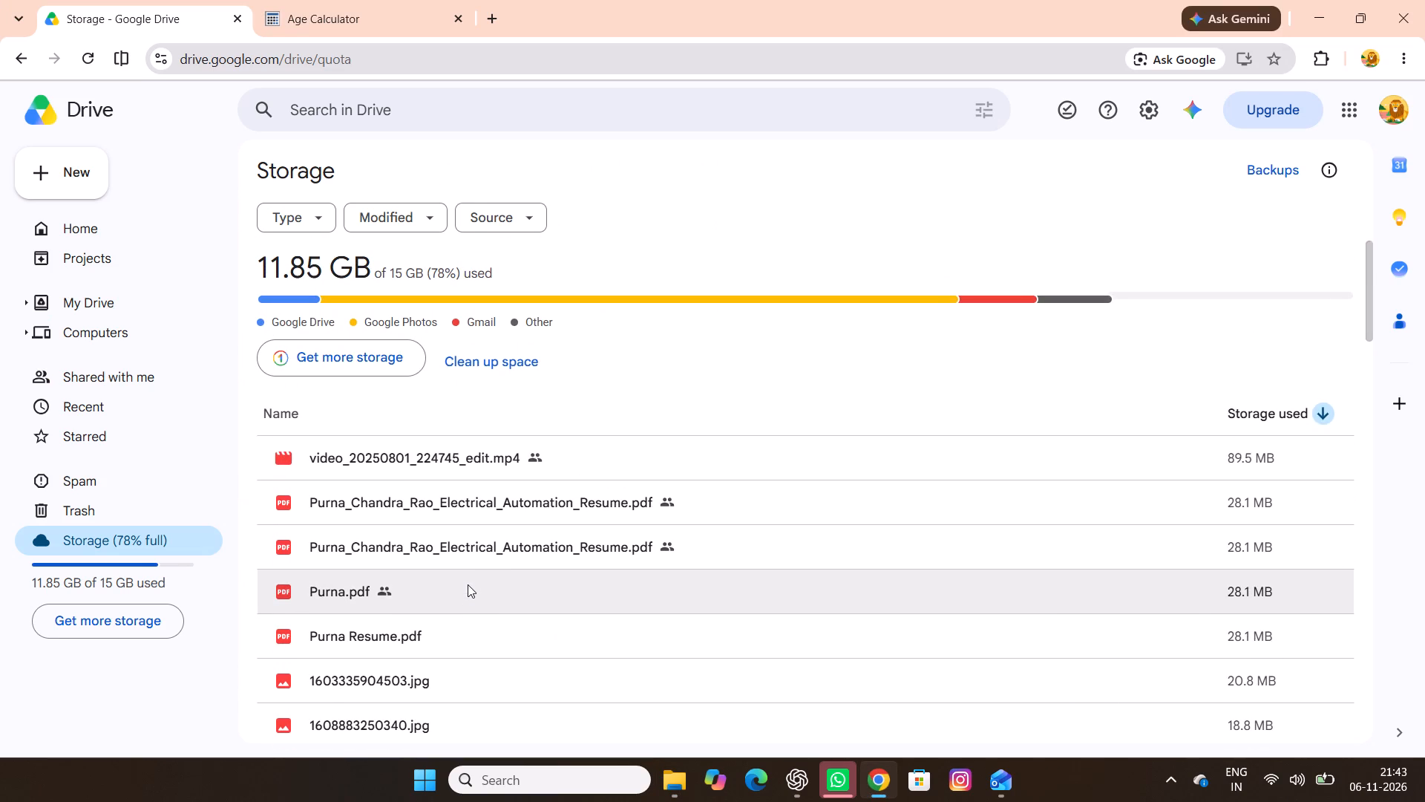
pyautogui.scroll(-10, 468, 584)
pyautogui.scroll(13, 468, 584)
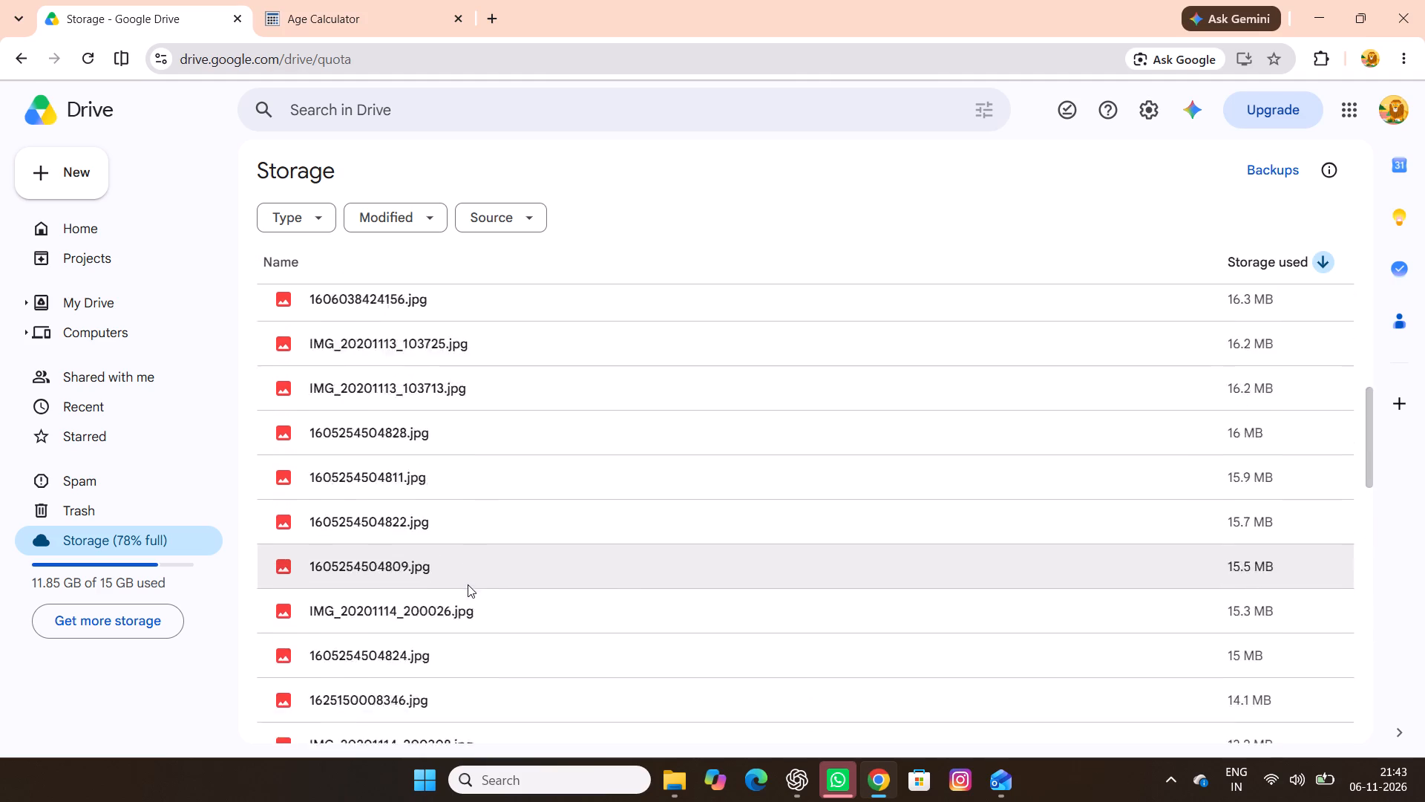
pyautogui.scroll(6, 468, 584)
pyautogui.click(460, 460)
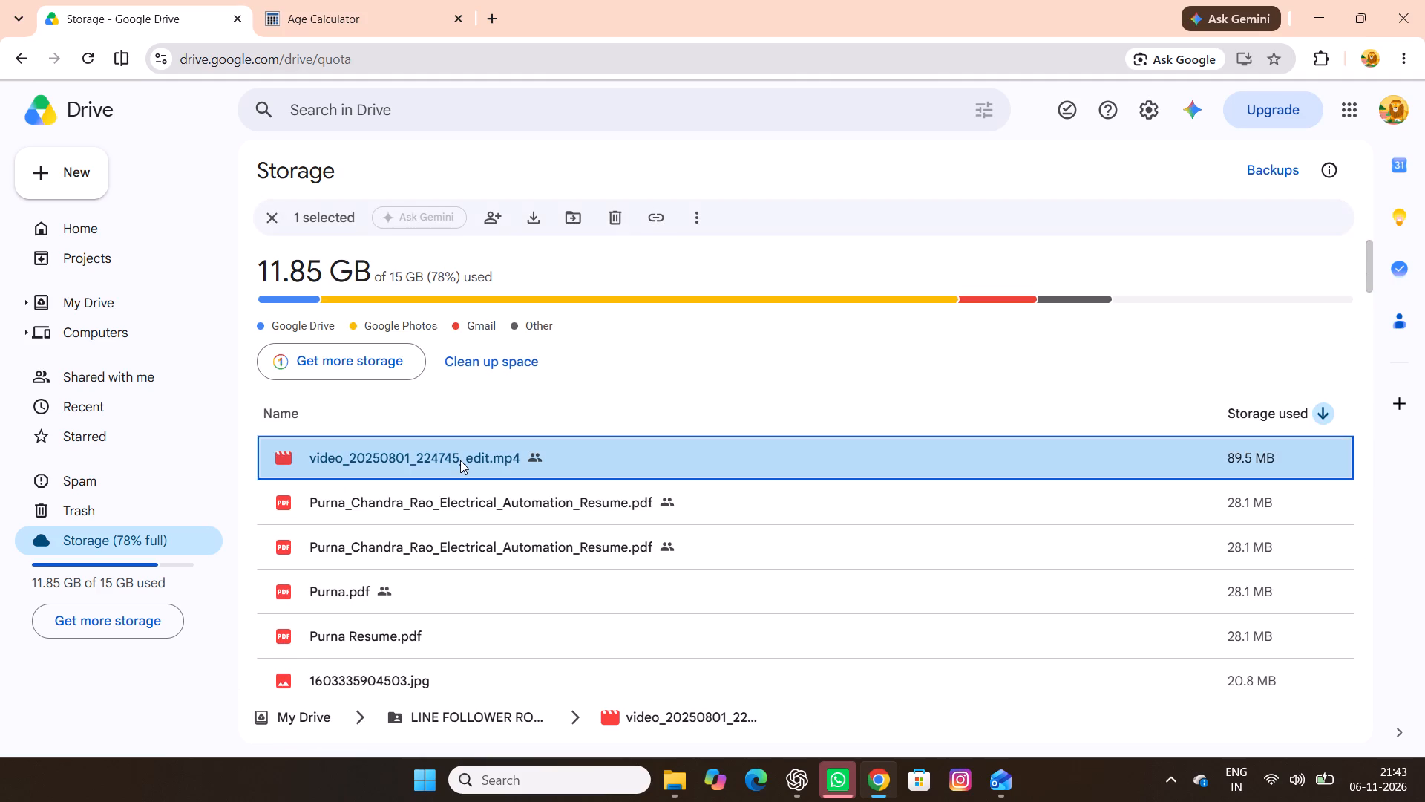
pyautogui.press('Delete')
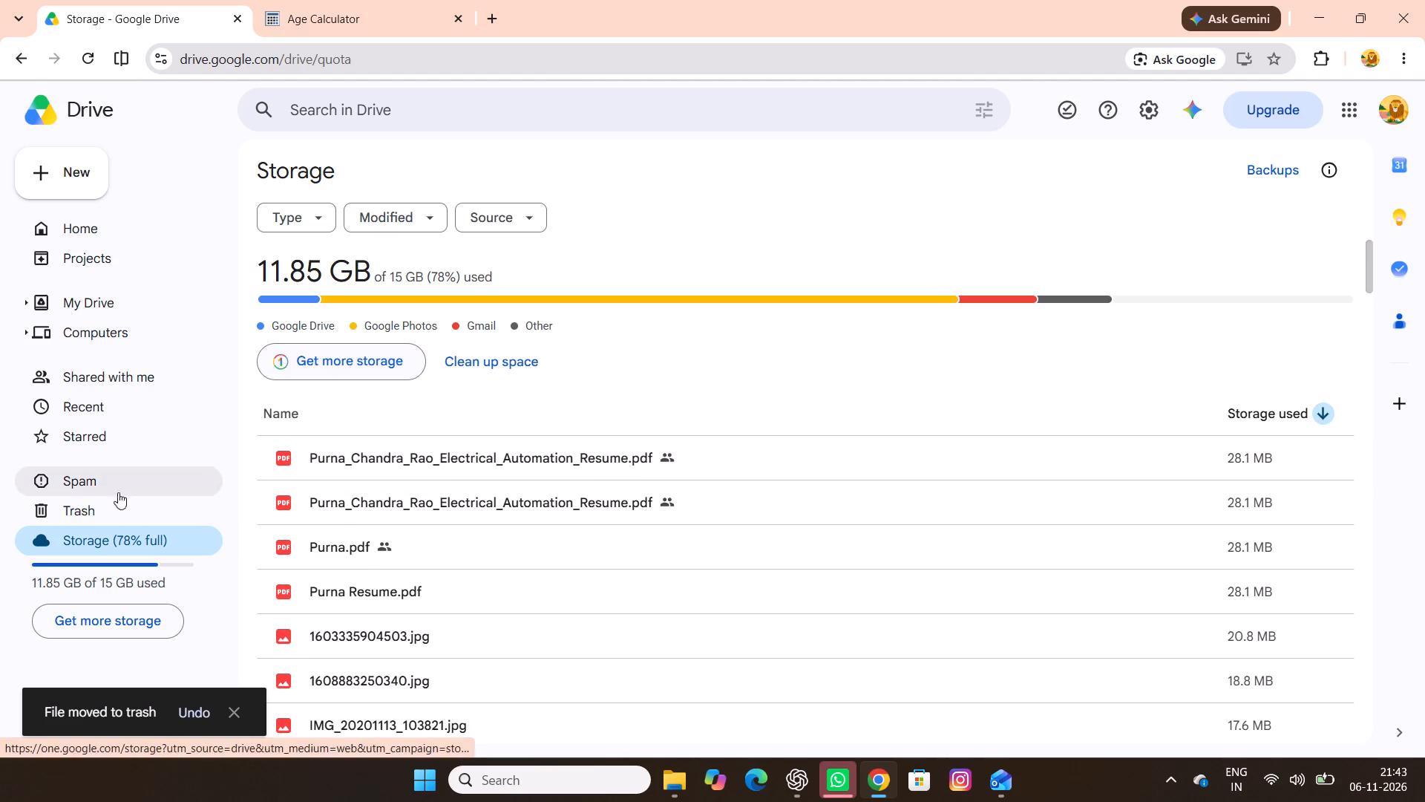
# Examine the suggested folders and files on Google Drive's Home page, including the Ceritificates folder and the expanded file list.
pyautogui.click(117, 238)
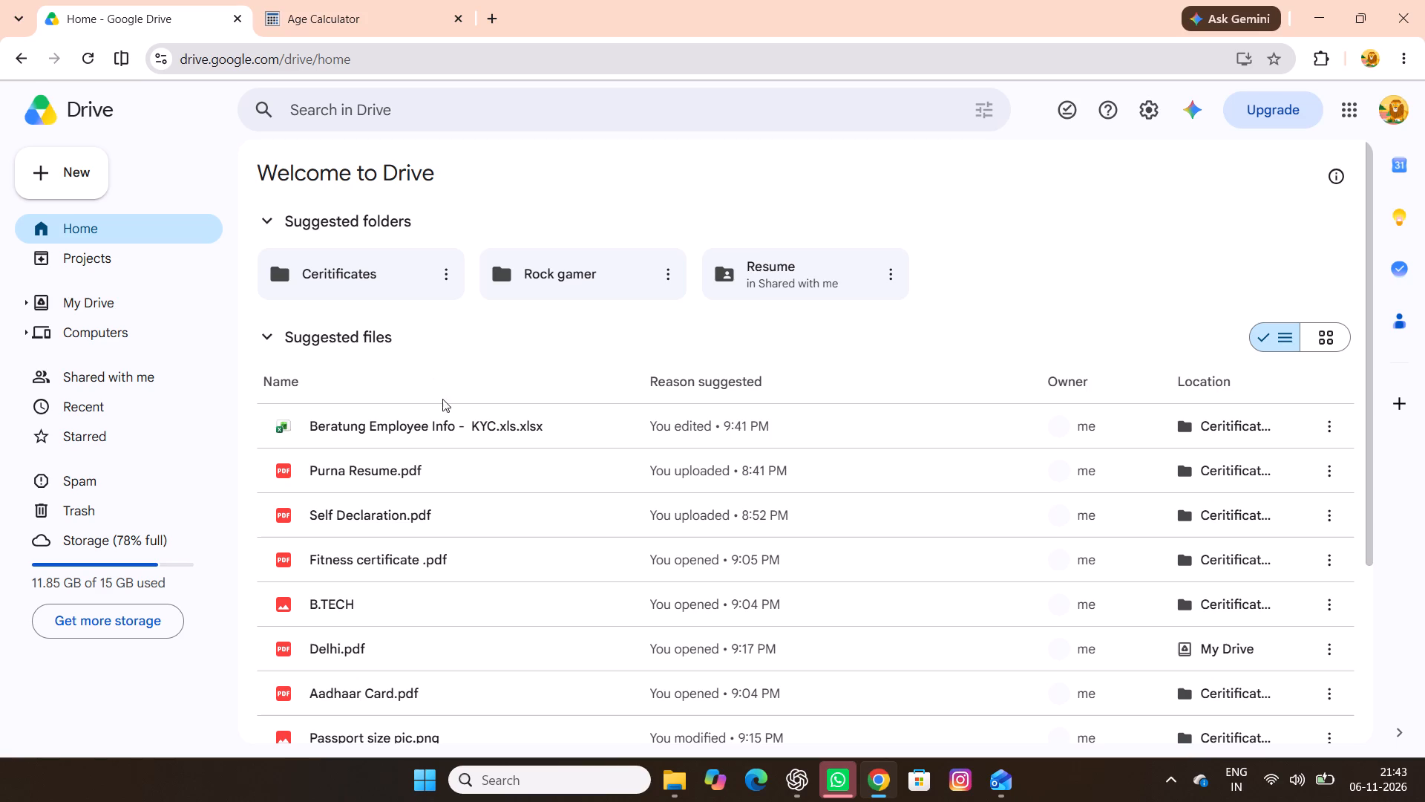
pyautogui.scroll(-1, 444, 535)
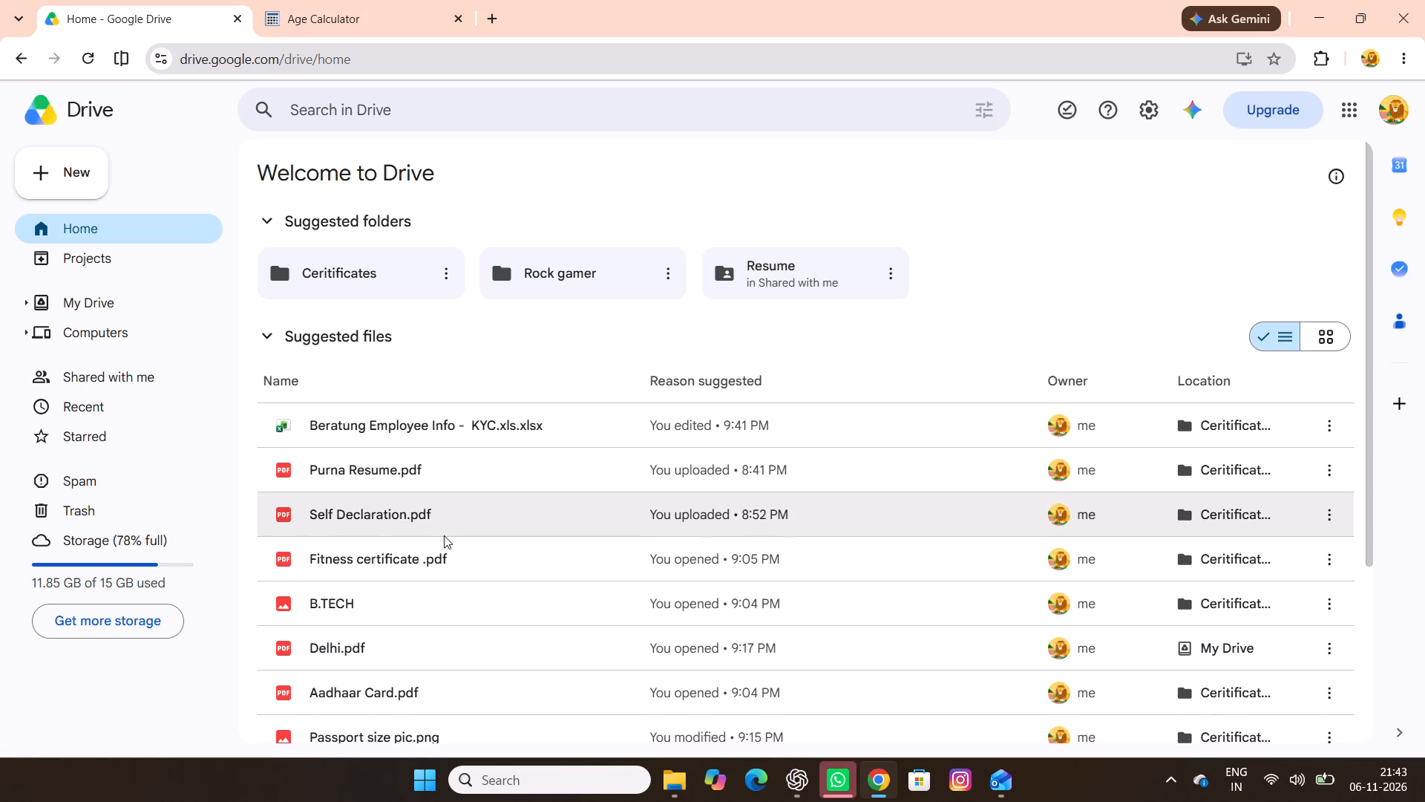
pyautogui.scroll(-3, 444, 535)
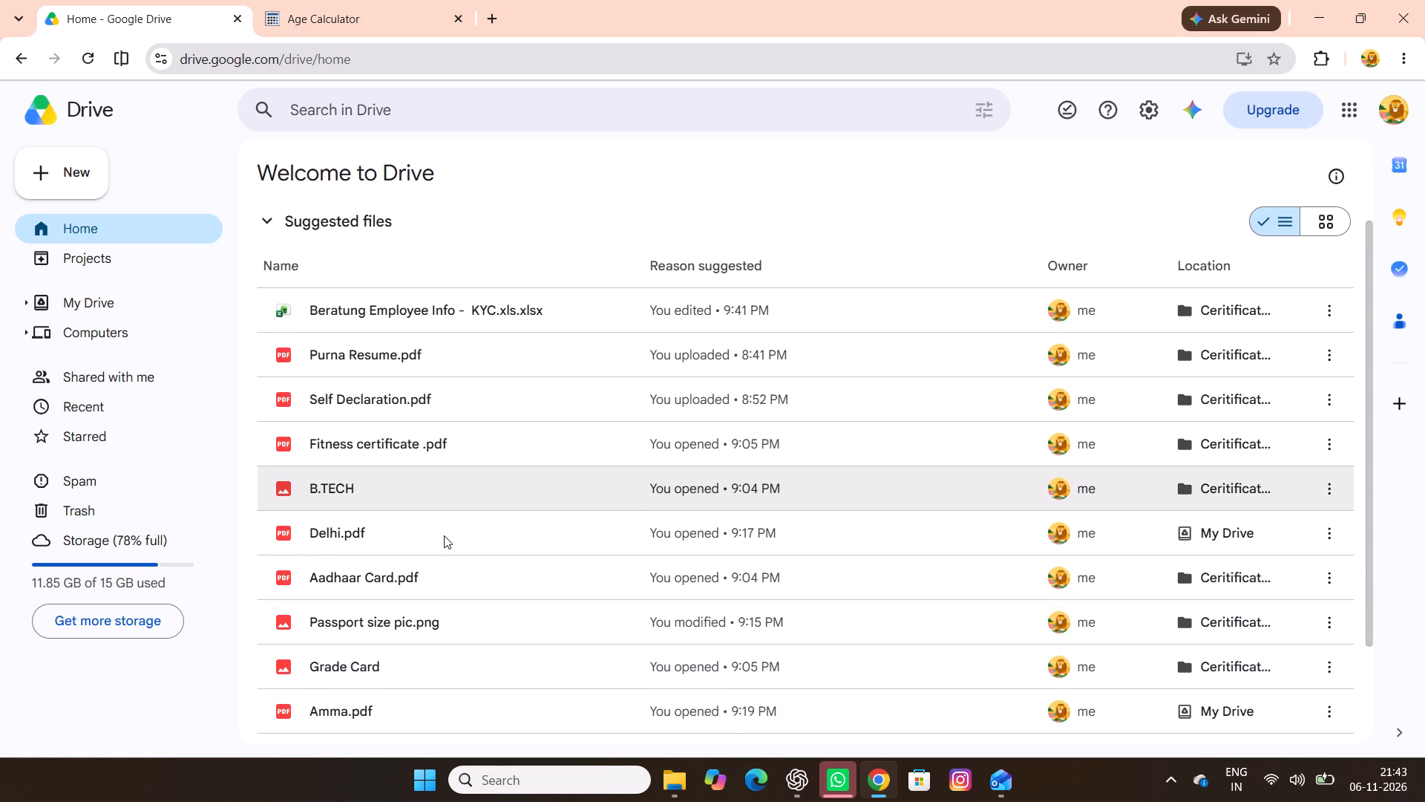
pyautogui.scroll(-2, 444, 535)
pyautogui.scroll(1, 444, 535)
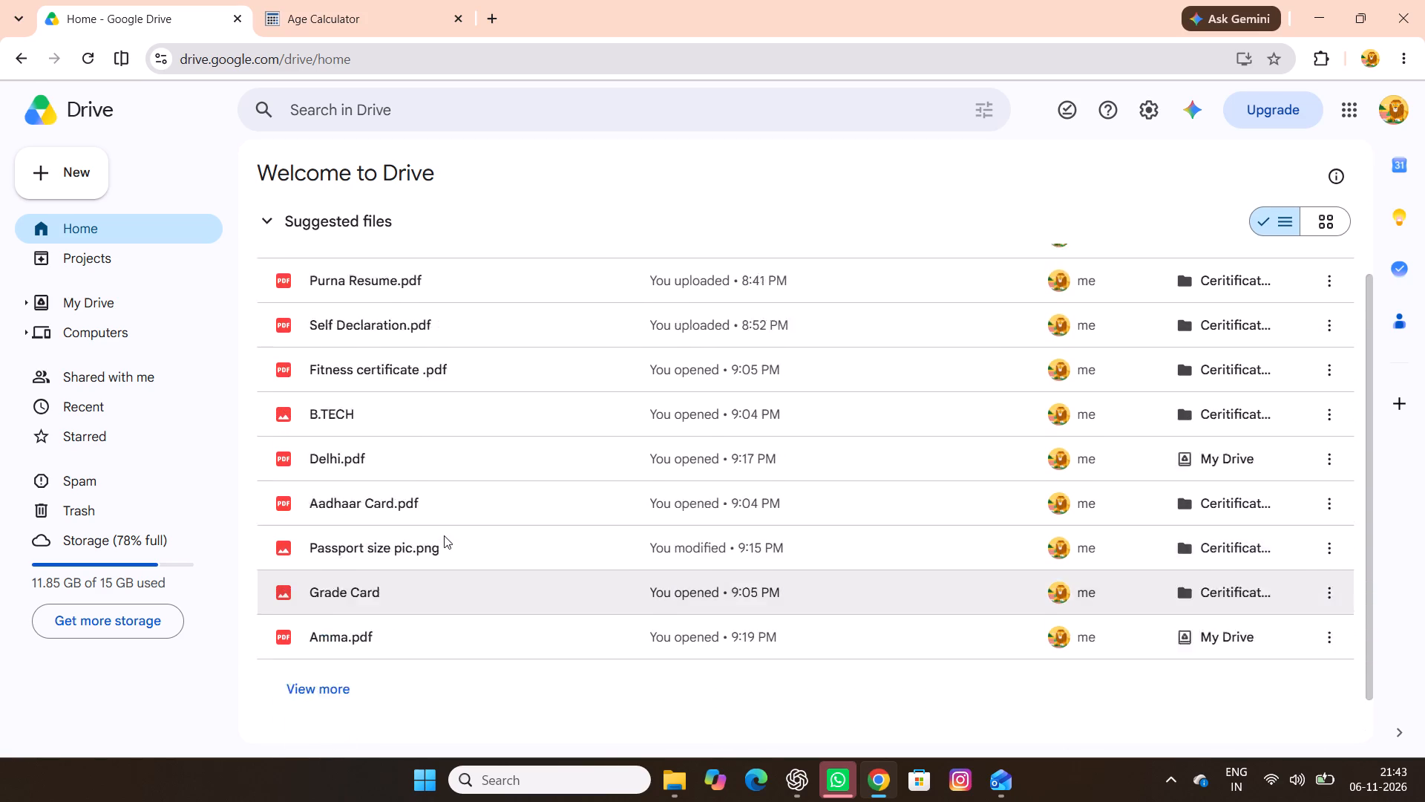
pyautogui.scroll(2, 444, 535)
pyautogui.click(356, 299)
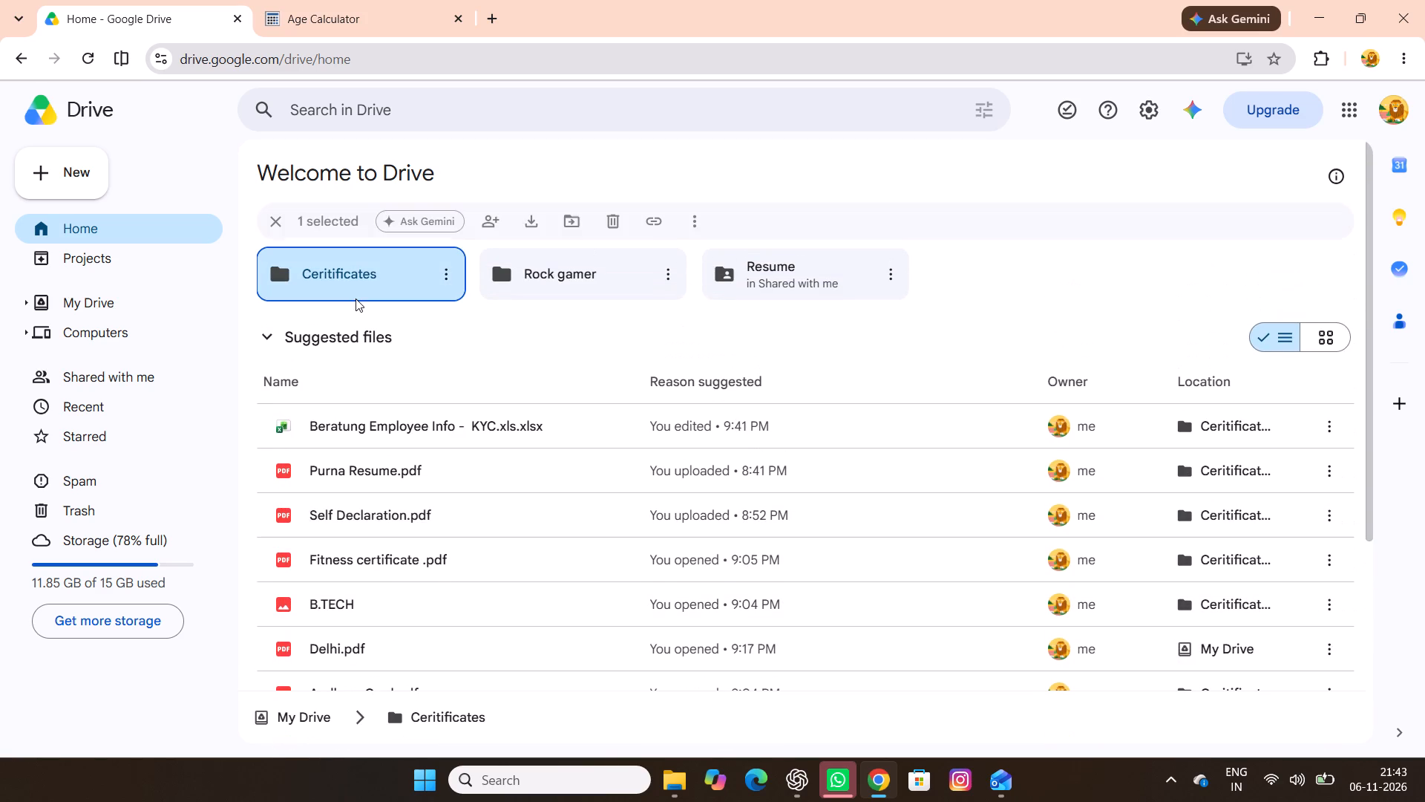
pyautogui.scroll(-4, 373, 546)
pyautogui.click(347, 567)
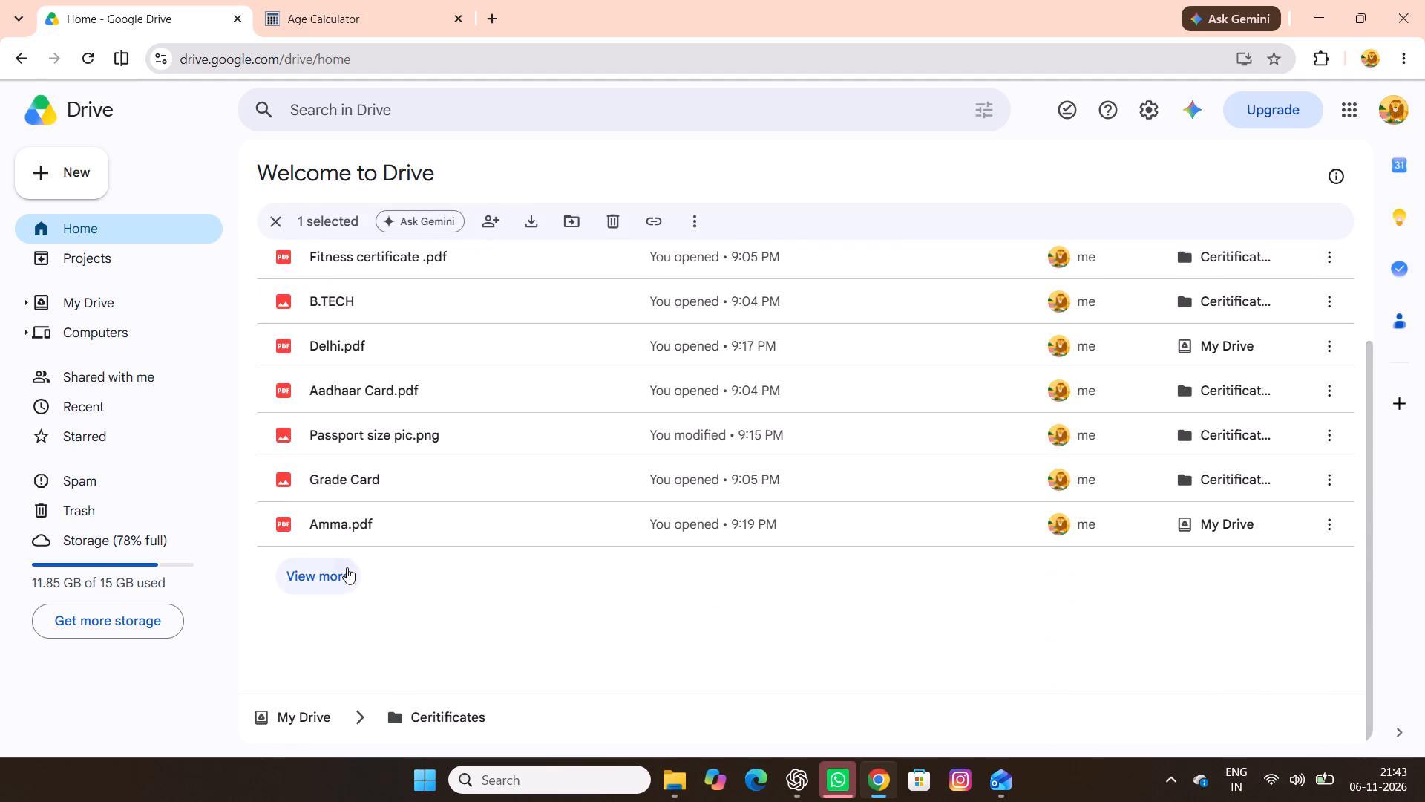
pyautogui.scroll(-4, 347, 567)
pyautogui.scroll(5, 347, 567)
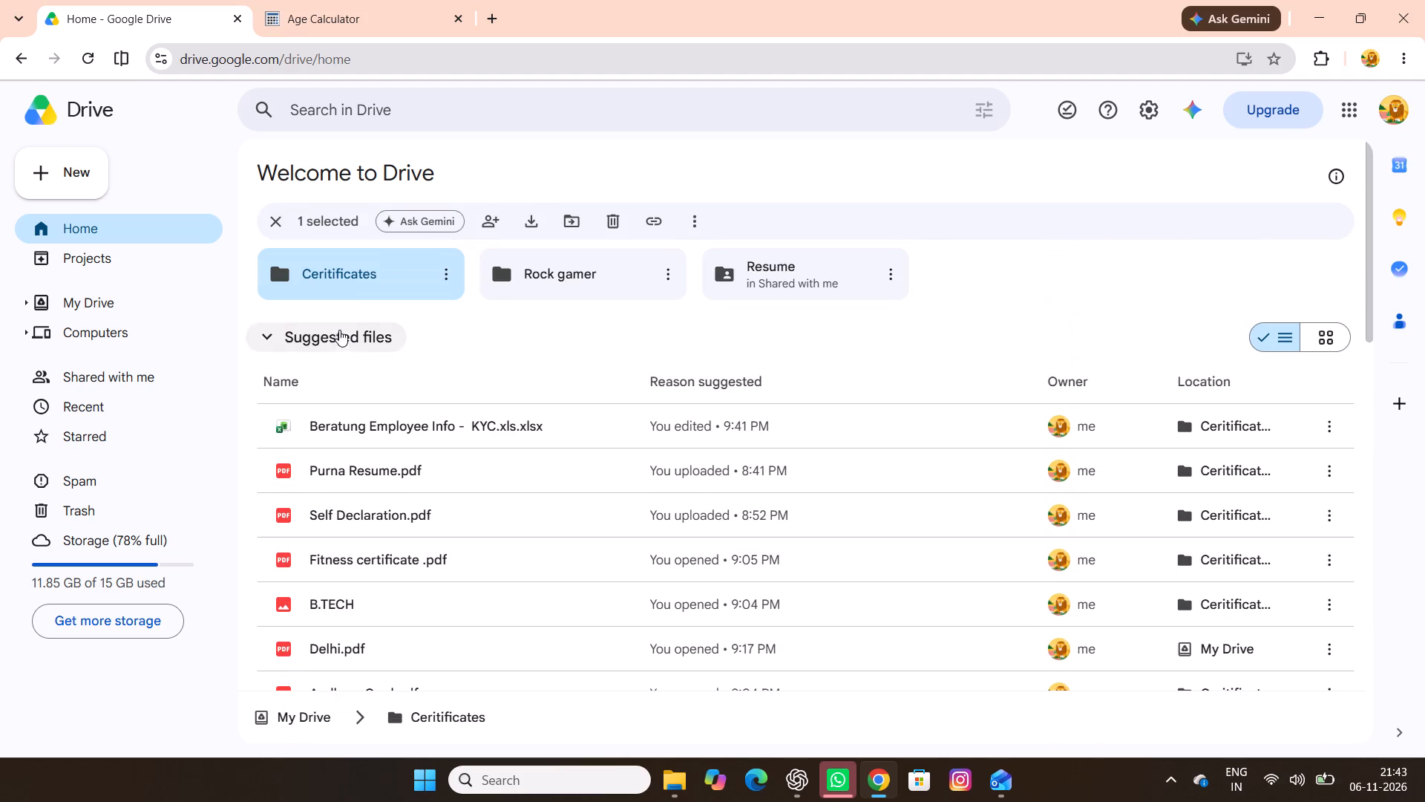
pyautogui.click(344, 286)
pyautogui.scroll(-4, 410, 586)
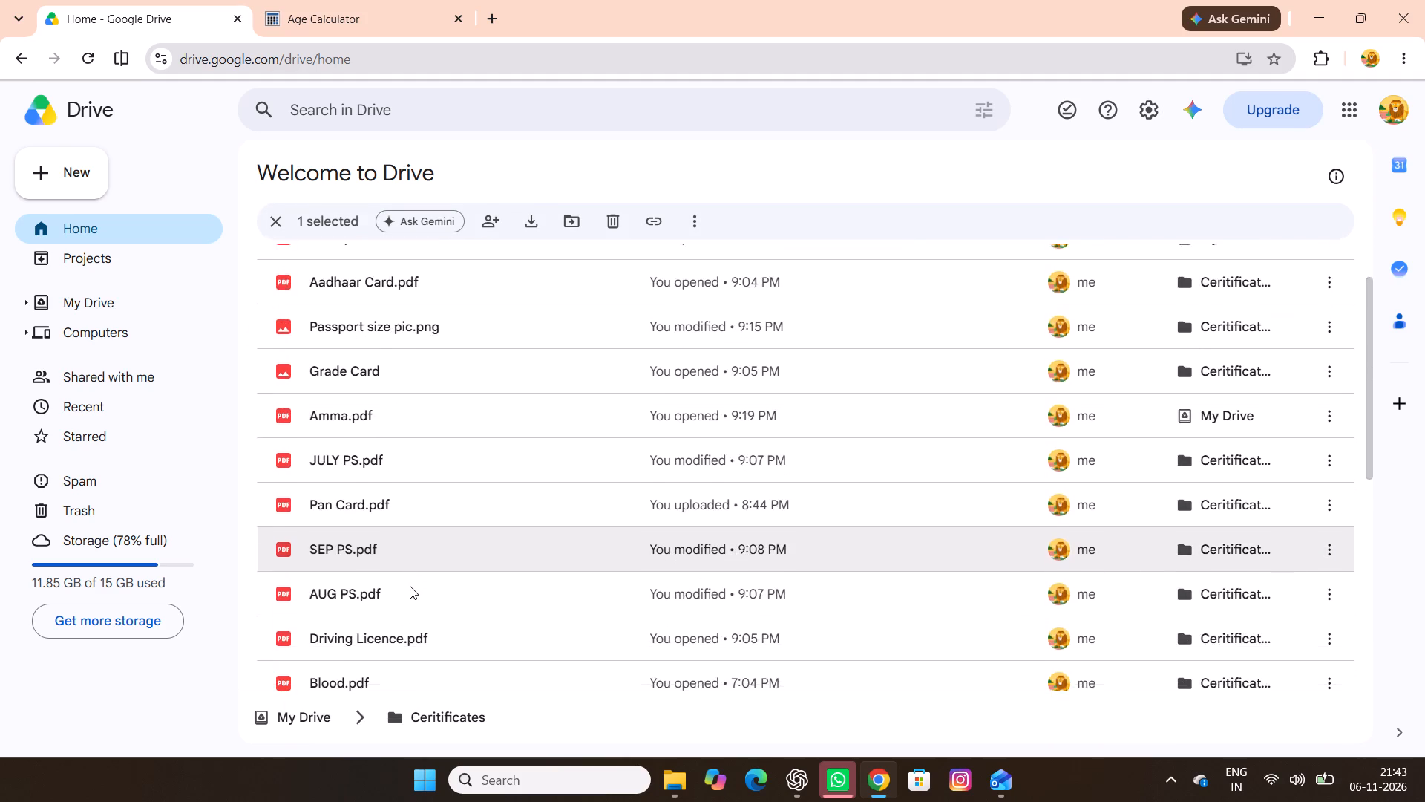
pyautogui.scroll(-2, 410, 586)
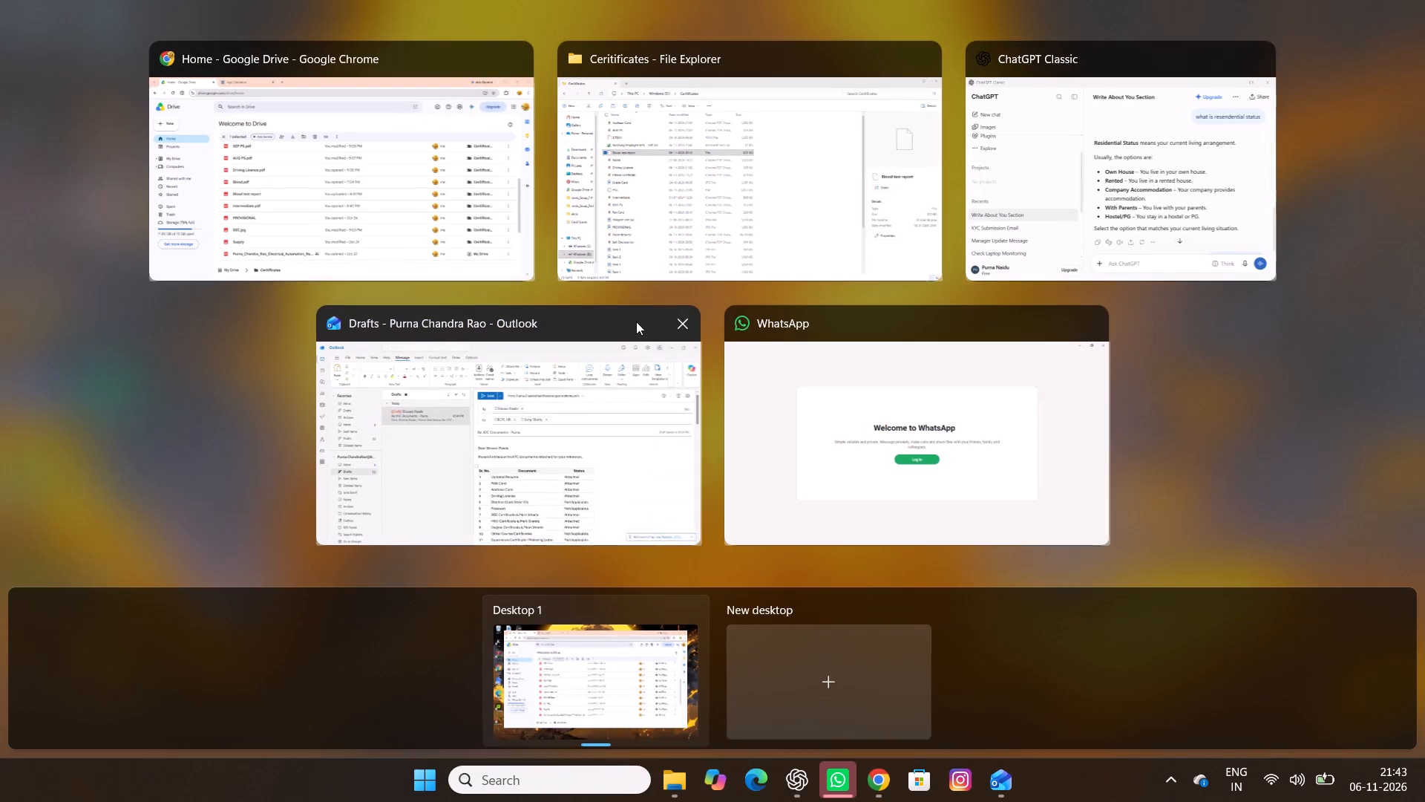
# Switch to File Explorer and look through the files in the Ceritificates folder on Windows (D:).
pyautogui.click(759, 180)
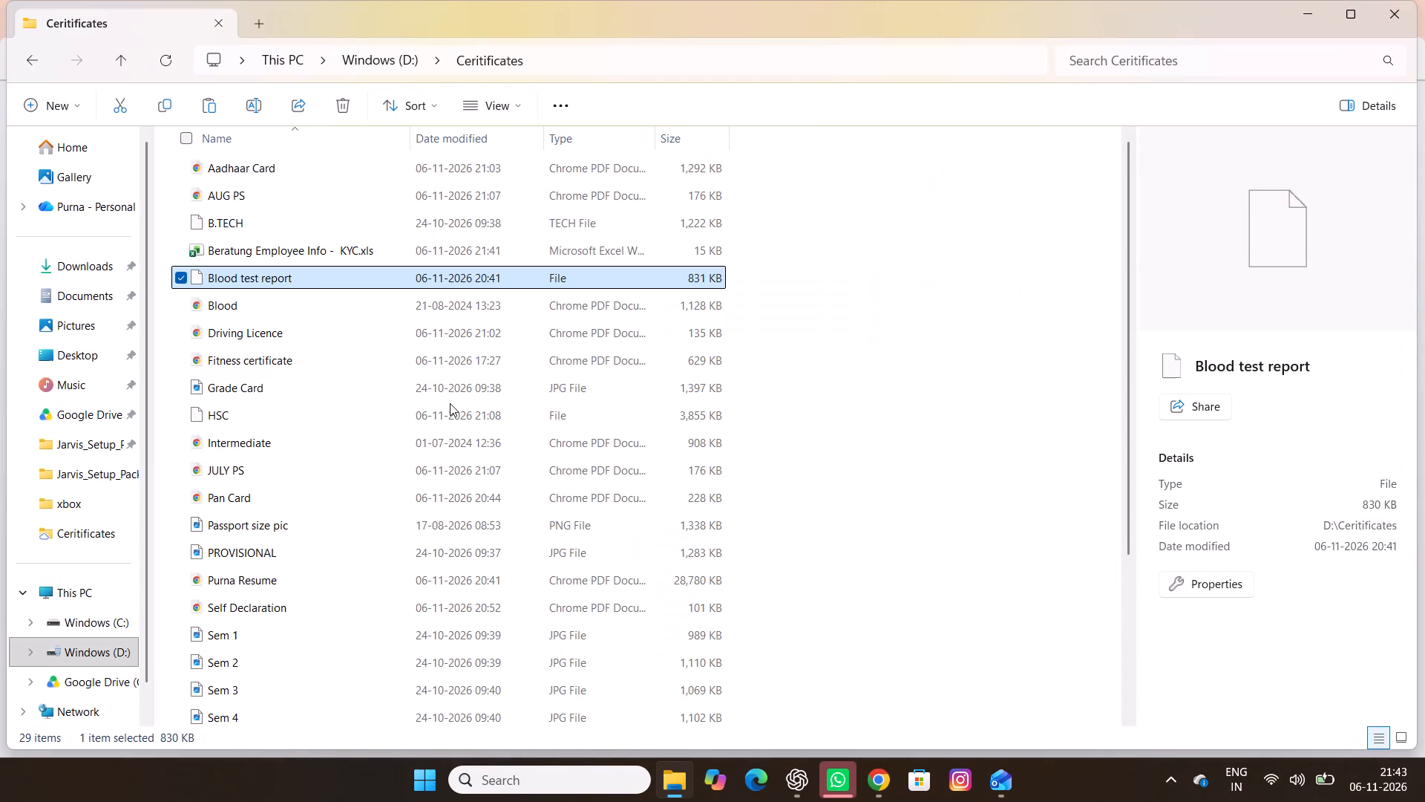
pyautogui.scroll(2, 450, 403)
pyautogui.scroll(-6, 450, 403)
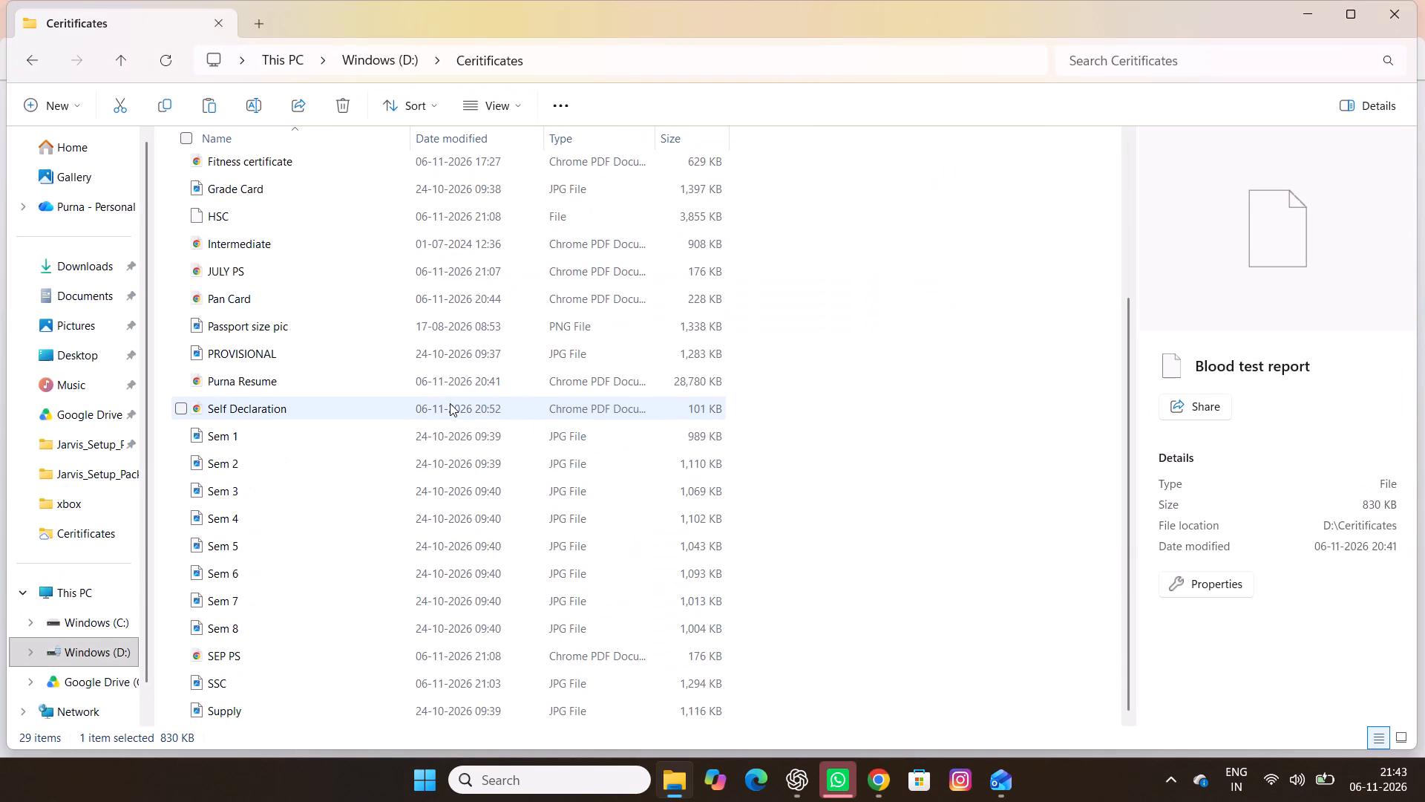
pyautogui.scroll(-2, 450, 403)
pyautogui.scroll(6, 450, 403)
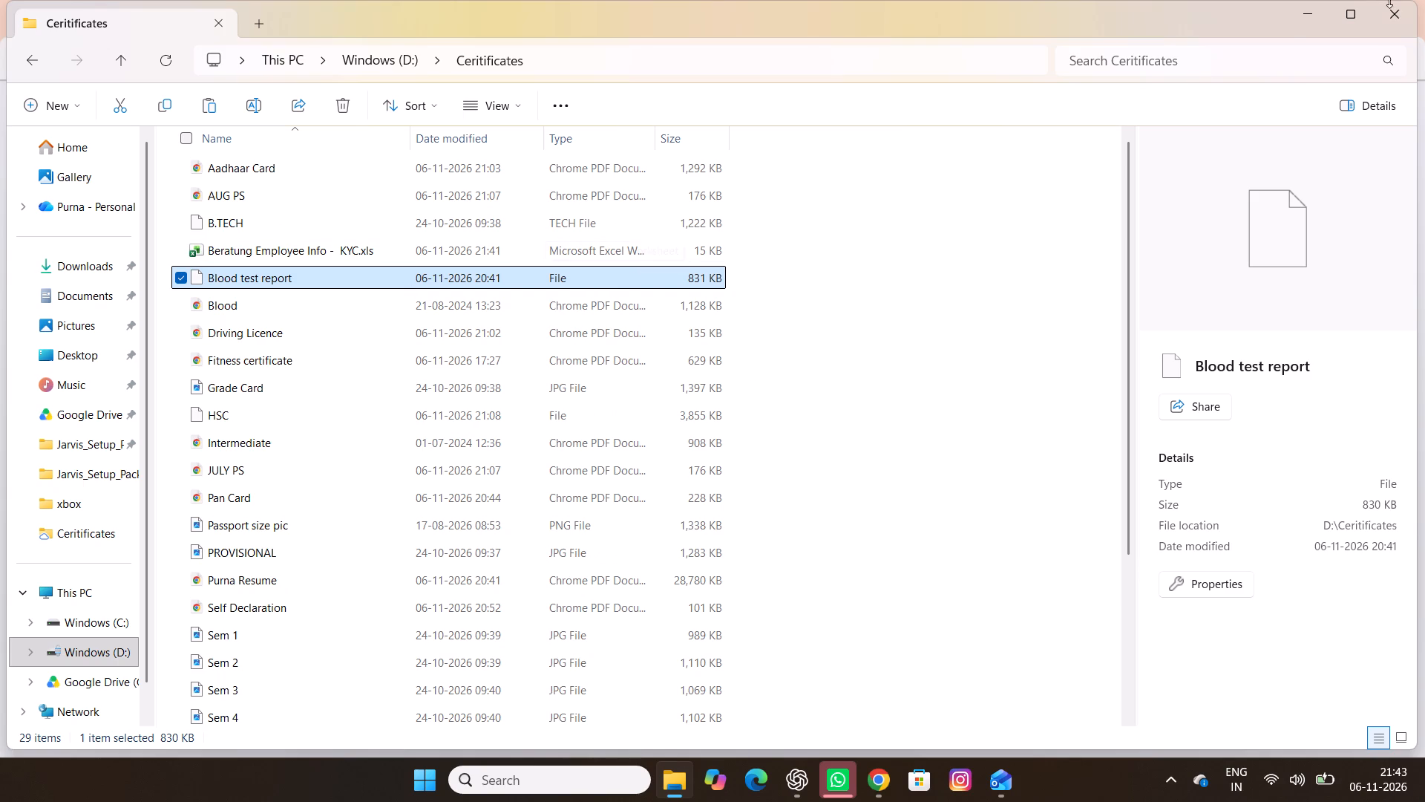
pyautogui.click(1287, 23)
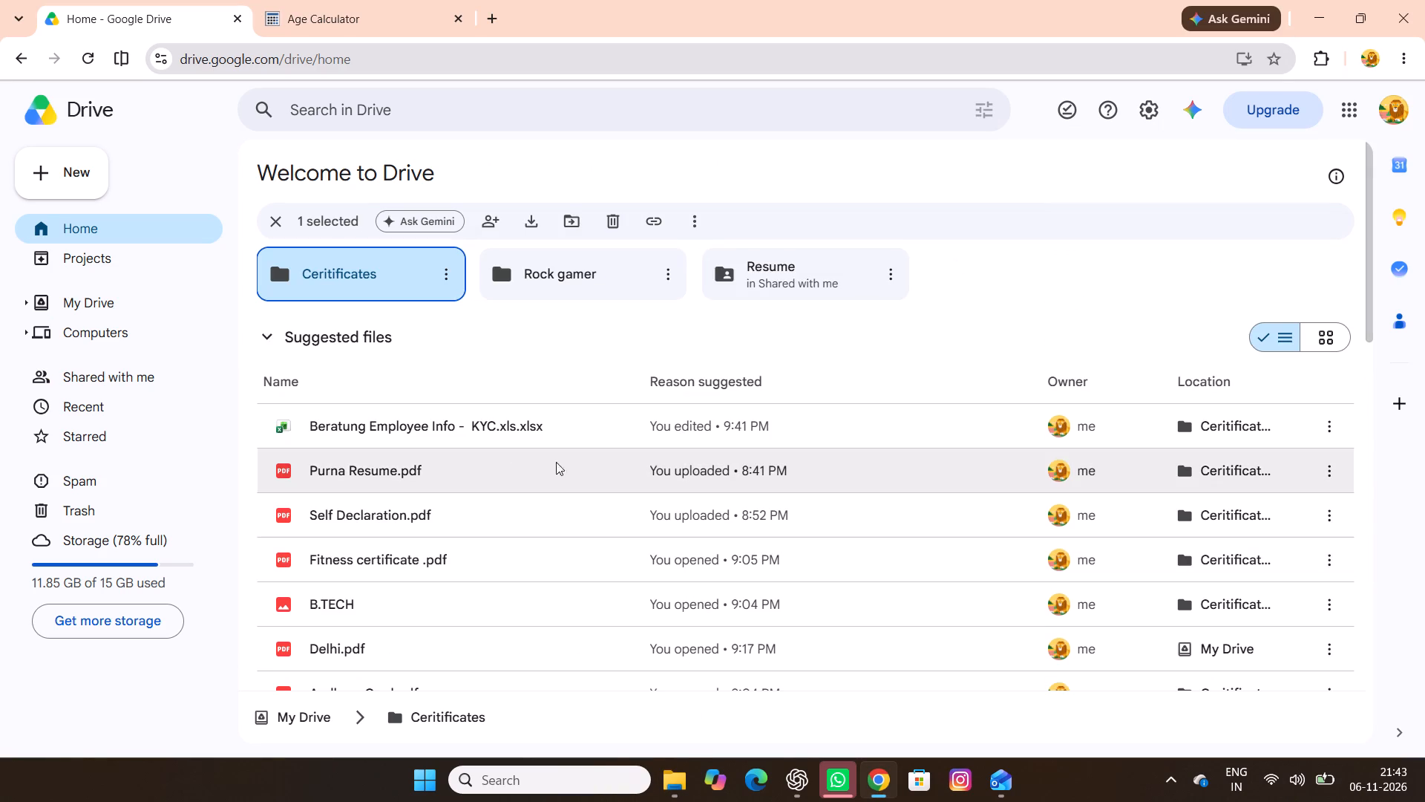
# Reduce the Chrome window from full screen and close the WhatsApp window.
pyautogui.scroll(4, 612, 541)
pyautogui.click(1341, 10)
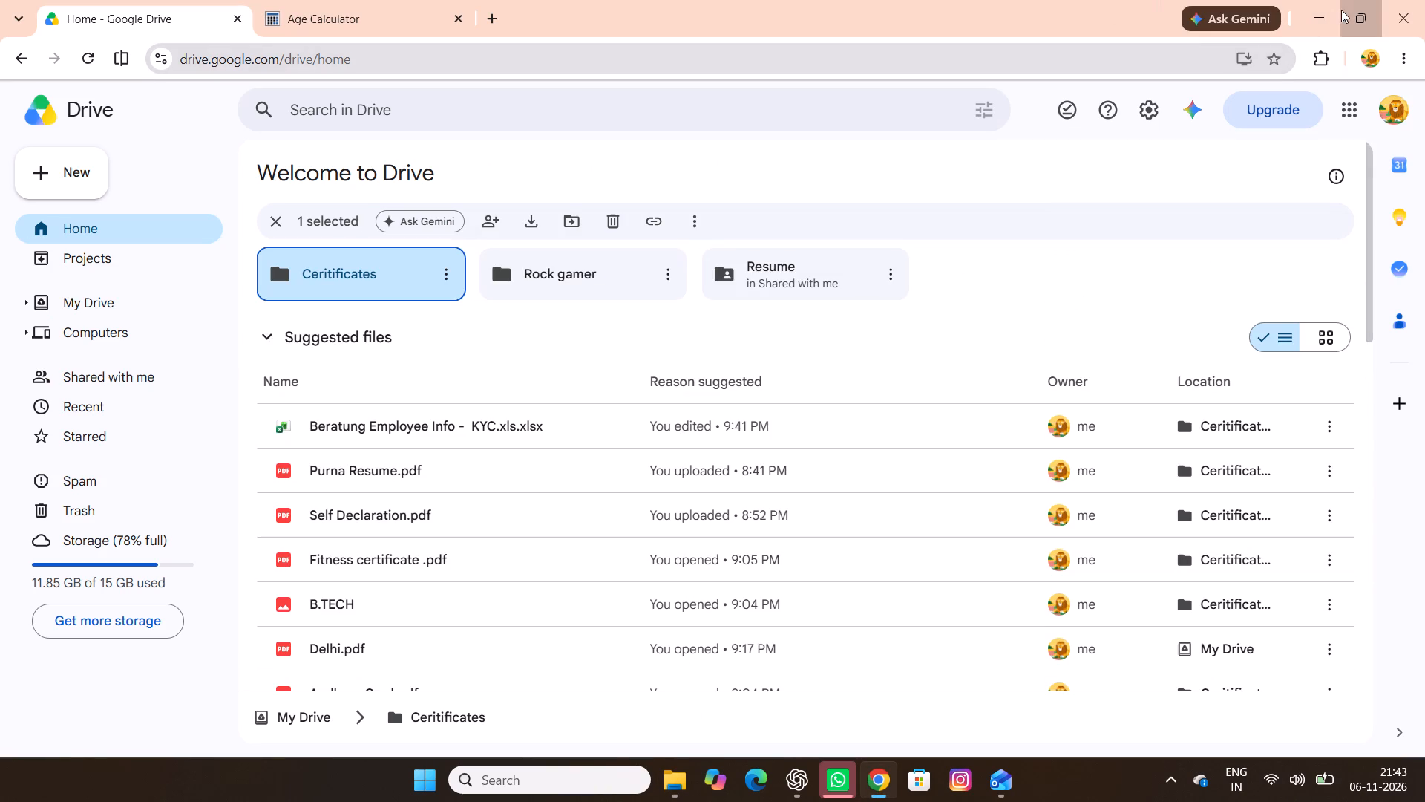
pyautogui.click(1311, 19)
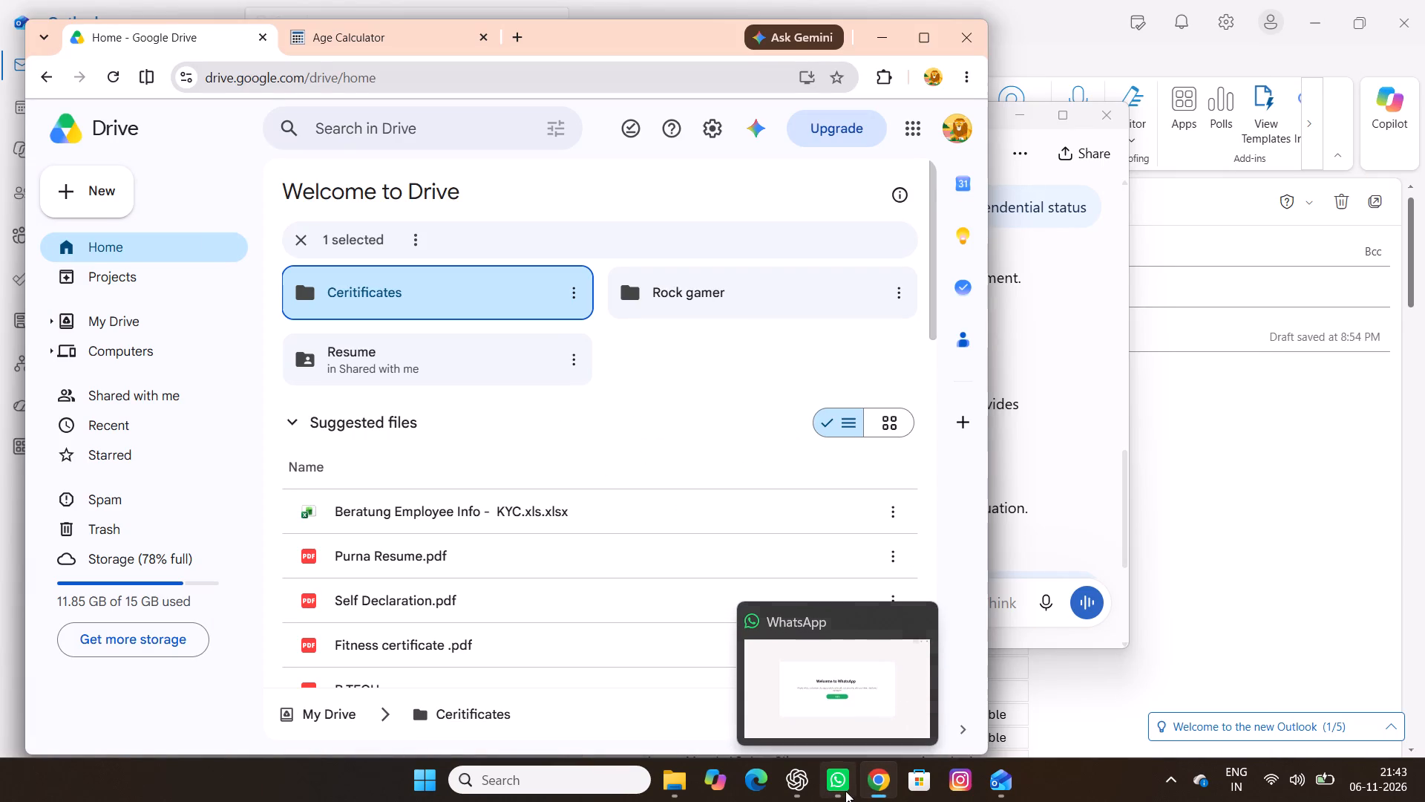
pyautogui.click(915, 613)
# Return to File Explorer and open the Self Declaration PDF from the Ceritificates folder on Windows (D:).
pyautogui.scroll(-6, 915, 613)
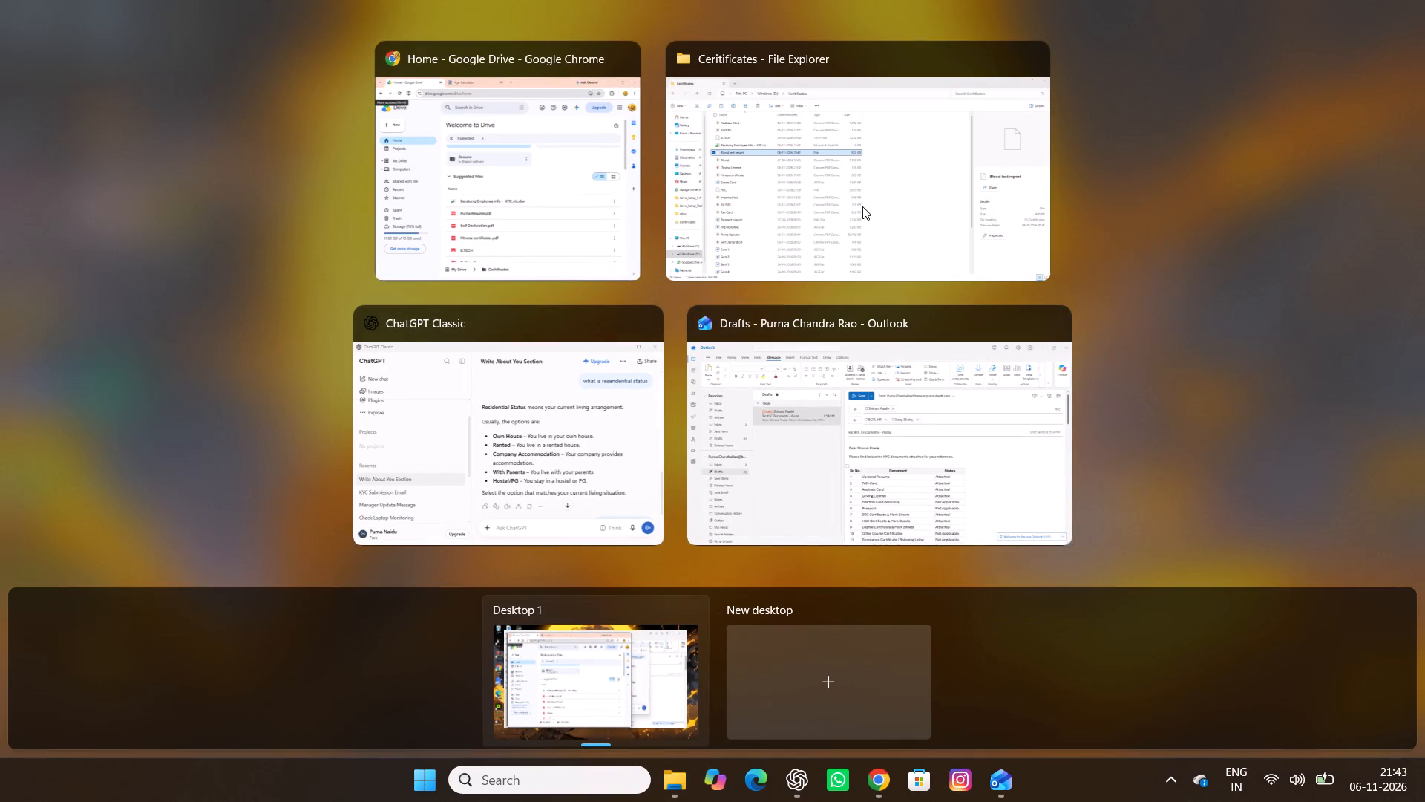
pyautogui.click(862, 206)
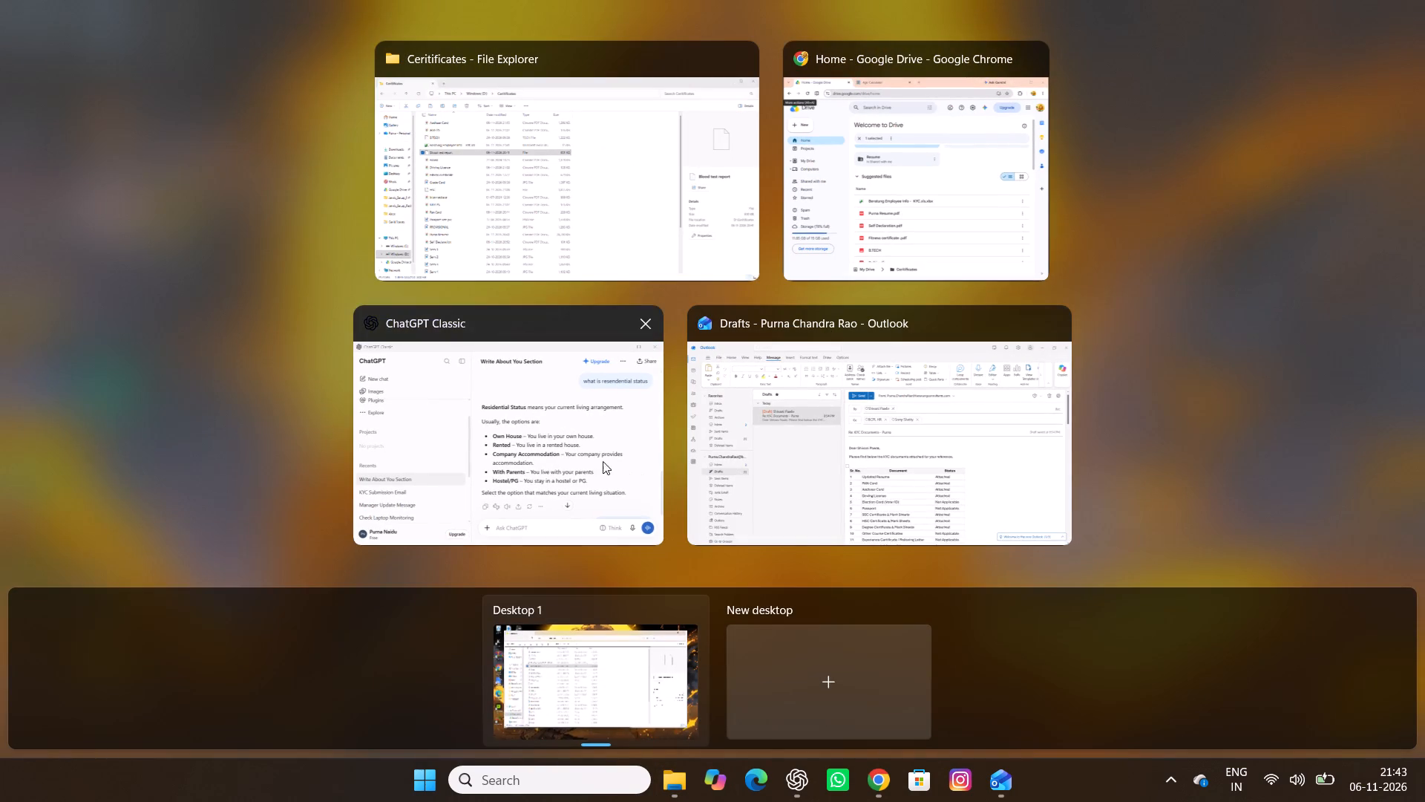
pyautogui.click(812, 212)
pyautogui.scroll(-6, 812, 212)
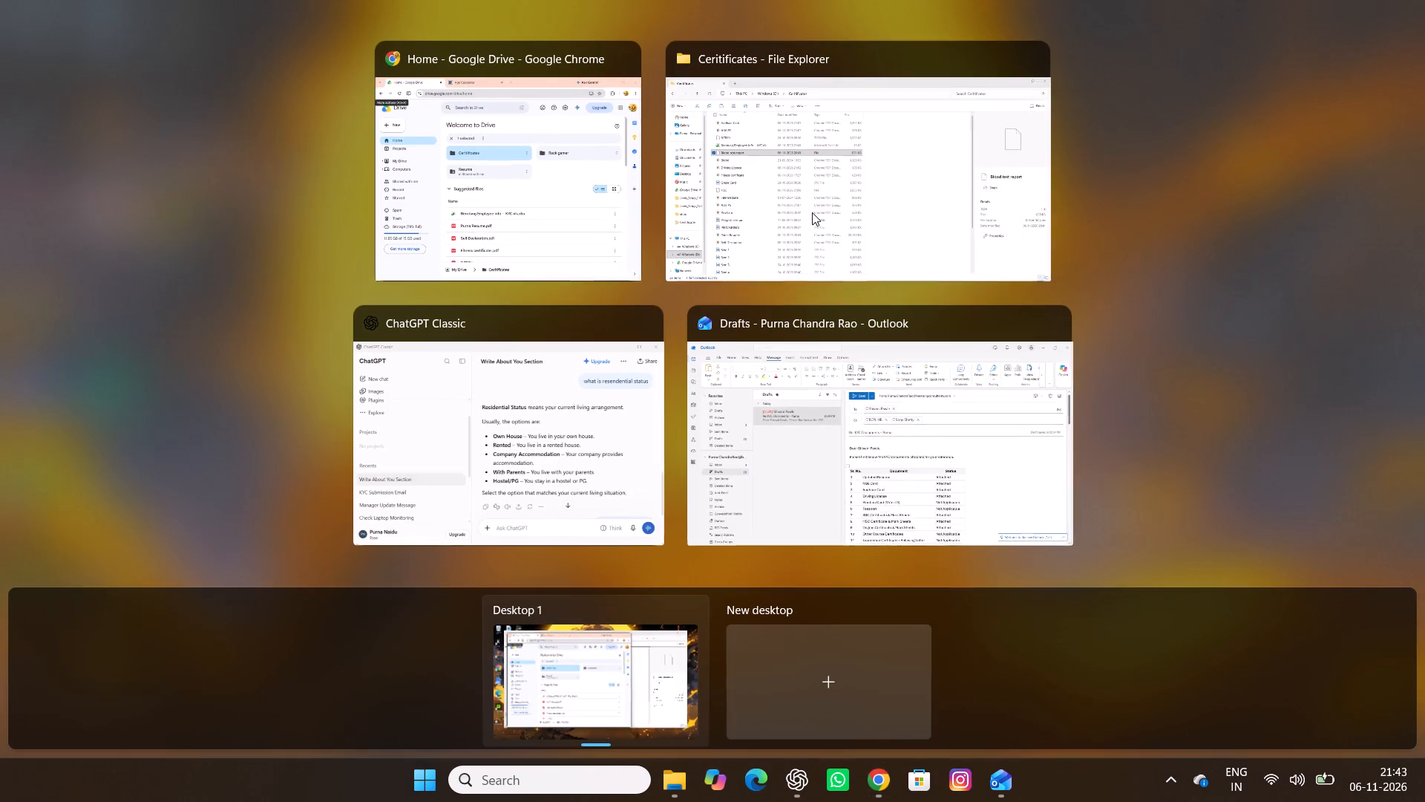
pyautogui.click(704, 181)
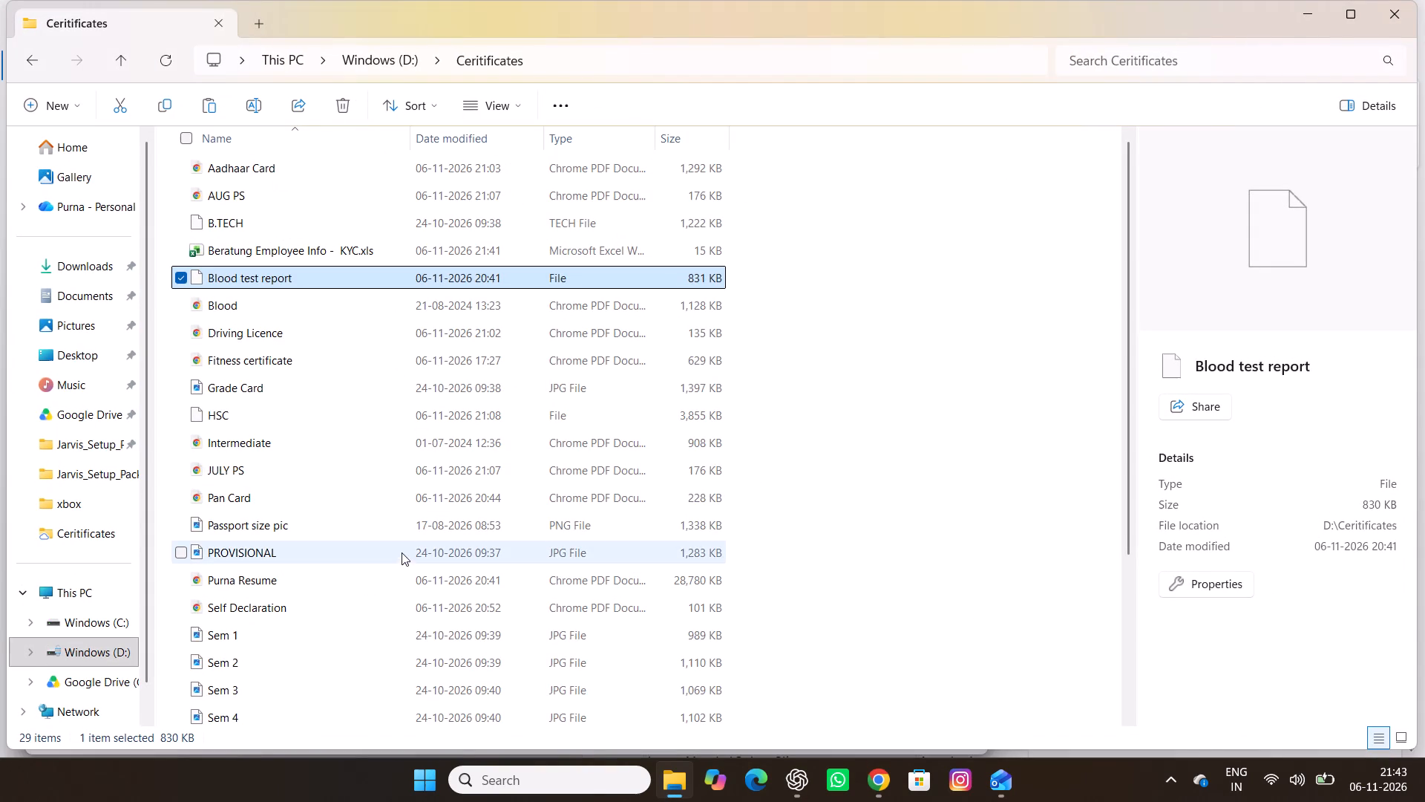
pyautogui.click(391, 616)
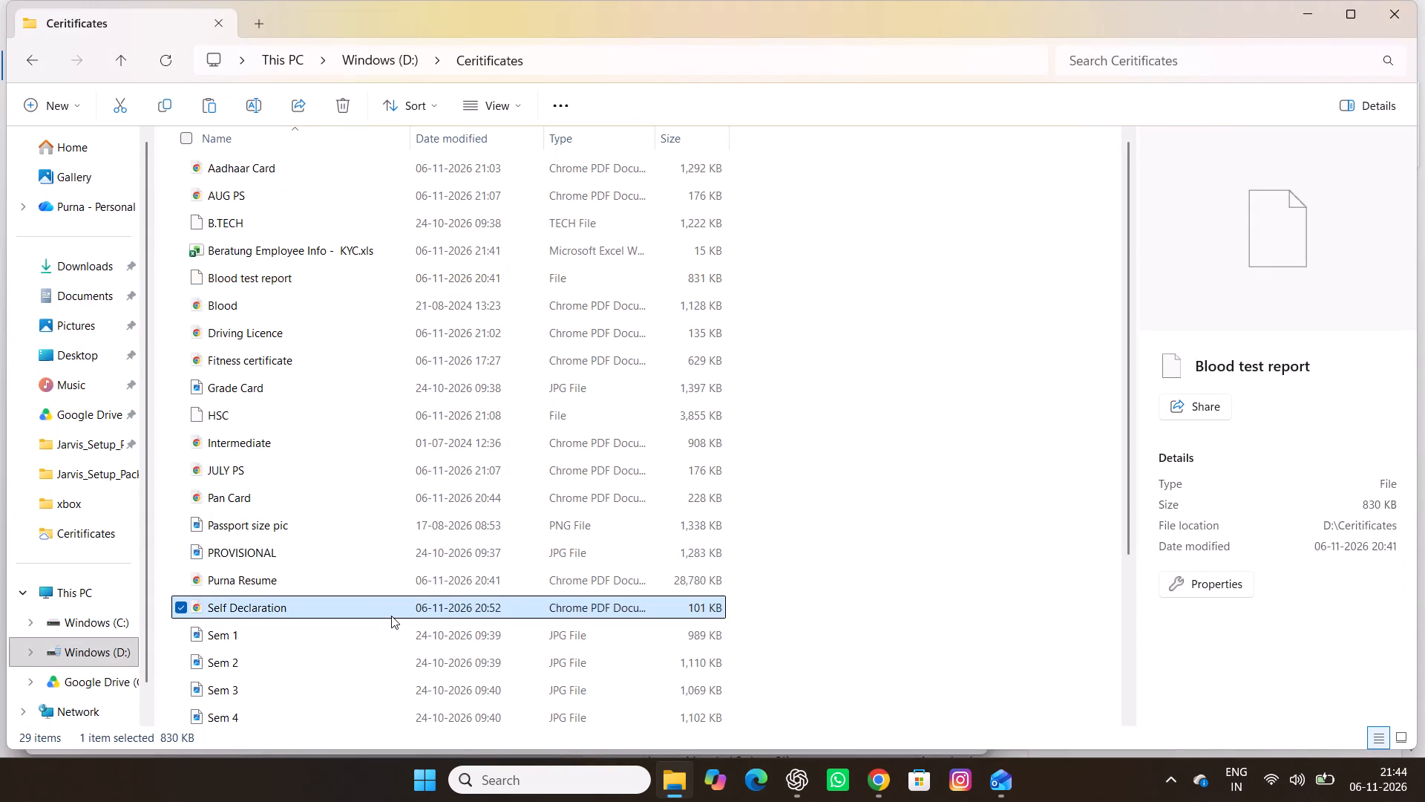
pyautogui.doubleClick(391, 616)
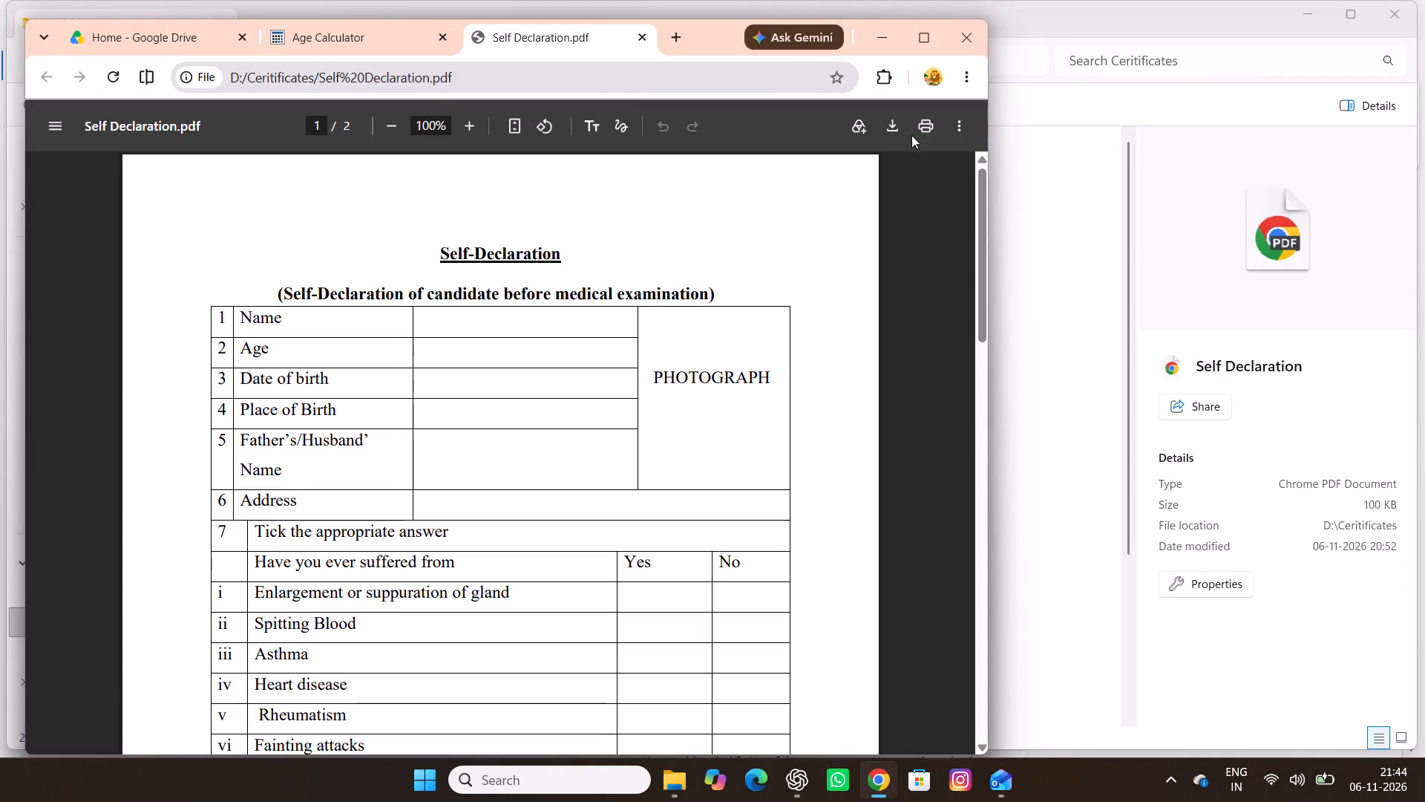
# Maximize the PDF window, examine both pages of the self-declaration form, and close the document.
pyautogui.click(923, 35)
pyautogui.scroll(-1, 828, 332)
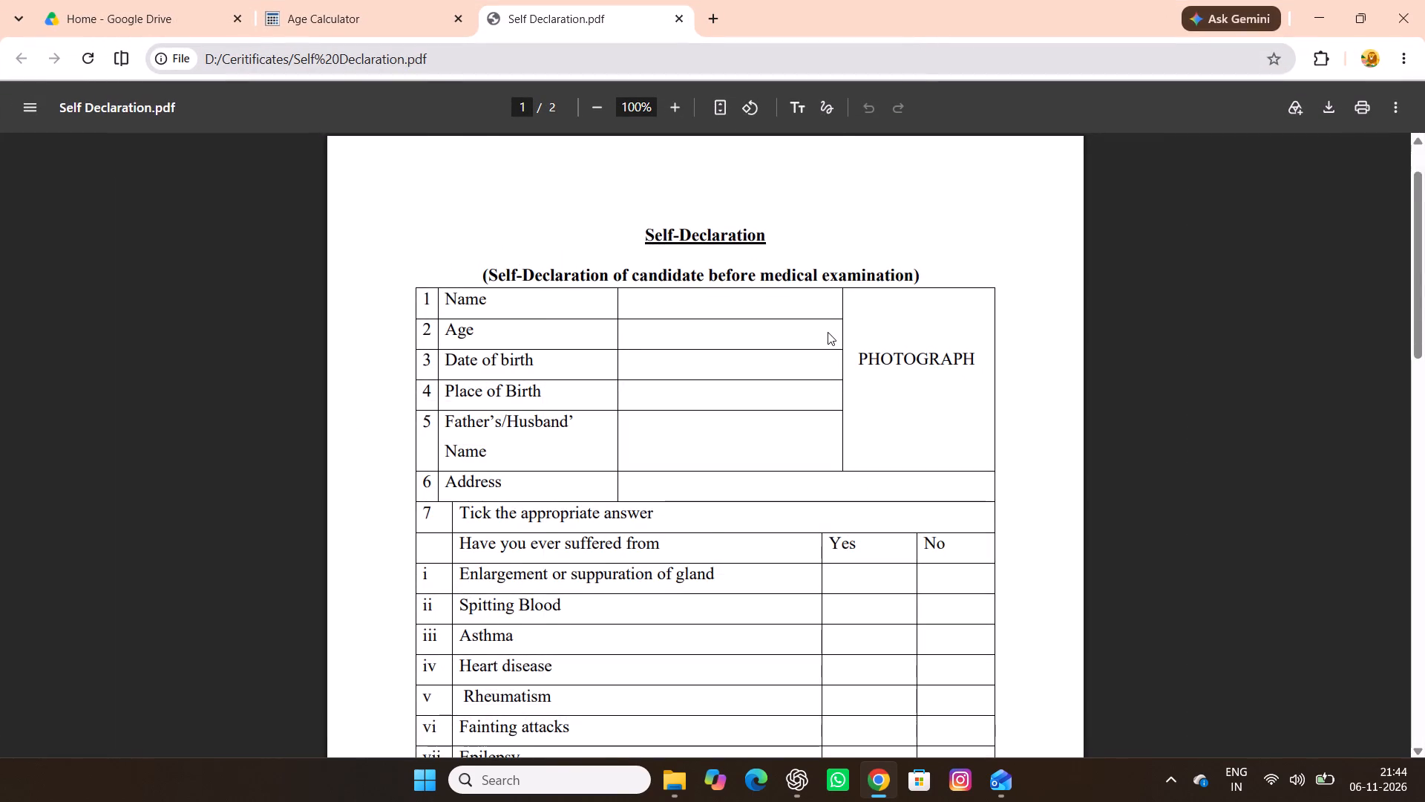
pyautogui.scroll(-12, 828, 332)
pyautogui.scroll(3, 828, 332)
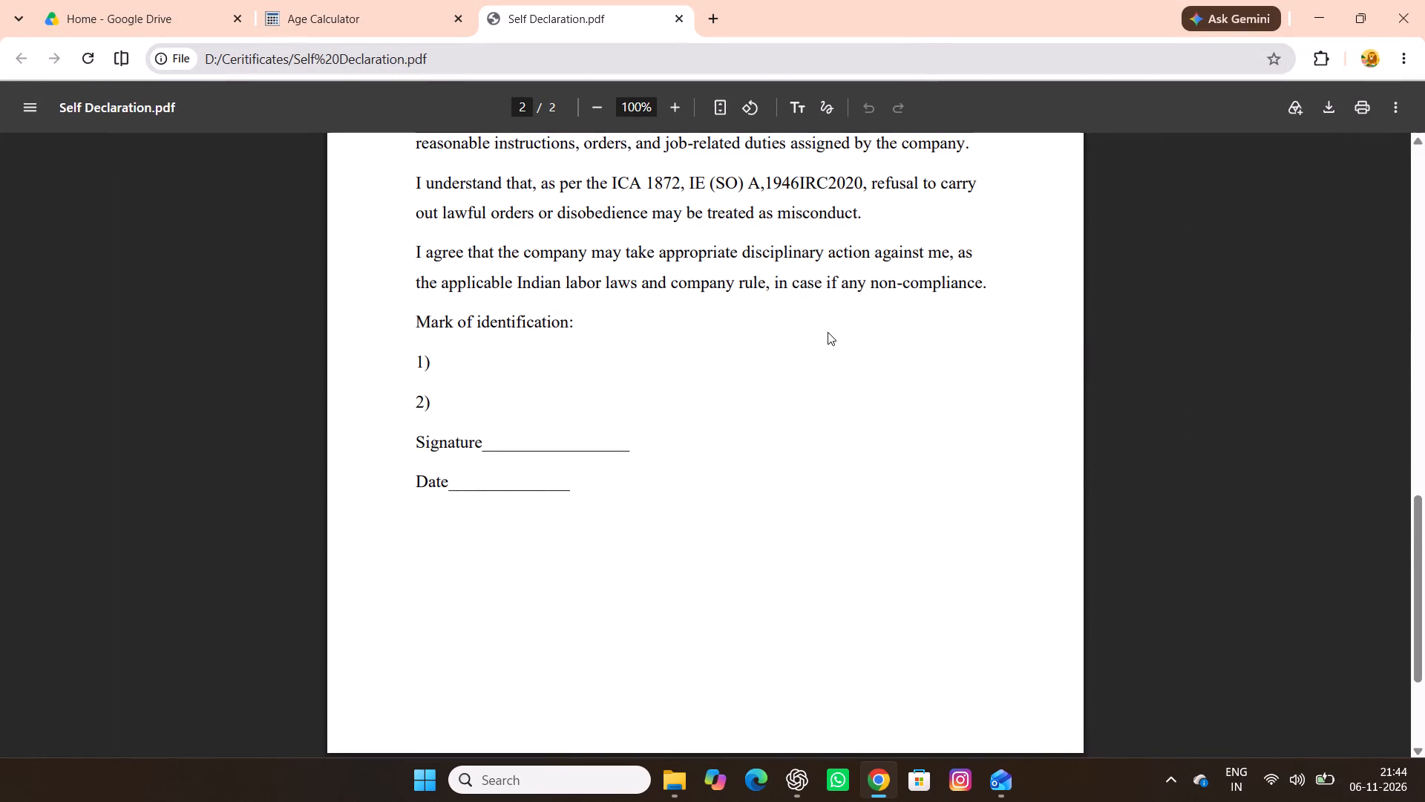
pyautogui.scroll(7, 828, 332)
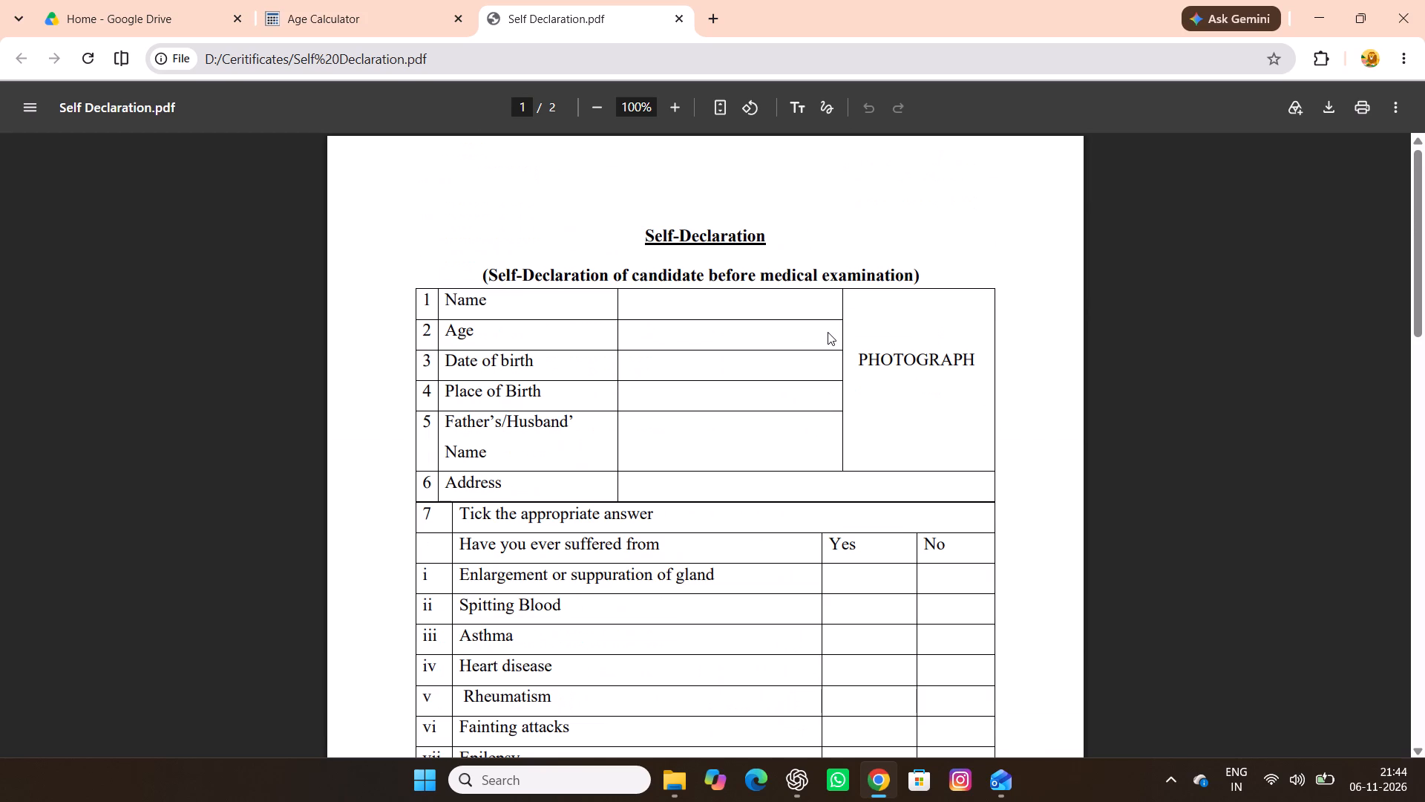
pyautogui.click(680, 11)
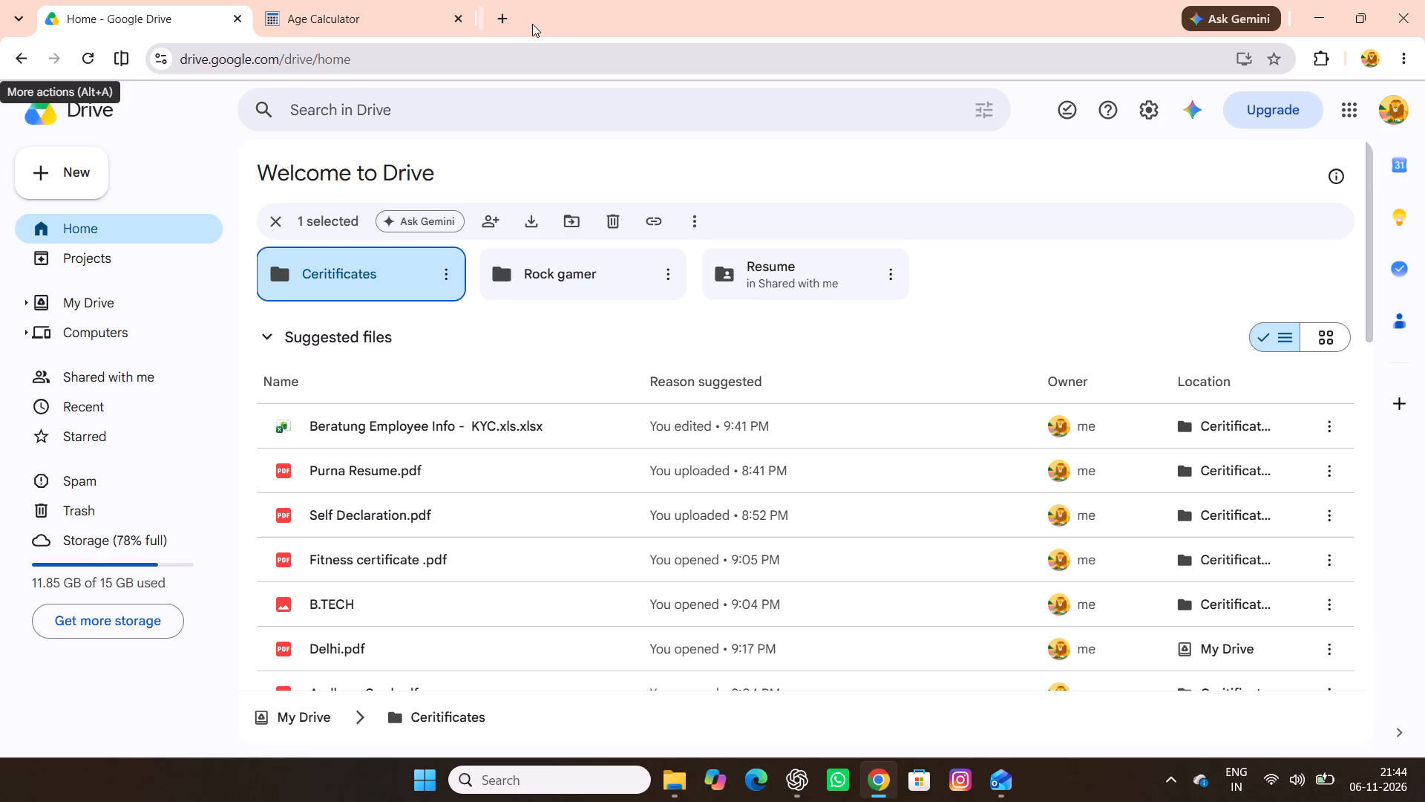
# Open a new tab in Chrome.
pyautogui.click(483, 19)
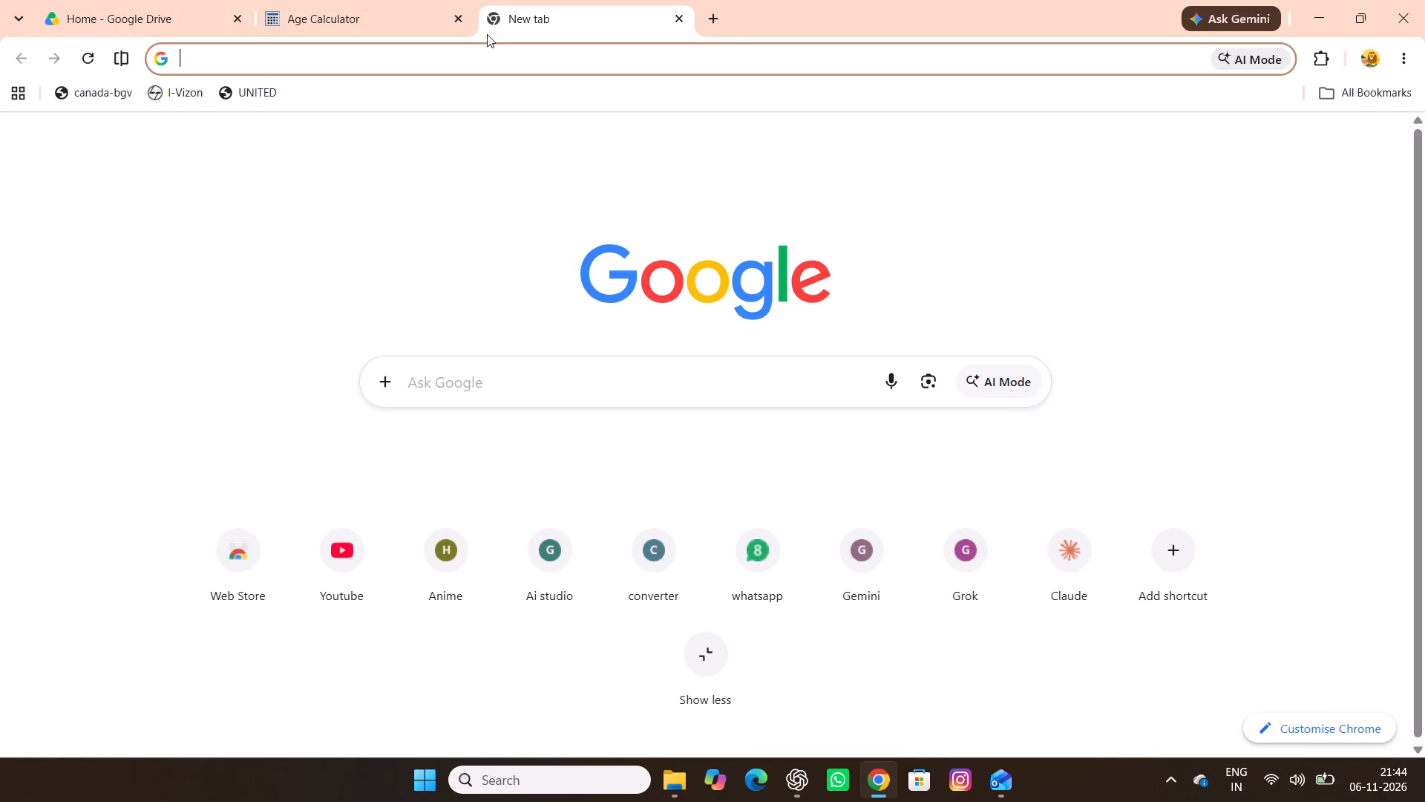